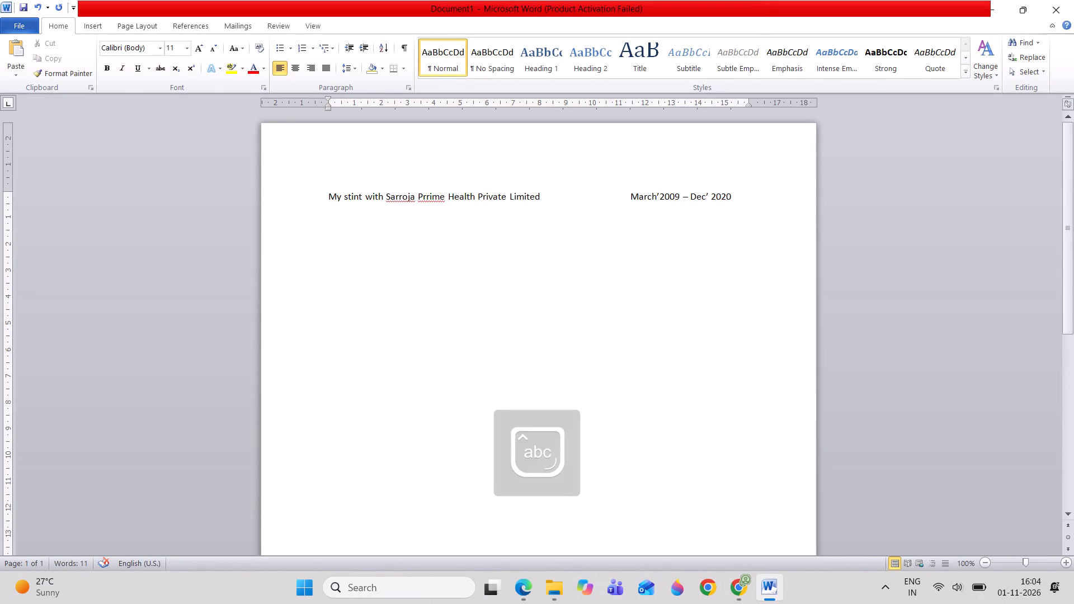
Correct the company name in the heading line to read "Saroja Prime" and leave a new line below it.
key(Return)
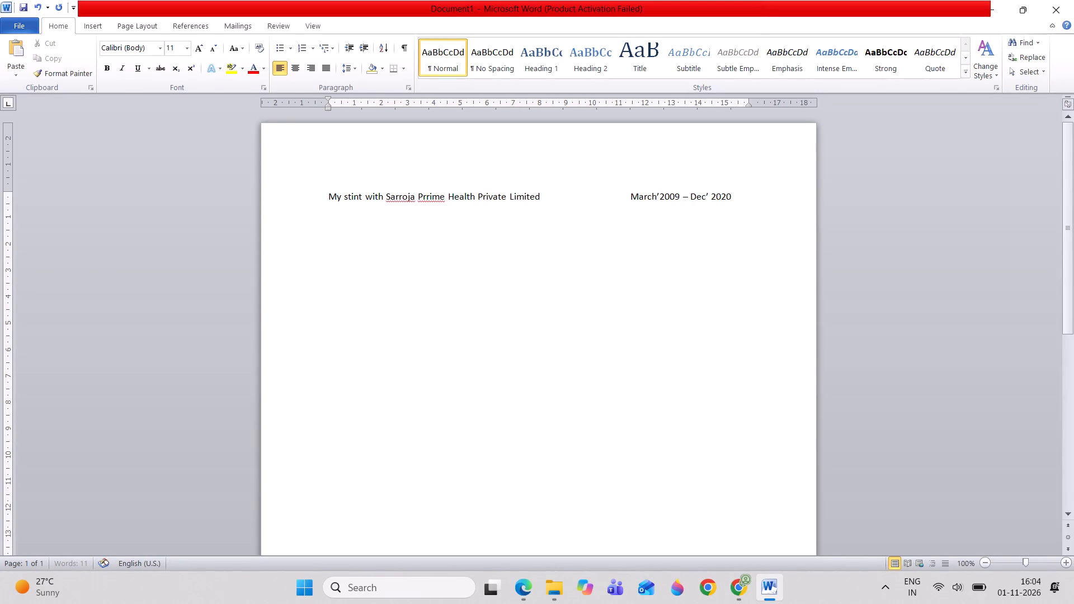
click(402, 197)
key(BackSpace)
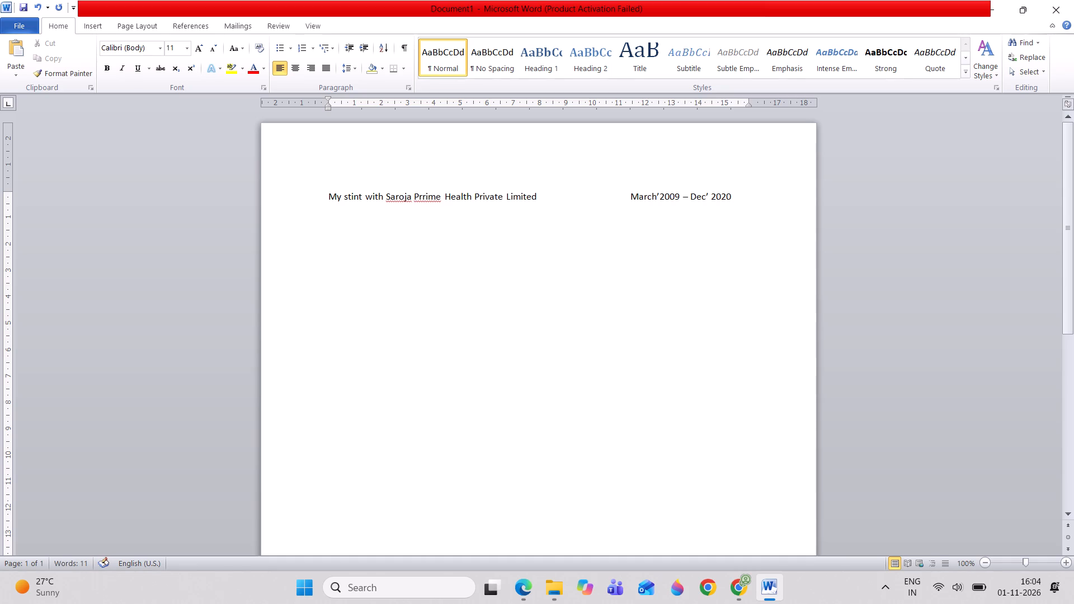
click(423, 199)
key(BackSpace)
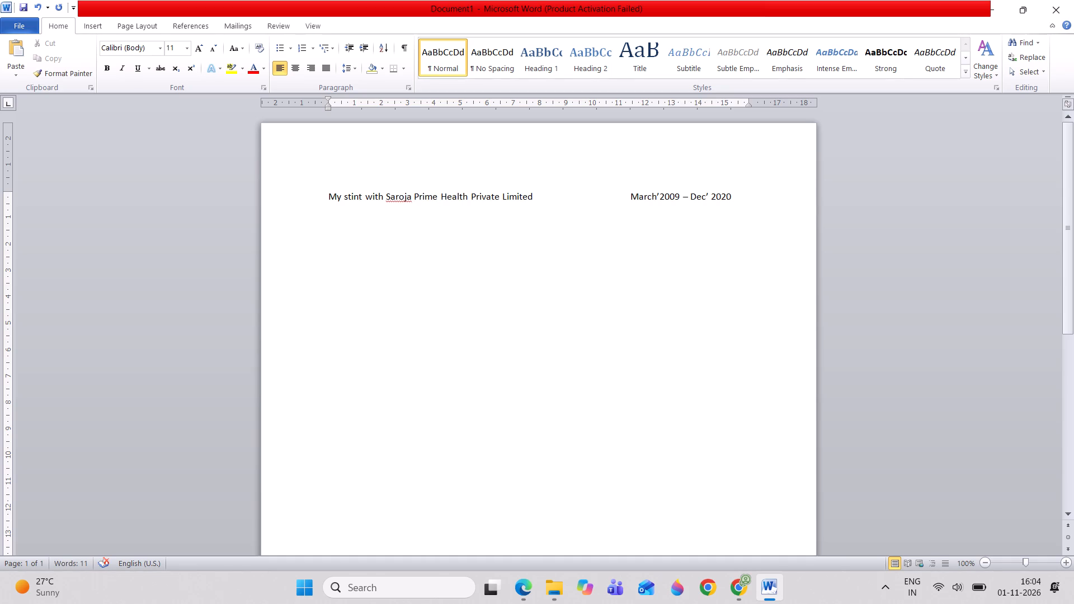
click(419, 235)
Replace "My stint with" at the start of the heading line with "PROJECT:" followed by a tab space.
click(387, 197)
key(BackSpace)
key(BackSpace)
key(BackSpace)
key(BackSpace)
key(BackSpace)
key(BackSpace)
key(BackSpace)
key(BackSpace)
key(BackSpace)
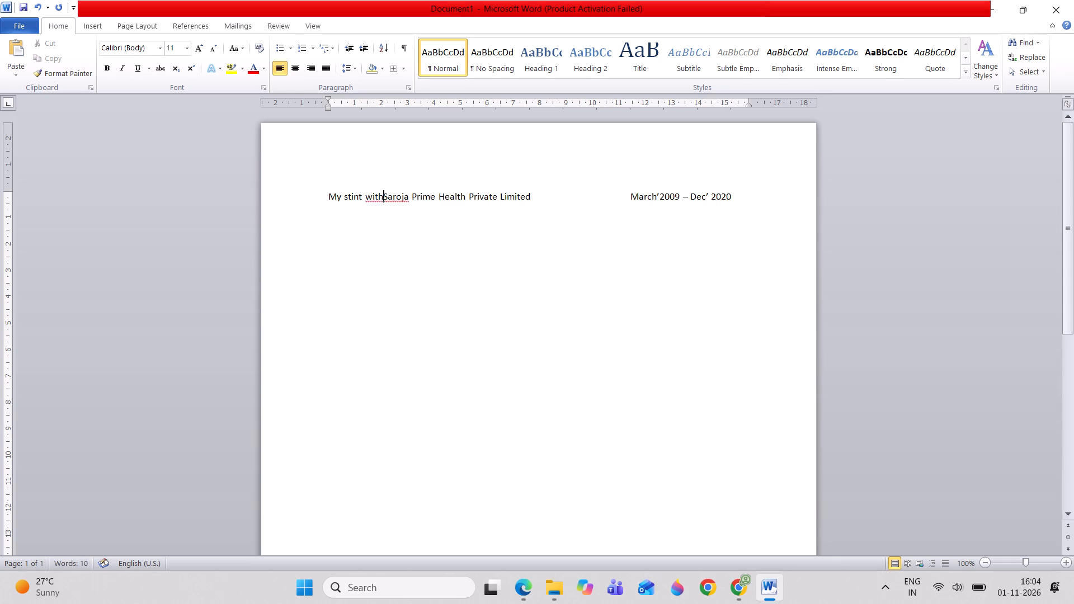
key(BackSpace)
key(BackSpace)
key(BackSpace)
key(BackSpace)
key(BackSpace)
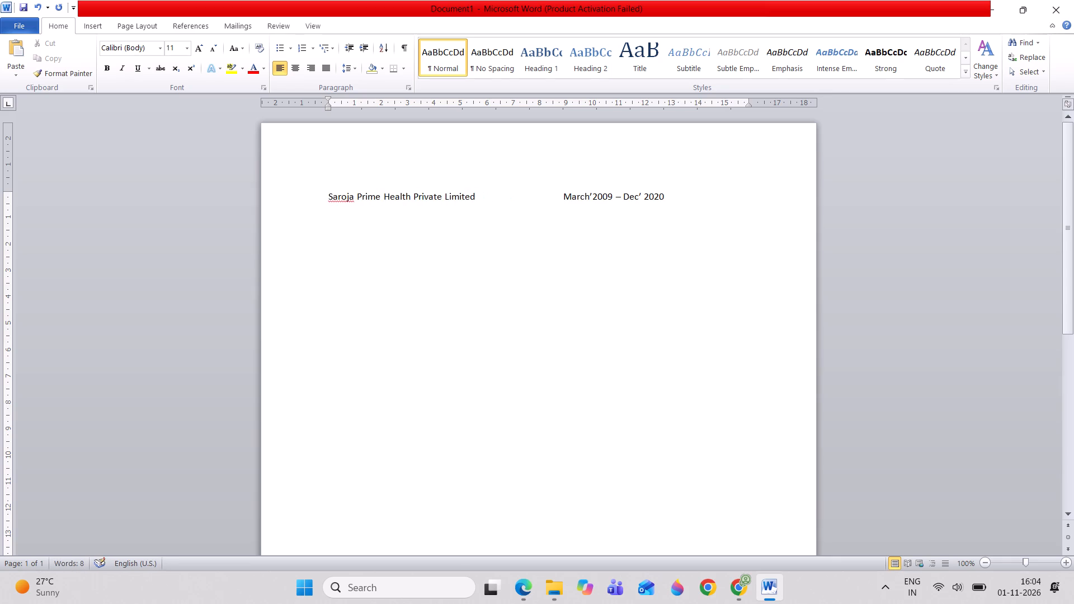
key(BackSpace)
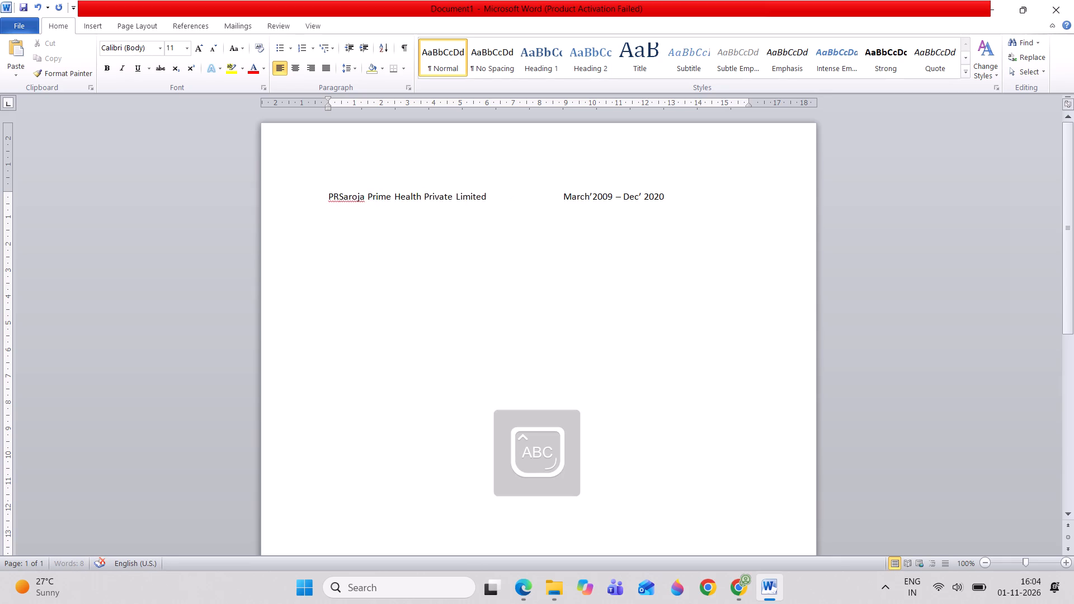
text(:)
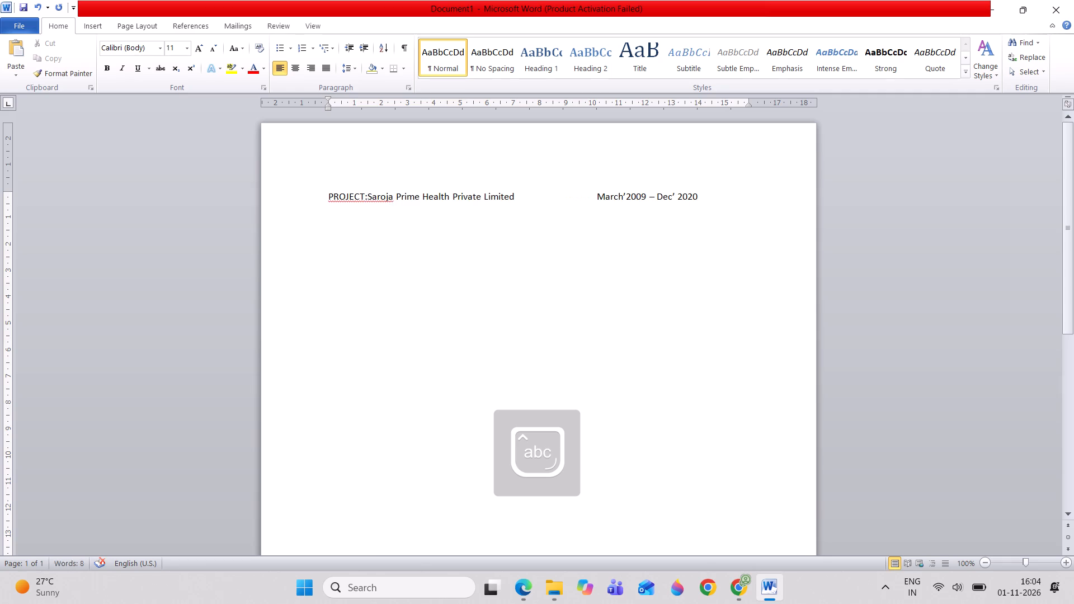
key(space)
key(Tab)
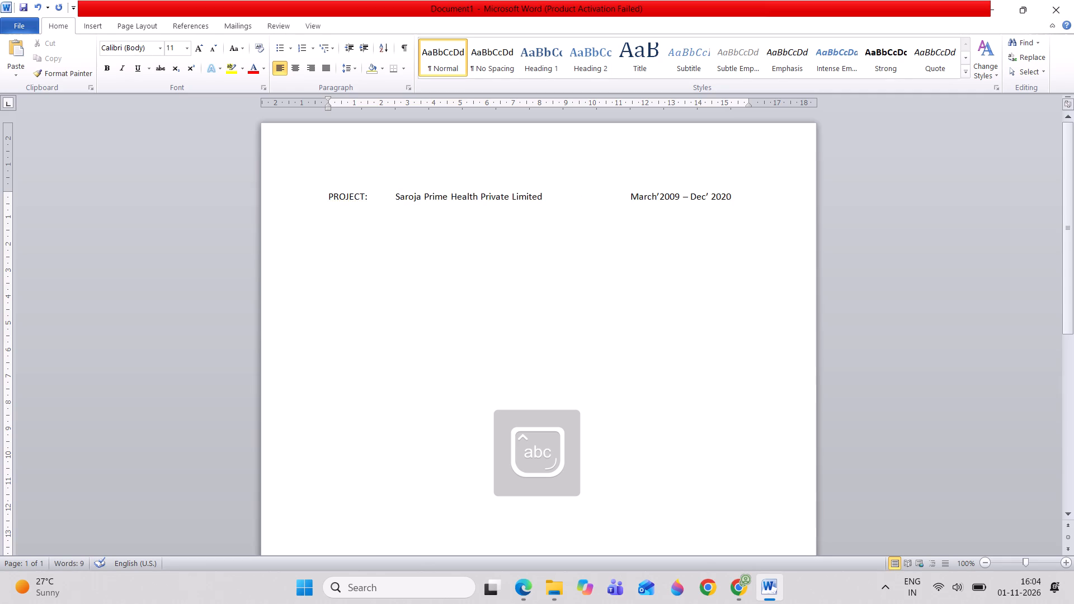
Add a line below the heading reading "Worked with Saroja Prime Health Private Limited".
click(762, 196)
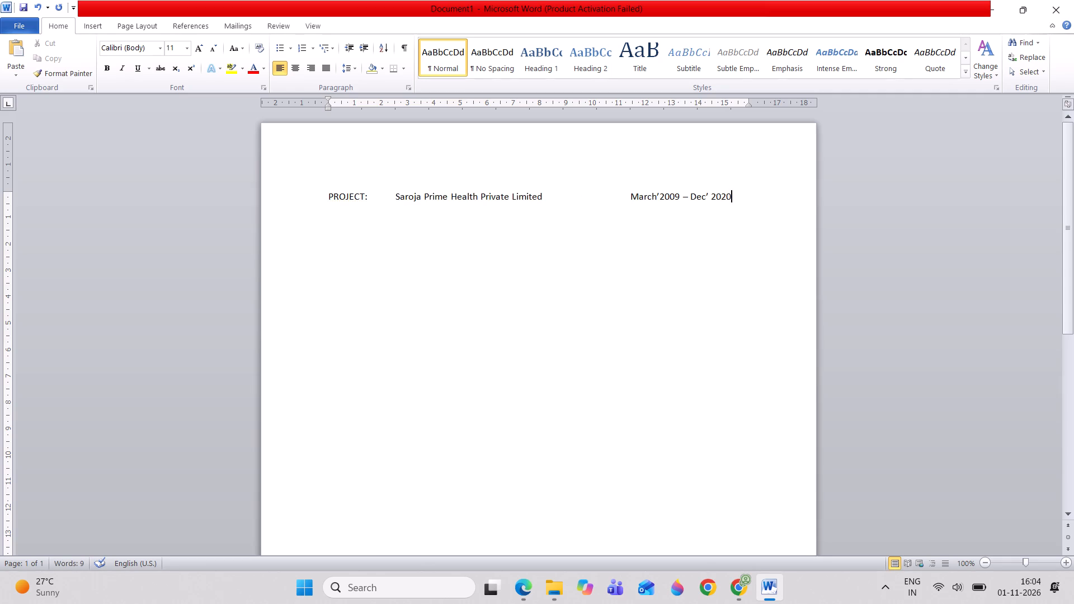
key(Return)
text(orked with)
key(space)
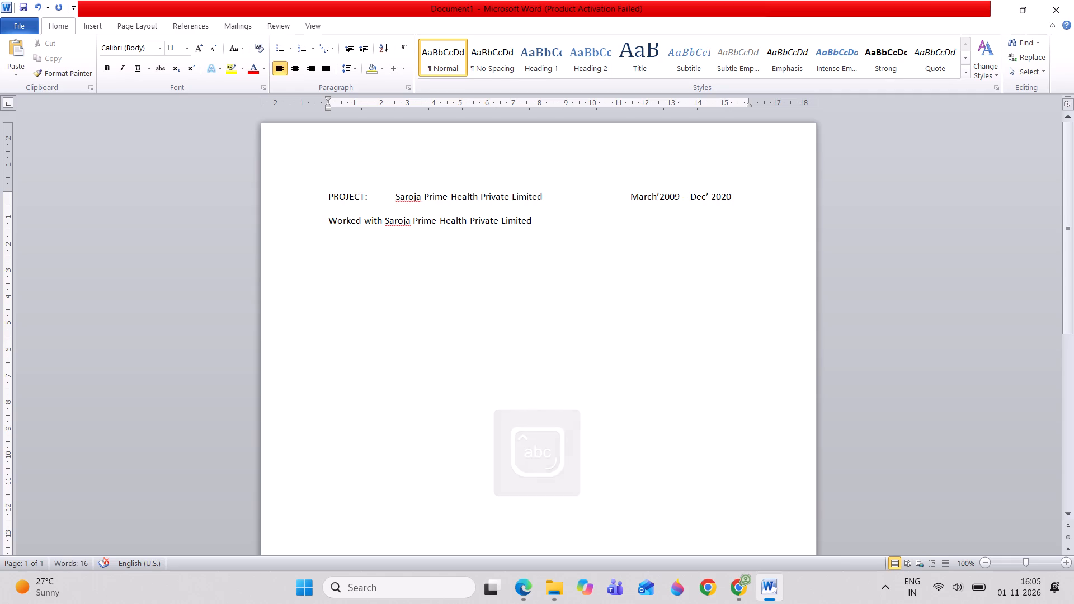
text(sin)
key(BackSpace)
key(BackSpace)
key(BackSpace)
key(BackSpace)
key(space)
Insert "the promoter team of" before the company name in the "Worked with" line and end the sentence with a period.
key(Left)
key(Left)
key(Left)
key(Left)
key(Left)
key(Left)
key(Left)
key(Left)
key(Left)
key(Left)
key(Left)
key(Left)
key(Left)
key(Left)
key(Left)
key(Left)
key(Left)
key(Left)
key(Left)
key(Left)
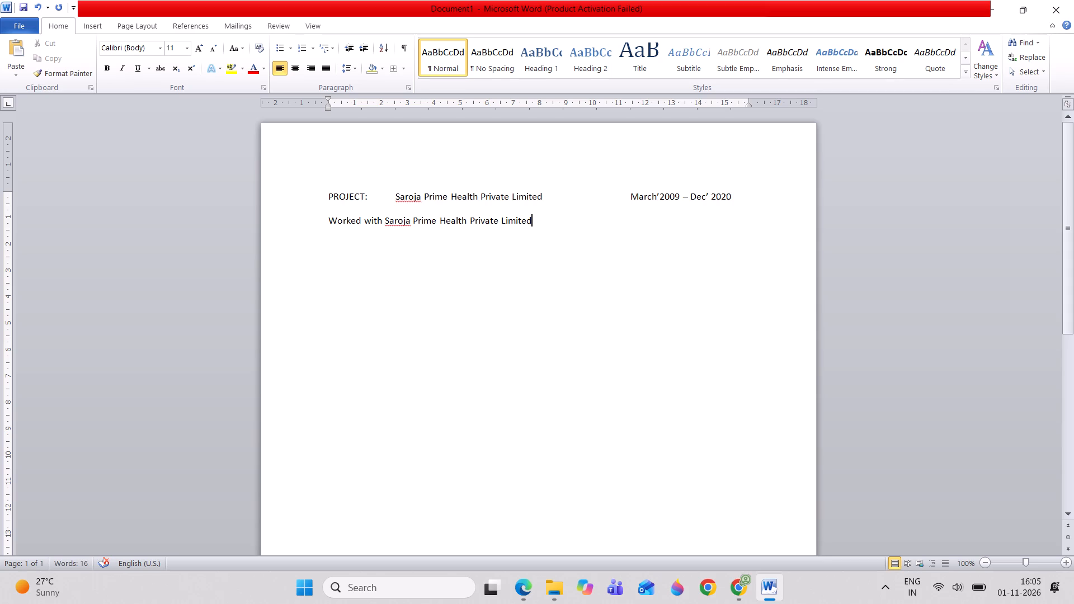
key(Left)
key(Left)
text(the promoters)
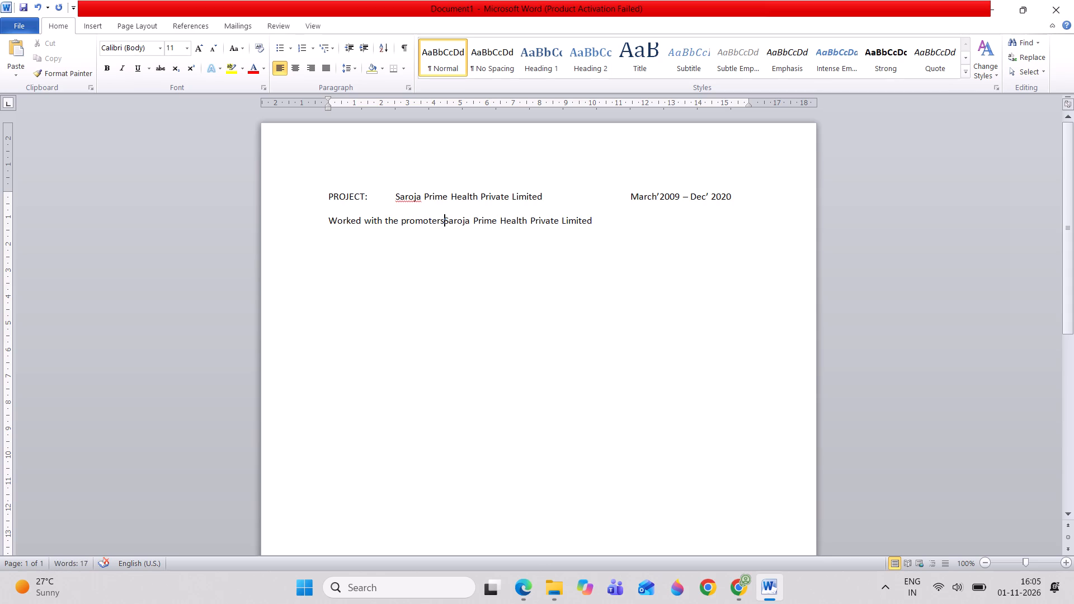
key(BackSpace)
key(space)
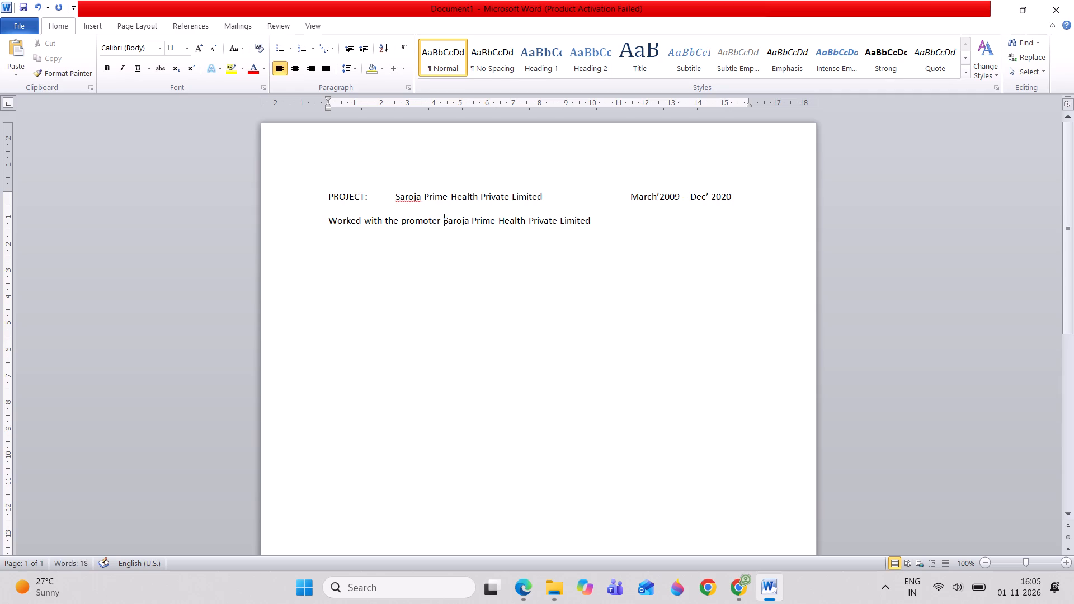
text(team)
key(space)
text(of)
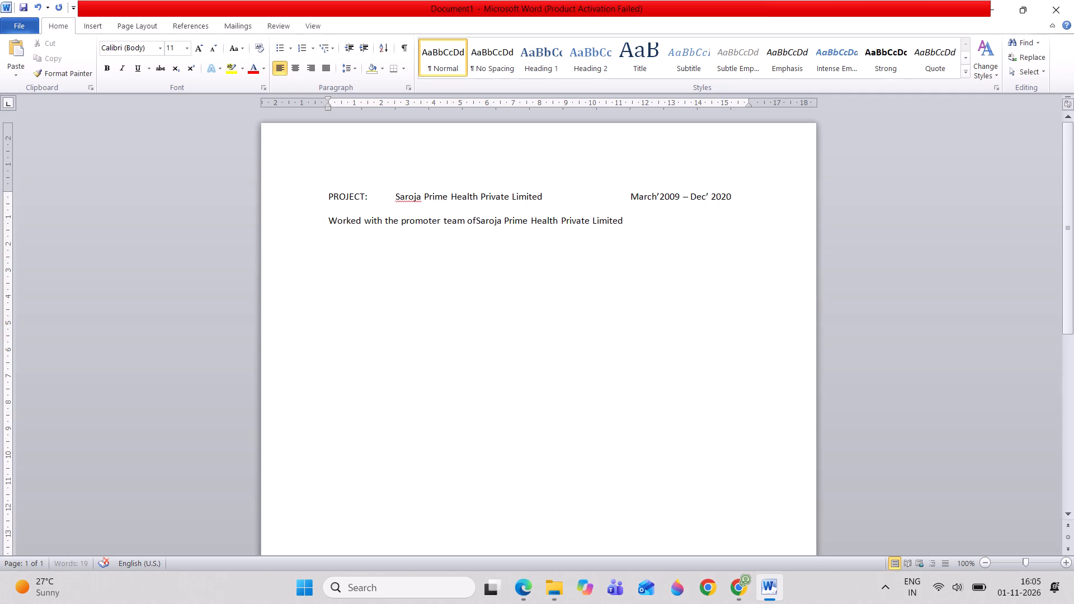
key(space)
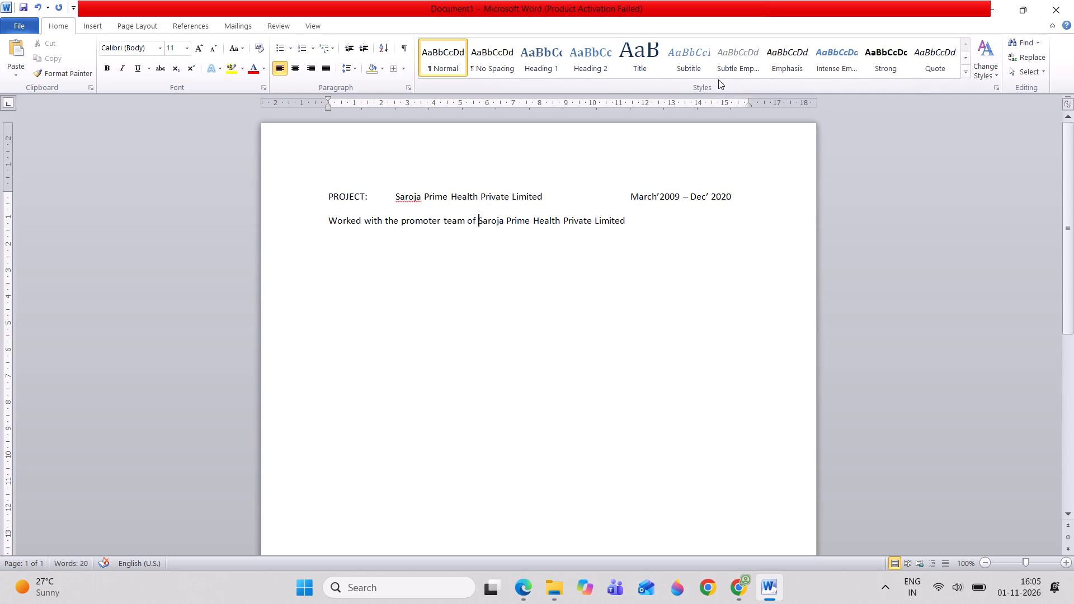
click(654, 221)
key(BackSpace)
key(period)
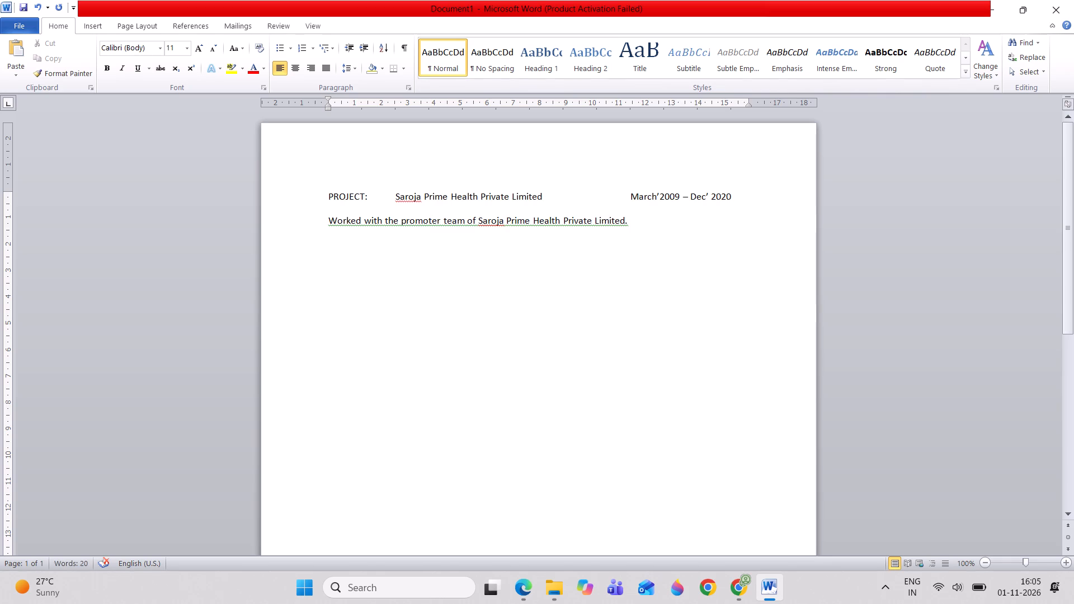
Start a new paragraph below with the sentence "I was incharge of startup operations and quality.".
key(Return)
key(Return)
key(Up)
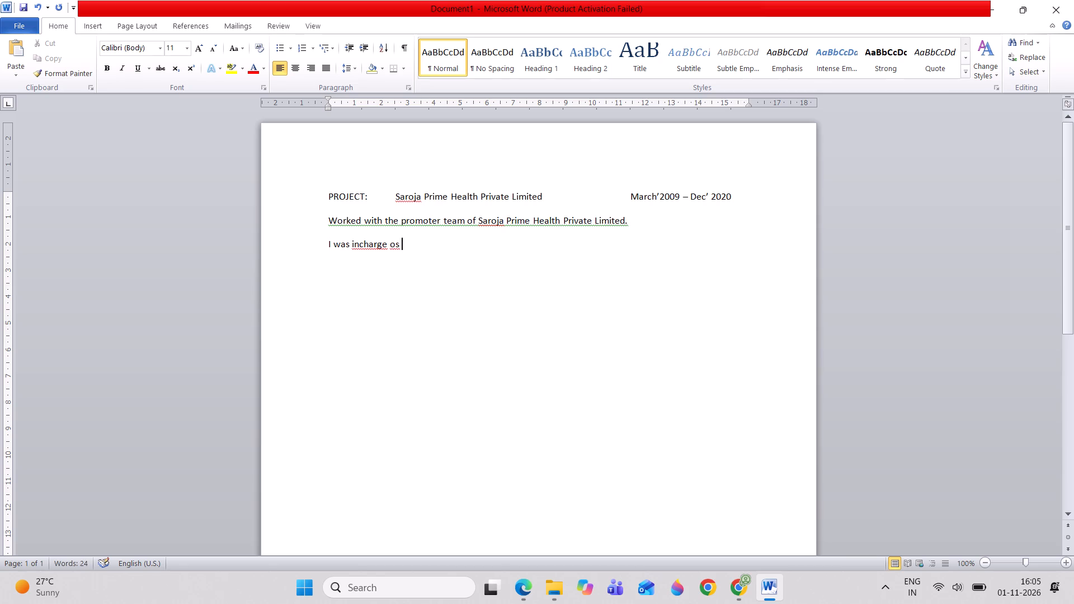
key(BackSpace)
key(BackSpace)
text(f)
key(space)
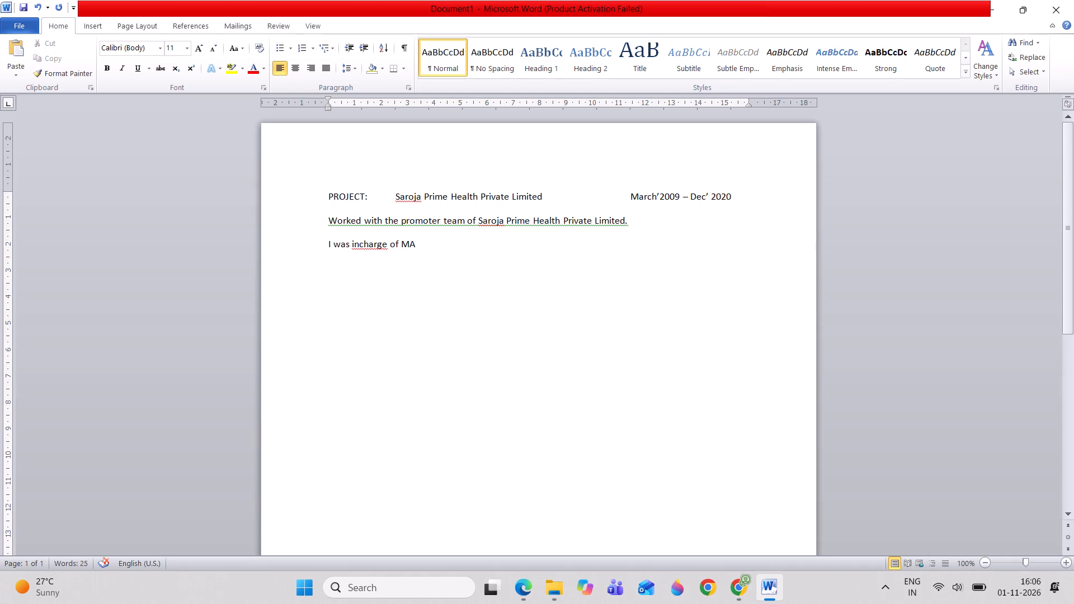
key(BackSpace)
key(BackSpace)
key(BackSpace)
key(space)
text(start)
text(up operations)
key(space)
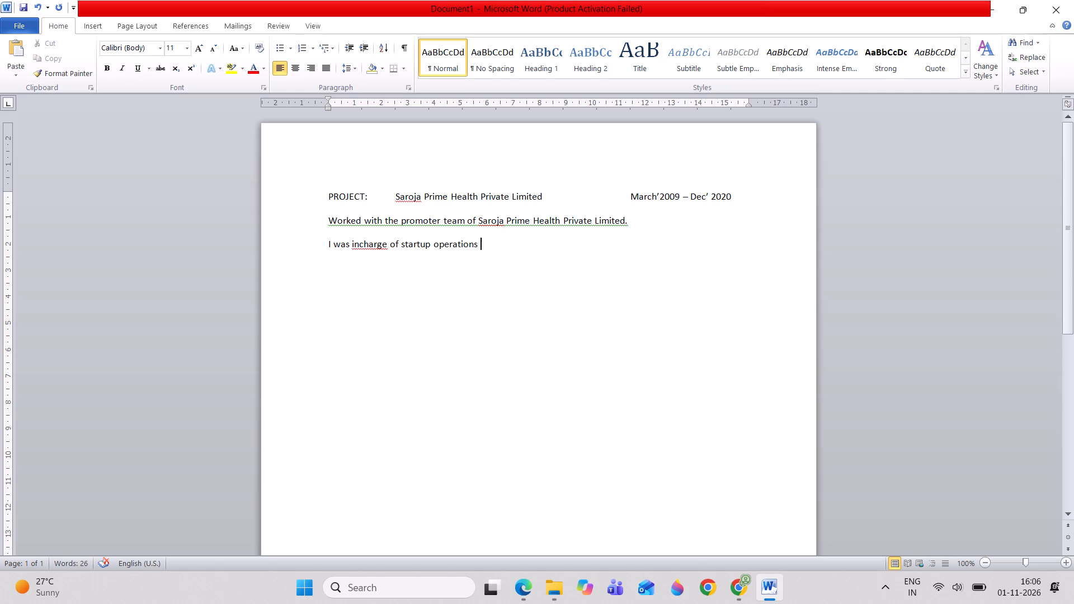
text(and w)
key(BackSpace)
text(quality.)
key(space)
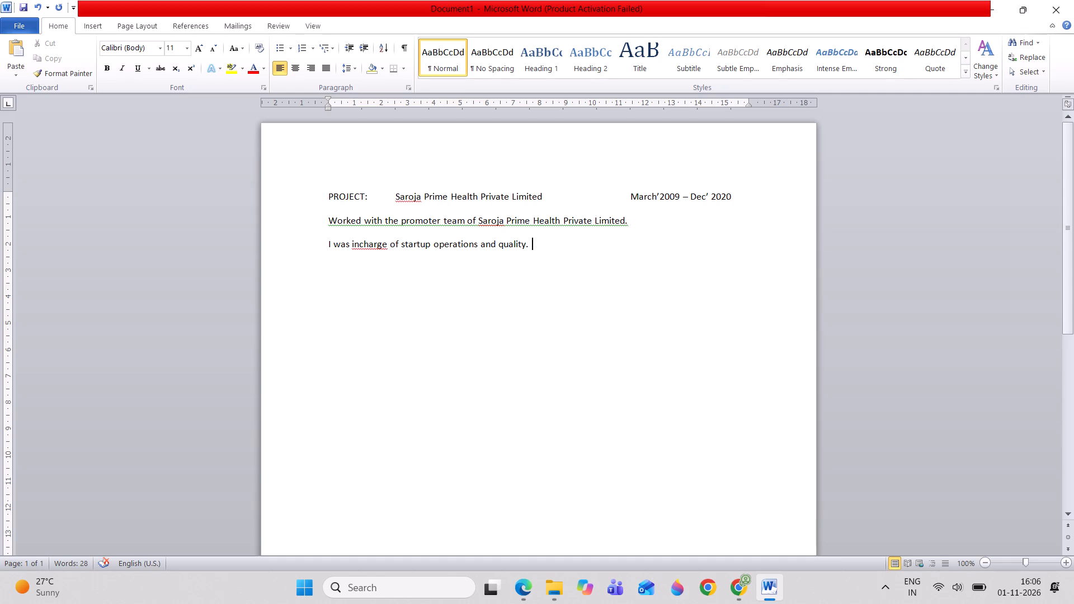
Continue the paragraph with the sentence "Helped to build and scale up marketing traction.".
text(elped to build)
key(space)
text(and scale)
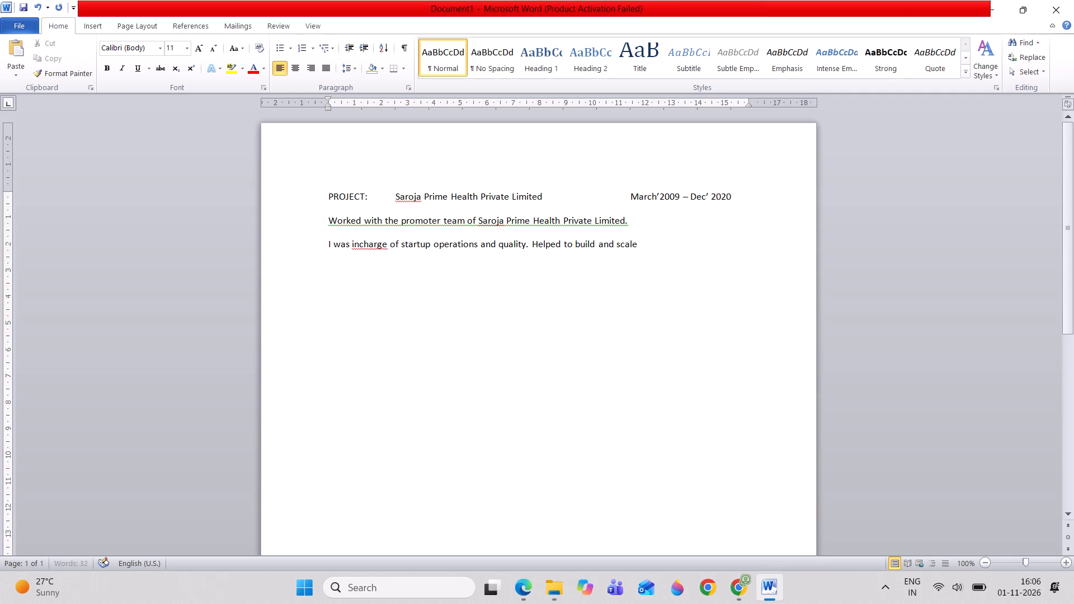
key(space)
text(up marketing traction)
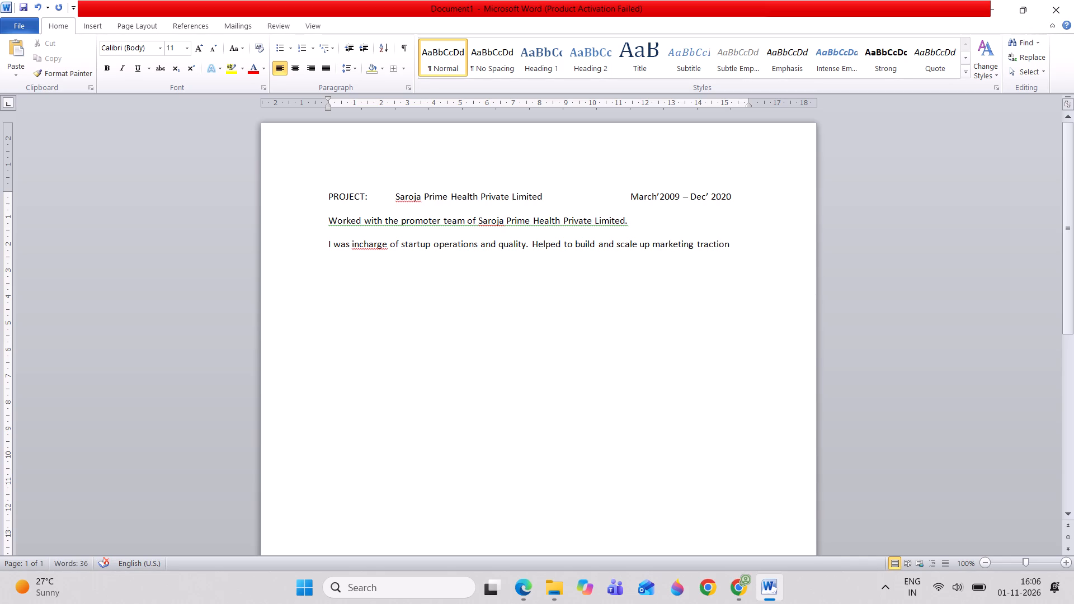
text(.)
key(space)
Replace the period after "marketing traction" with the continuation "due to which we managed to".
key(BackSpace)
key(BackSpace)
key(space)
text(due to which)
key(space)
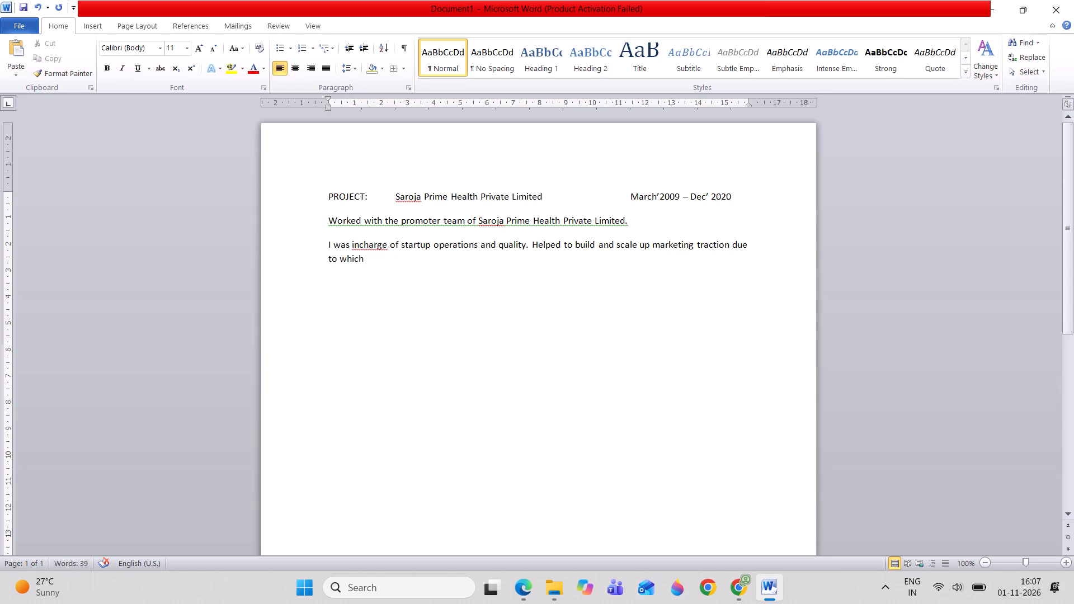
text(we)
key(space)
text(ma)
text(naged to)
key(space)
Finish that sentence with "get footfalls in our chain of daycare clinics.".
text(get foot)
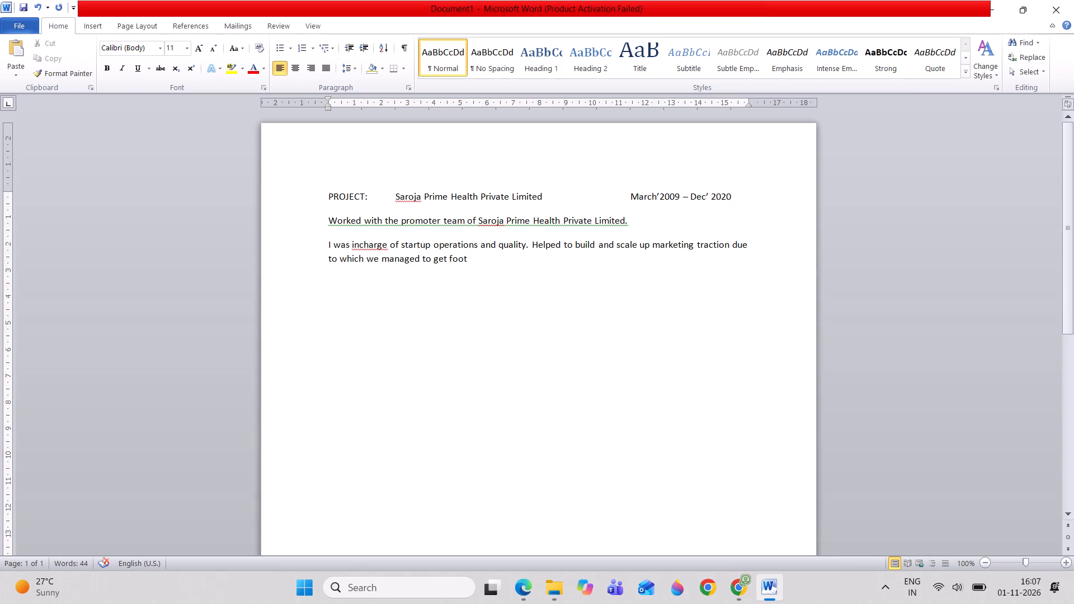
text(fals in our d)
key(BackSpace)
text(chain of day c)
key(BackSpace)
key(BackSpace)
text(care clinics.)
key(space)
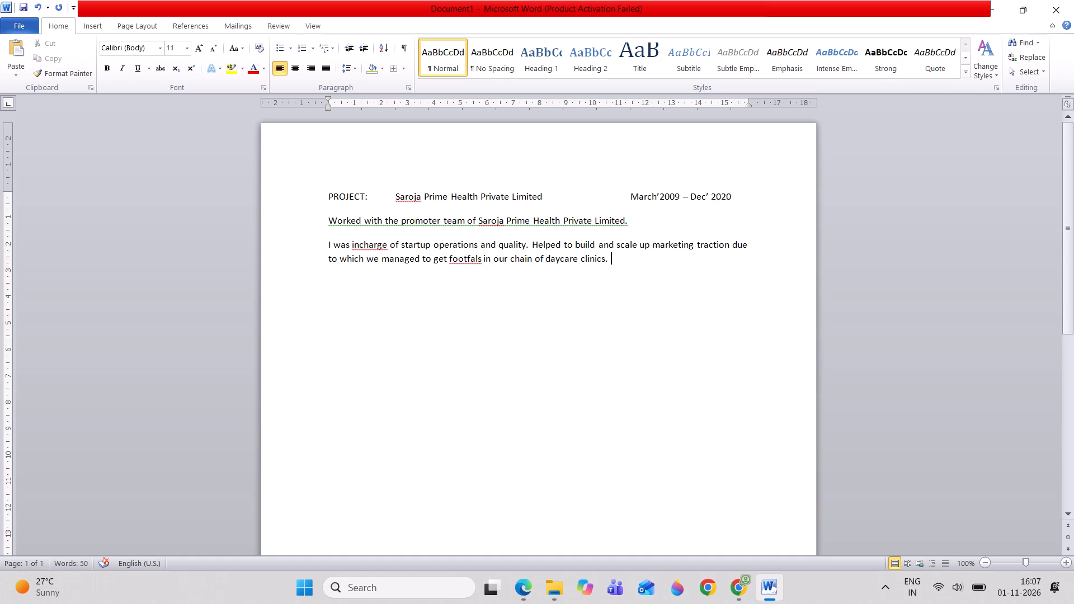
click(477, 261)
key(l)
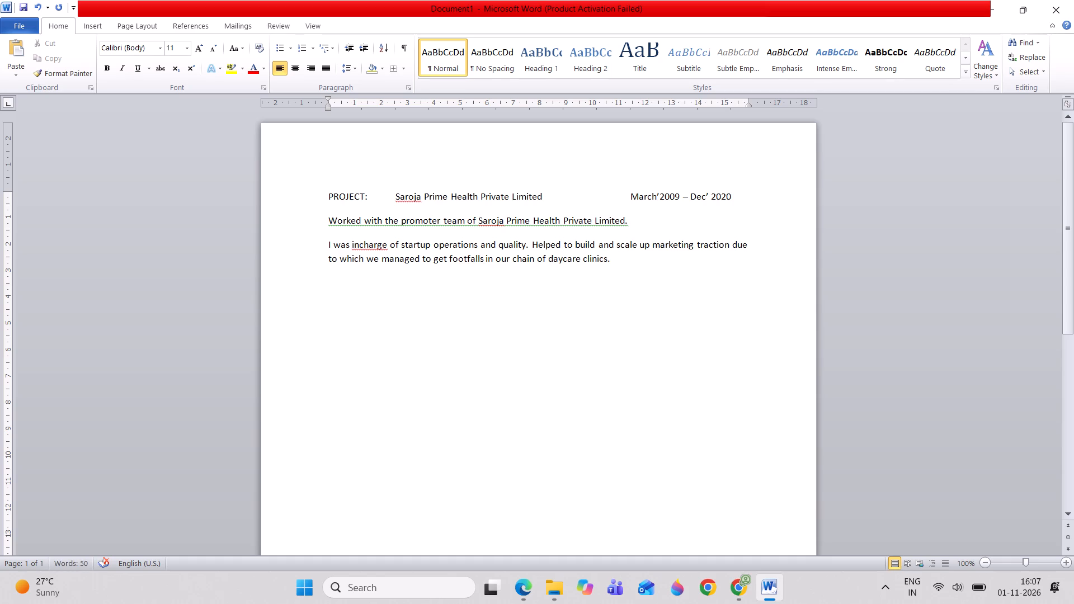
click(626, 259)
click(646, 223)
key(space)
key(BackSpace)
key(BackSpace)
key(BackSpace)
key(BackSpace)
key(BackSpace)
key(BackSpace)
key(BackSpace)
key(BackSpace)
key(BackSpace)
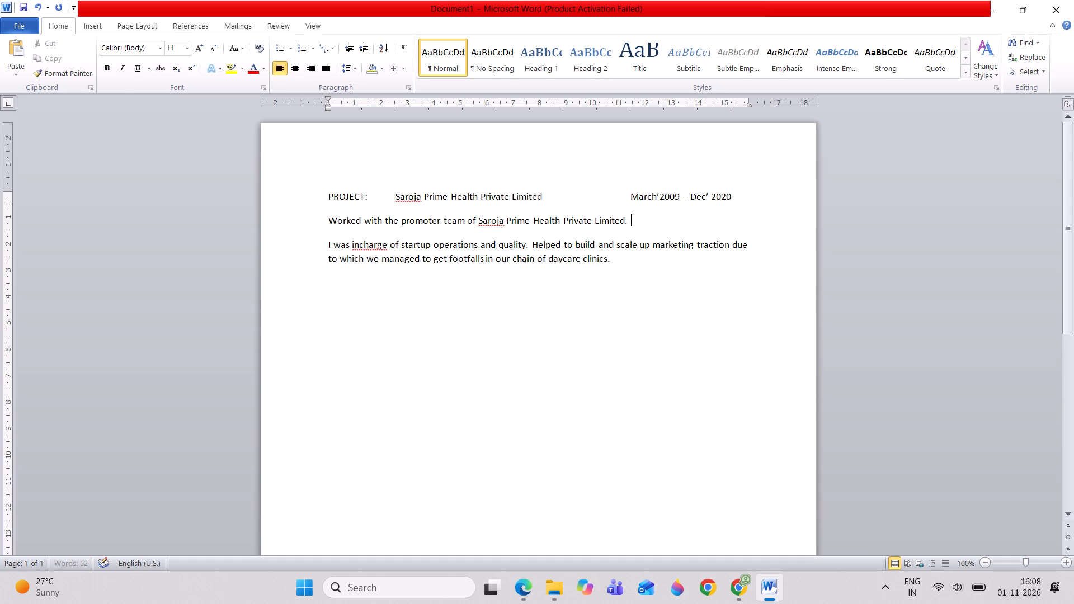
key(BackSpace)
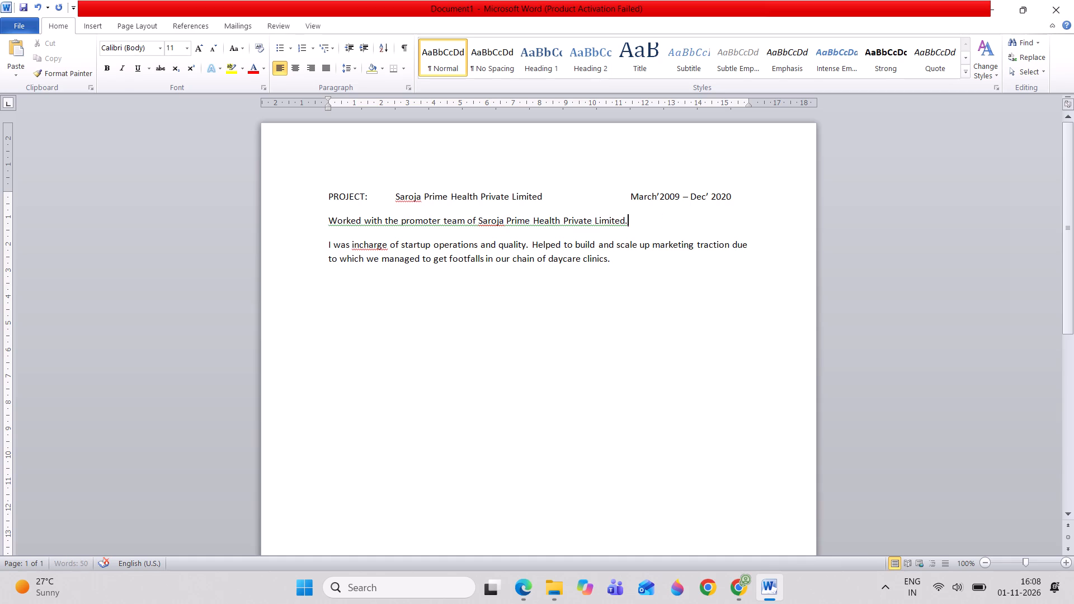
Start a second sentence after the "Worked with" sentence, reading "They were a pioneer in the field of".
key(space)
text(were)
key(space)
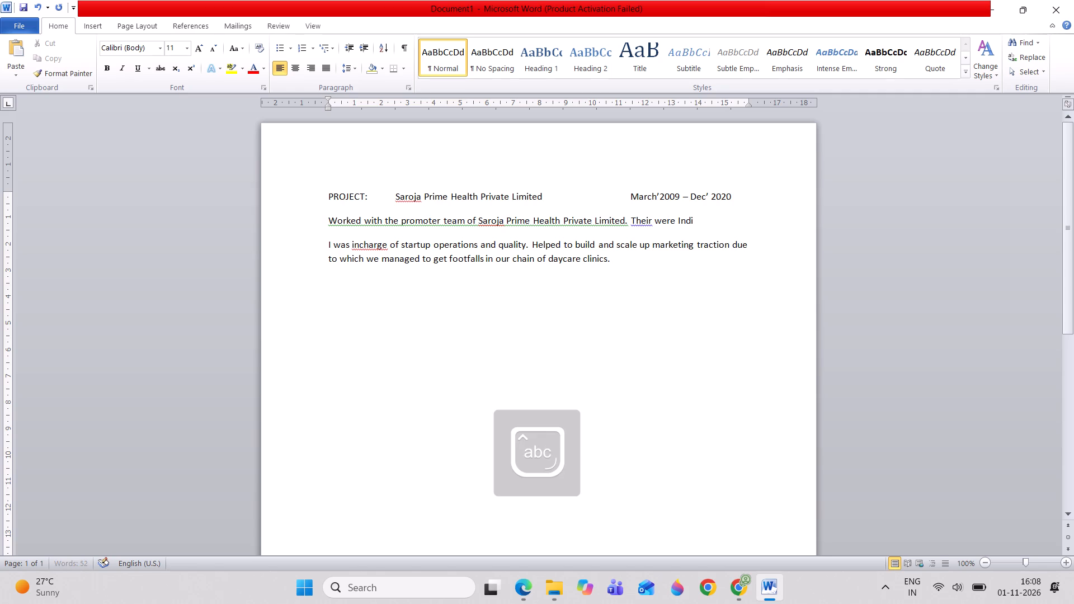
key(BackSpace)
key(BackSpace)
key(BackSpace)
key(BackSpace)
key(BackSpace)
key(BackSpace)
key(BackSpace)
key(BackSpace)
key(BackSpace)
key(BackSpace)
key(BackSpace)
key(BackSpace)
key(BackSpace)
key(BackSpace)
text(ey were a pioneer in the)
key(space)
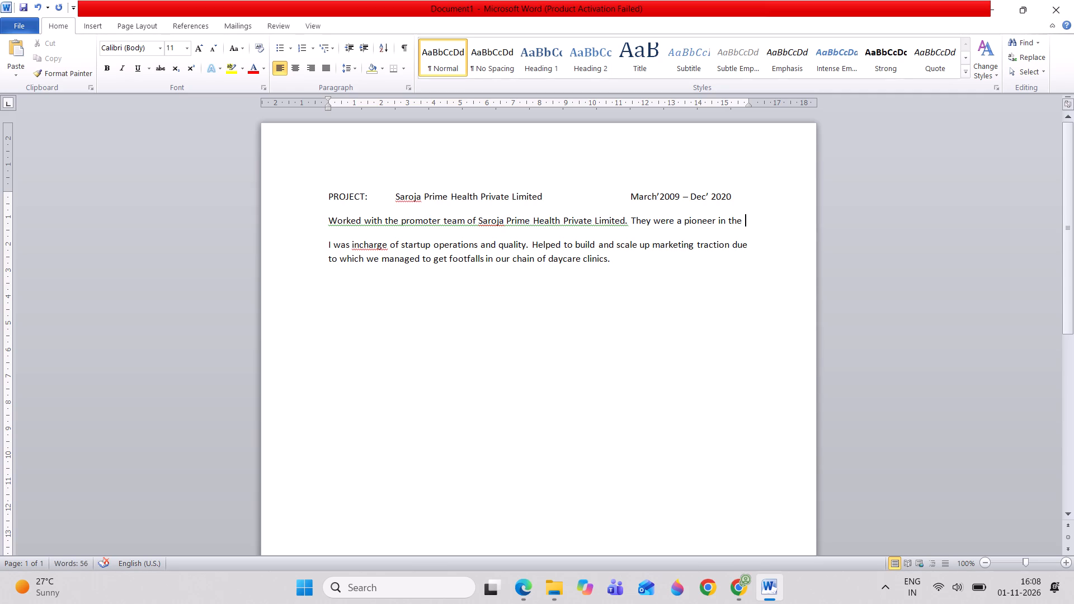
text(field of)
key(space)
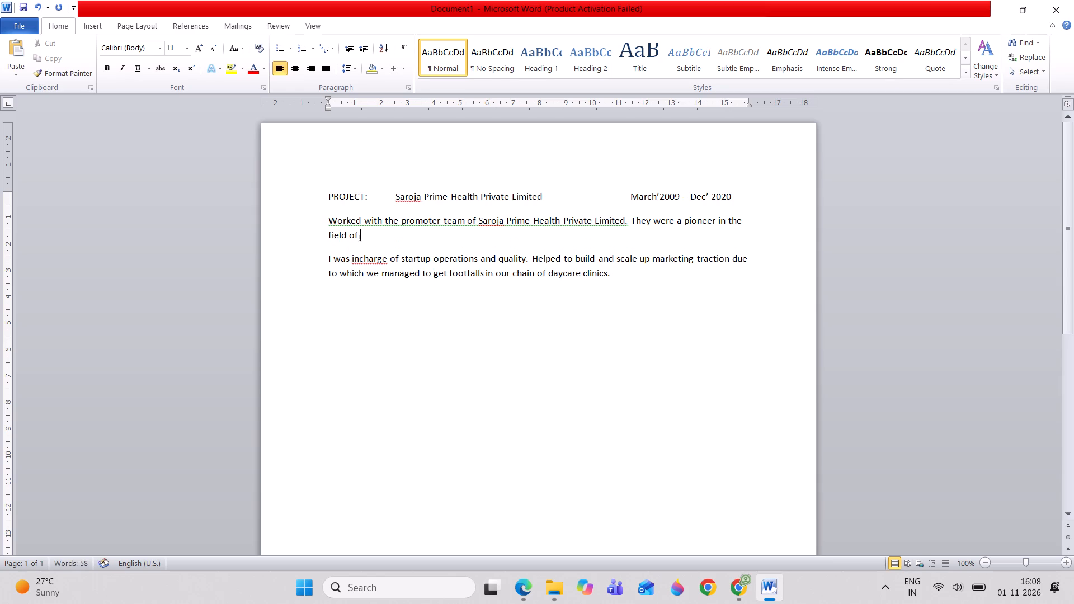
Continue the sentence with "low cost pain management solutions for those afflicted with".
text(low)
key(space)
text(cost pain management)
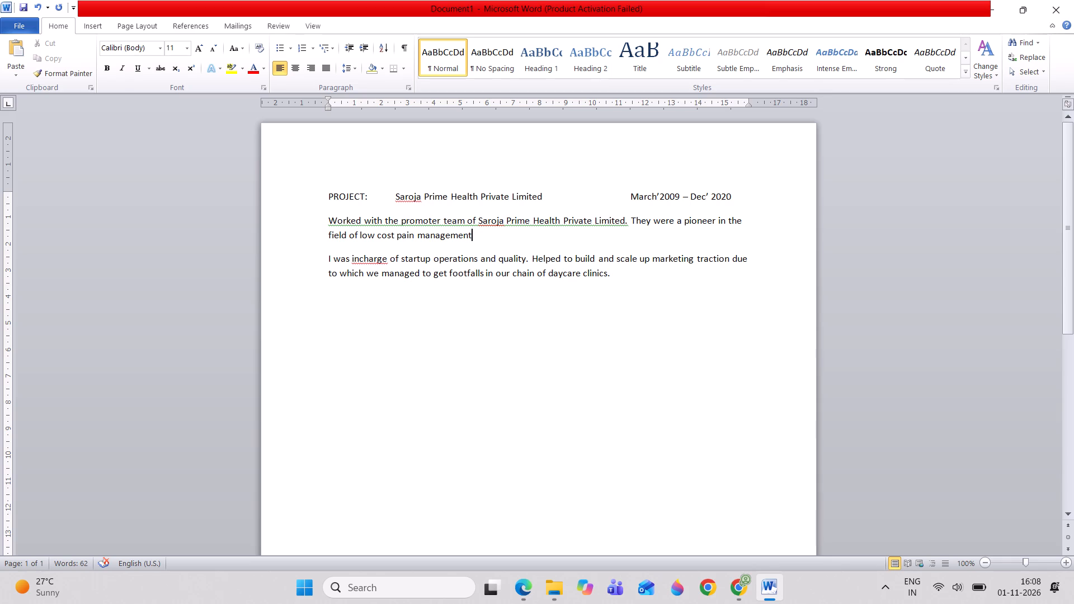
key(space)
text(solutions)
key(space)
text(for)
key(space)
text(those afflicted with)
key(space)
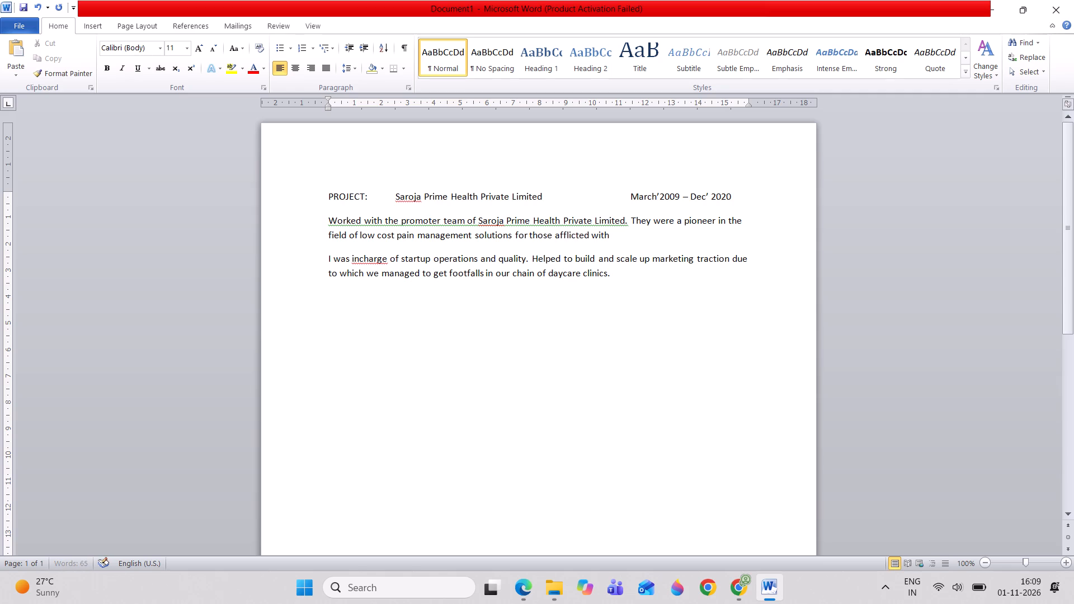
List the first conditions after "afflicted with" as "arthritis, neural pain, fibromyalgia,".
text(arthritix)
key(BackSpace)
text(s,)
key(space)
text(neural pain,)
key(space)
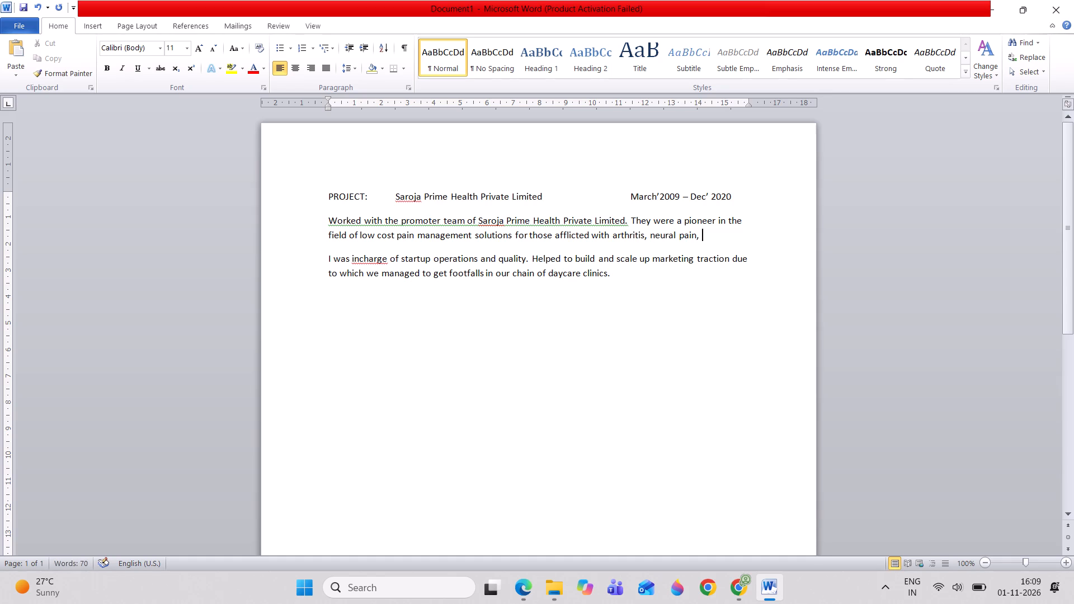
text(fibromyalgia)
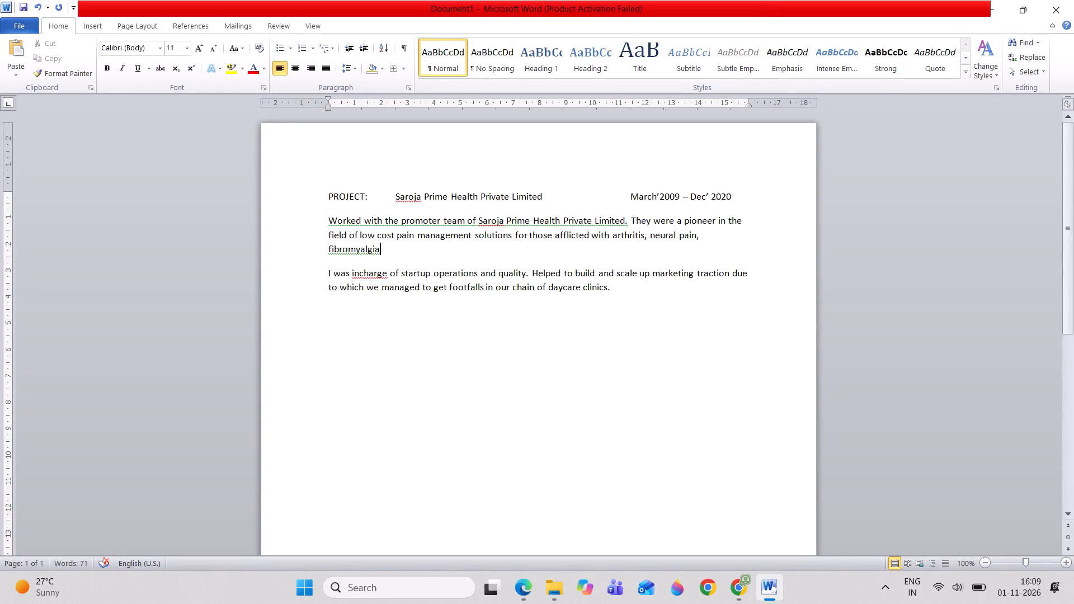
text(,)
key(space)
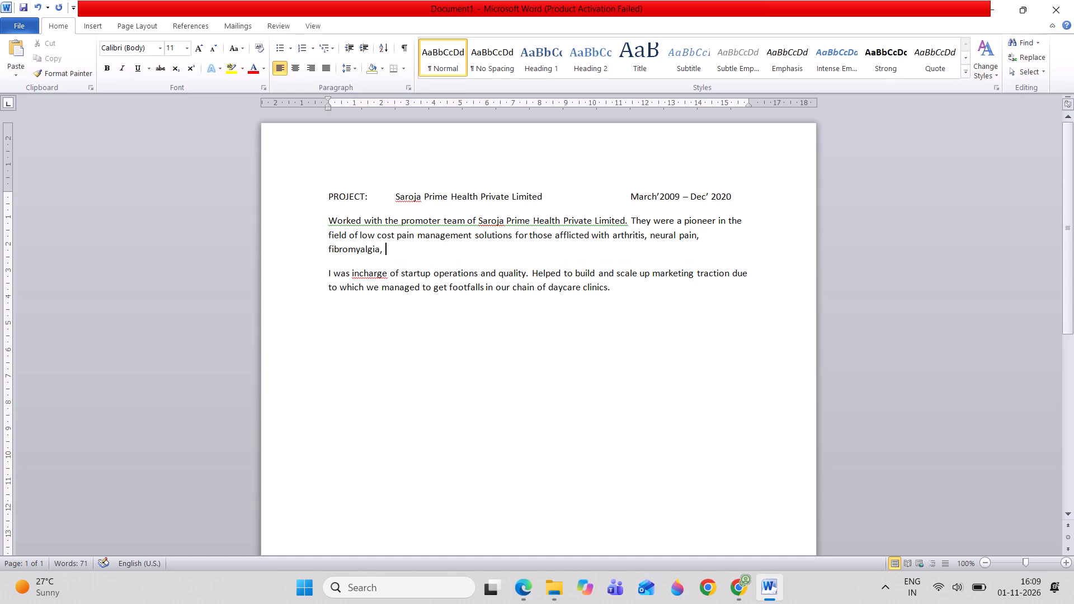
Add "gynaec pain," to the list of conditions after "fibromyalgia," with the spelling corrected.
text(gnaeec pain)
key(Left)
key(Left)
key(Left)
key(Left)
key(Left)
key(Left)
key(Left)
key(Left)
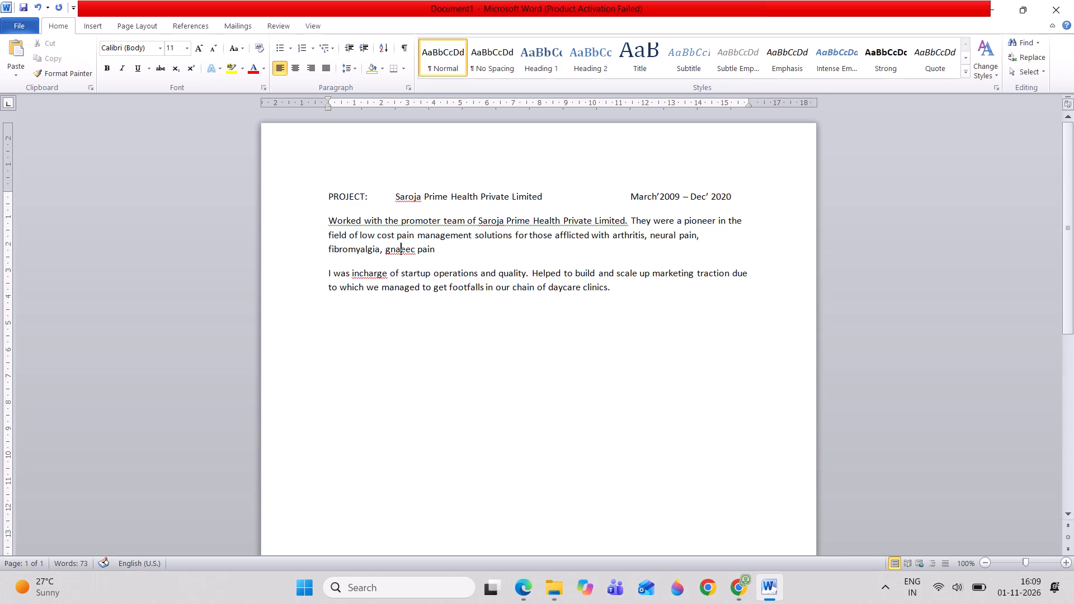
key(Left)
key(Left)
key(y)
key(Right)
key(Right)
key(Right)
key(Right)
key(BackSpace)
key(Right)
key(Right)
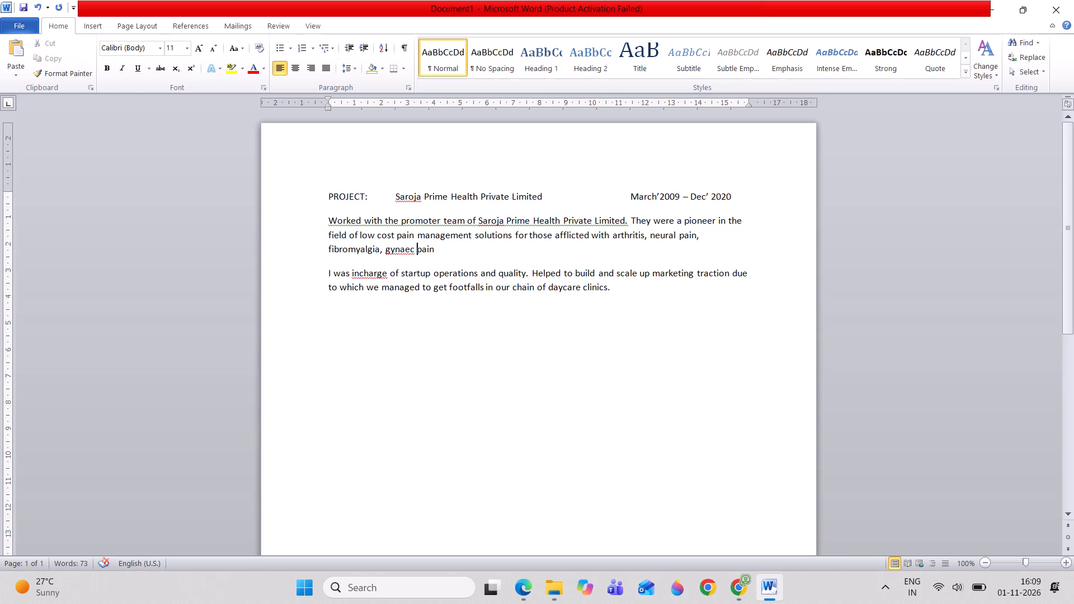
key(Right)
key(Right)
key(Right)
key(Right)
text(,)
End the list of conditions with "cancer pain etc.".
key(space)
text(cancer)
key(space)
text(pain etc.)
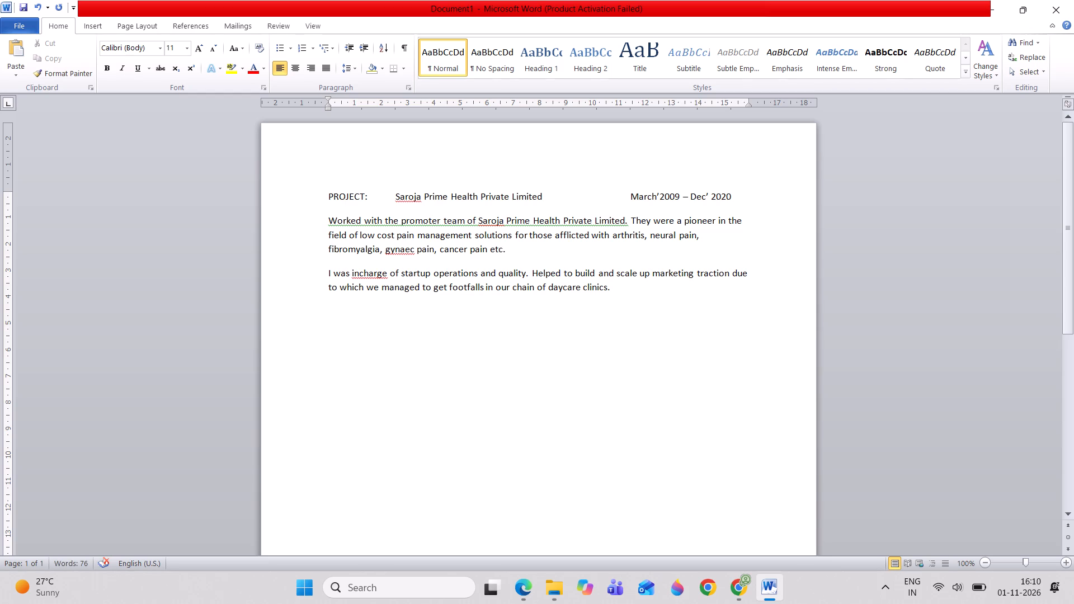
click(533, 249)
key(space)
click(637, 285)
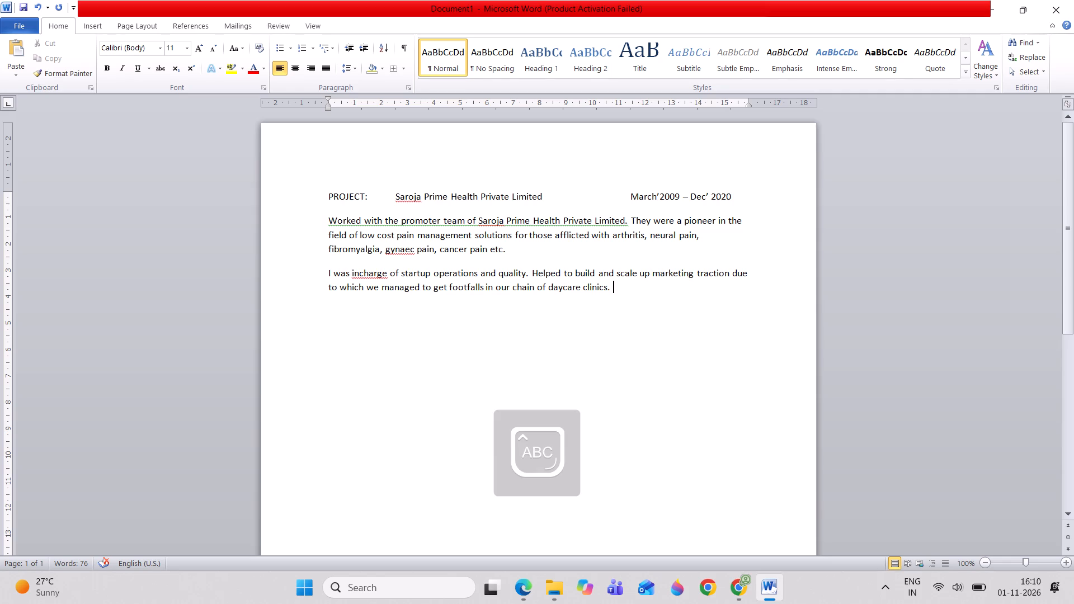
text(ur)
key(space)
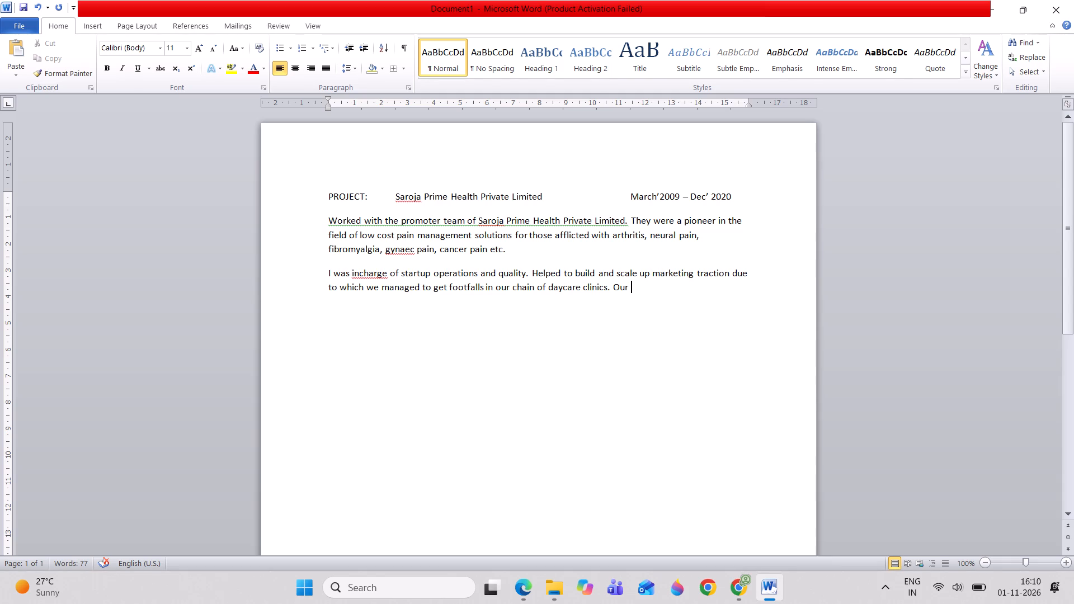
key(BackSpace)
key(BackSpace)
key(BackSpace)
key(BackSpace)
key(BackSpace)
Start a new sentence after "daycare clinics." with "Their PR campaigns included".
key(space)
key(t)
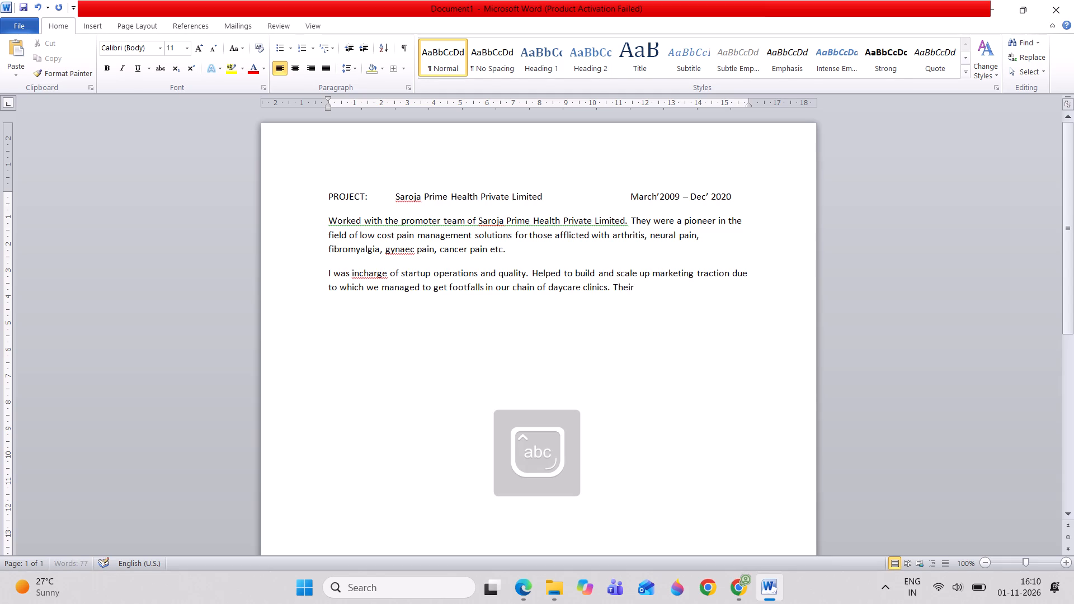
key(space)
text(campaign)
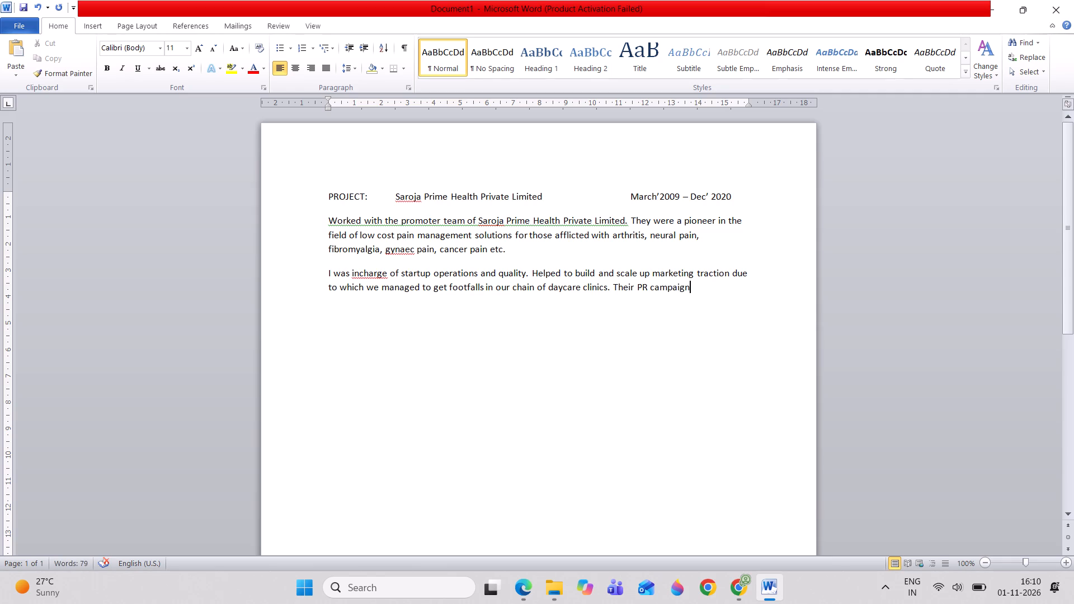
text(s)
key(space)
text(included)
key(space)
Continue the PR campaigns sentence with "print and digital media".
text(print)
key(space)
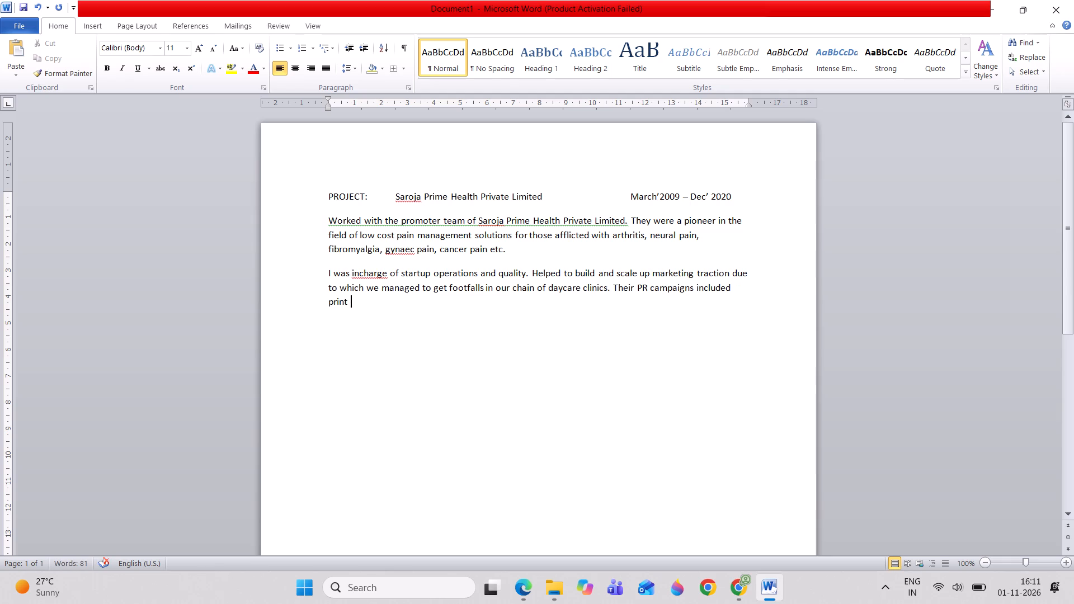
text(and)
key(space)
text(digital)
key(space)
text(me)
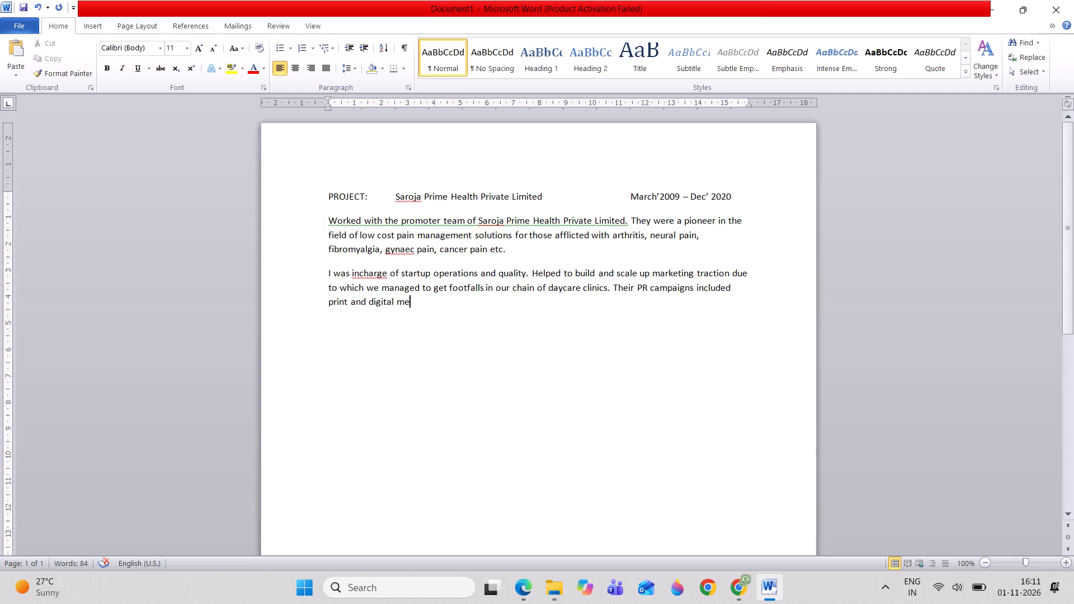
text(dia)
key(space)
Insert a single blank line above the "PROJECT:" heading line.
click(329, 200)
key(Return)
key(Return)
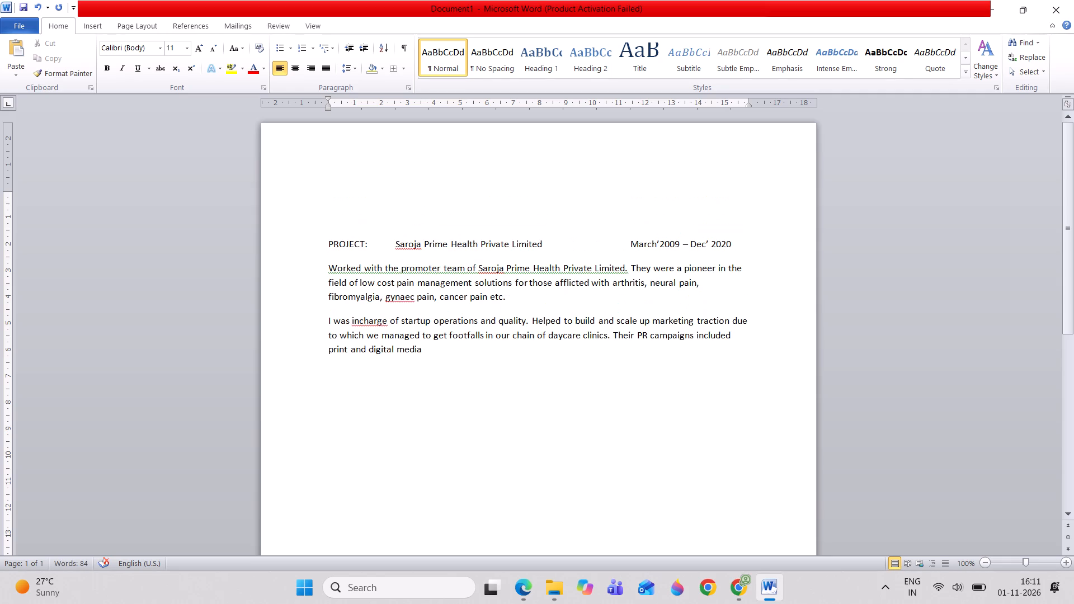
key(Up)
key(Up)
key(Up)
key(Up)
key(Up)
key(Up)
key(Up)
key(Up)
key(Up)
key(Up)
key(Up)
key(Up)
key(Down)
key(BackSpace)
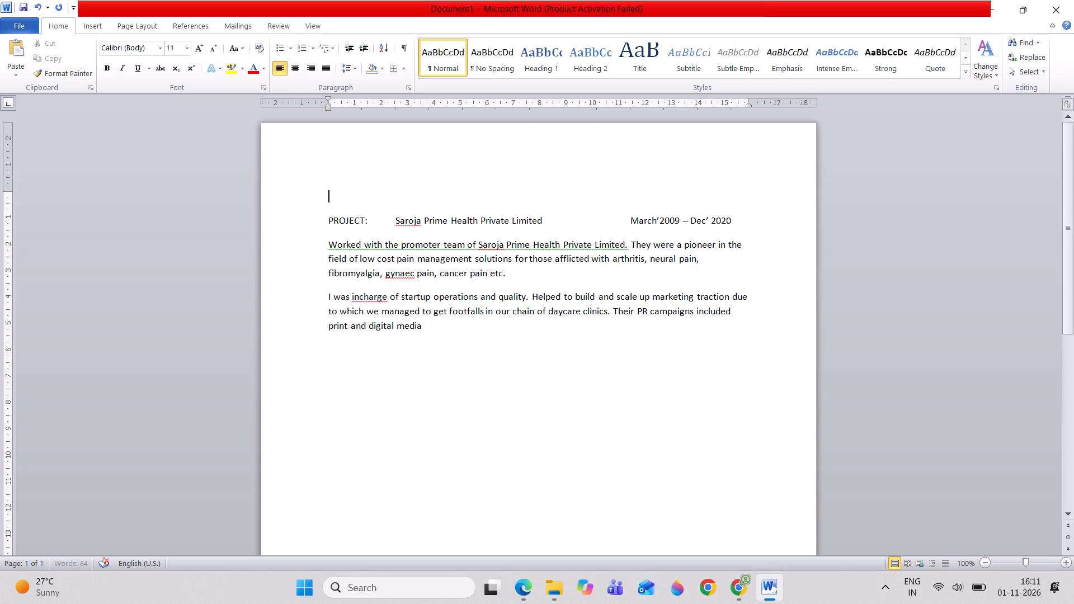
key(BackSpace)
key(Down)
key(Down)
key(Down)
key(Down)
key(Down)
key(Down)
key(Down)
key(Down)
Justify the two body paragraphs below the project heading line.
drag(329, 246, 493, 502)
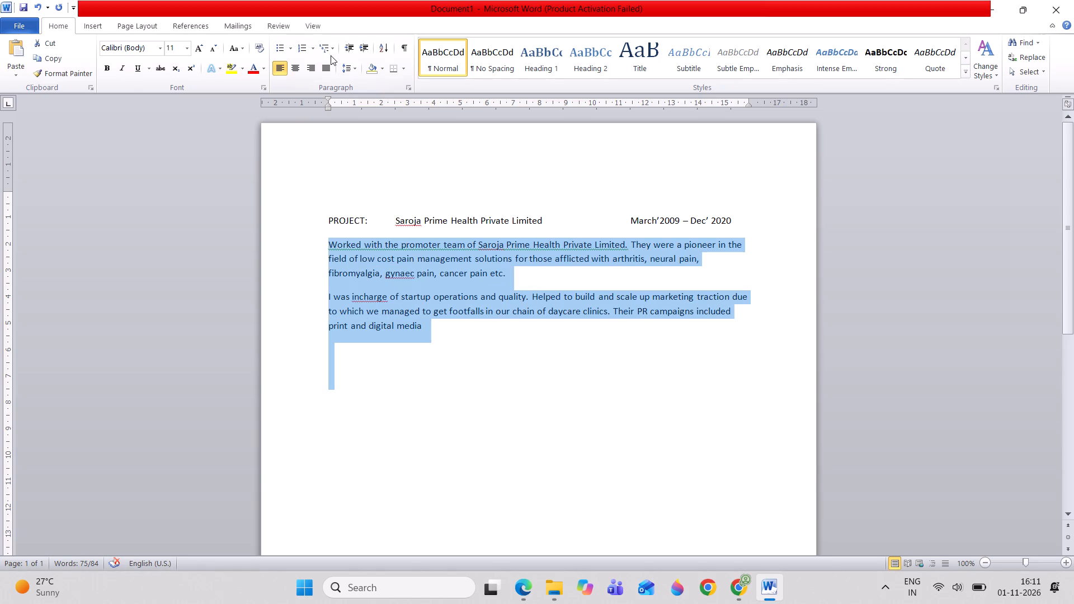
click(327, 65)
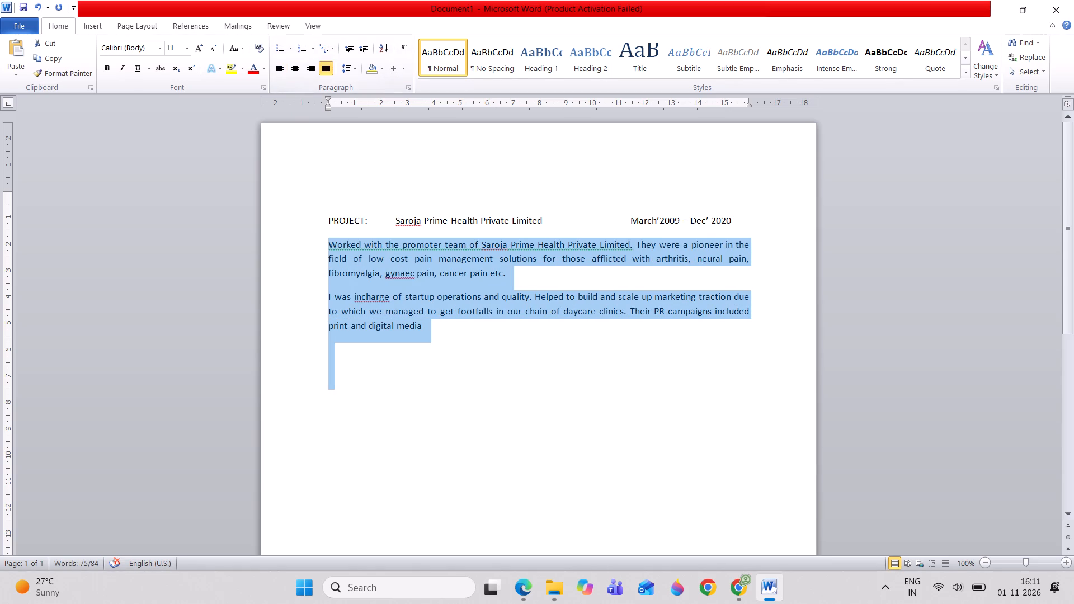
click(395, 358)
click(466, 324)
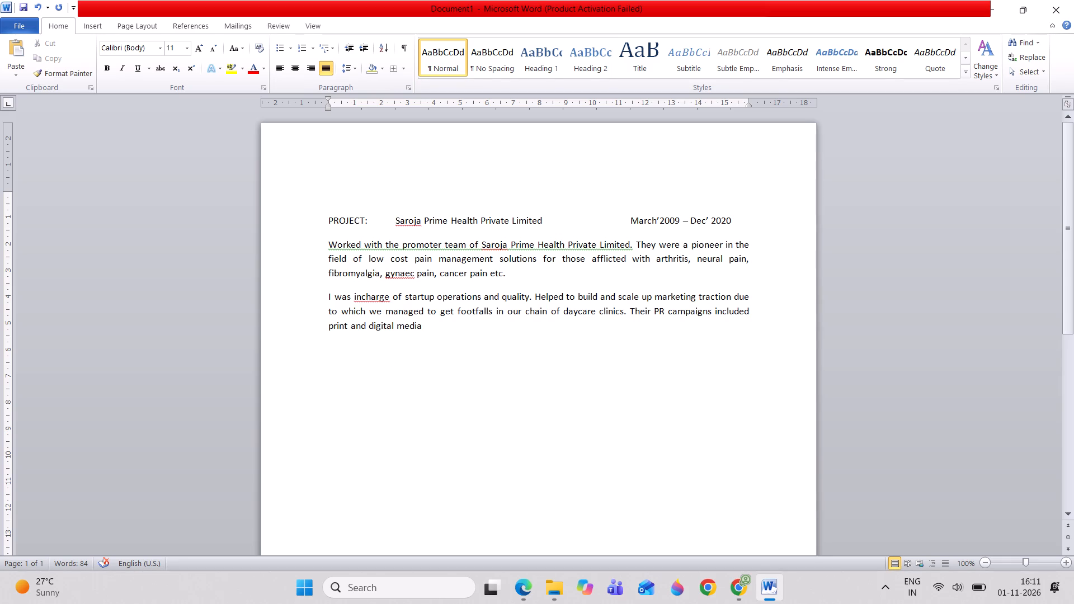
Join the "quality" and "Helped" sentences in the second paragraph so they read "quality; and, I helped to build".
click(536, 298)
key(BackSpace)
key(BackSpace)
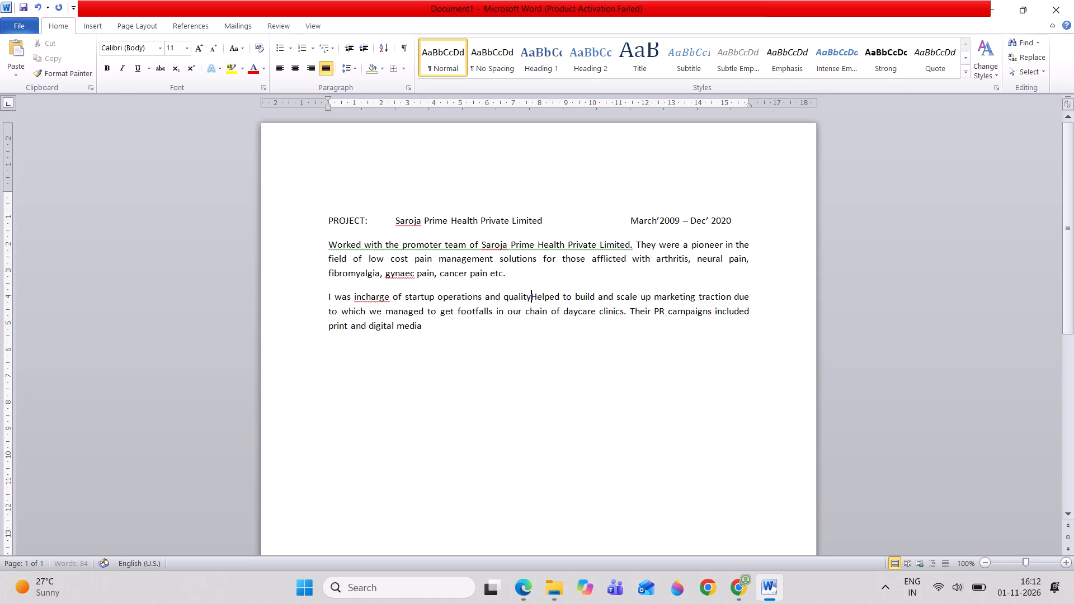
text(,)
key(space)
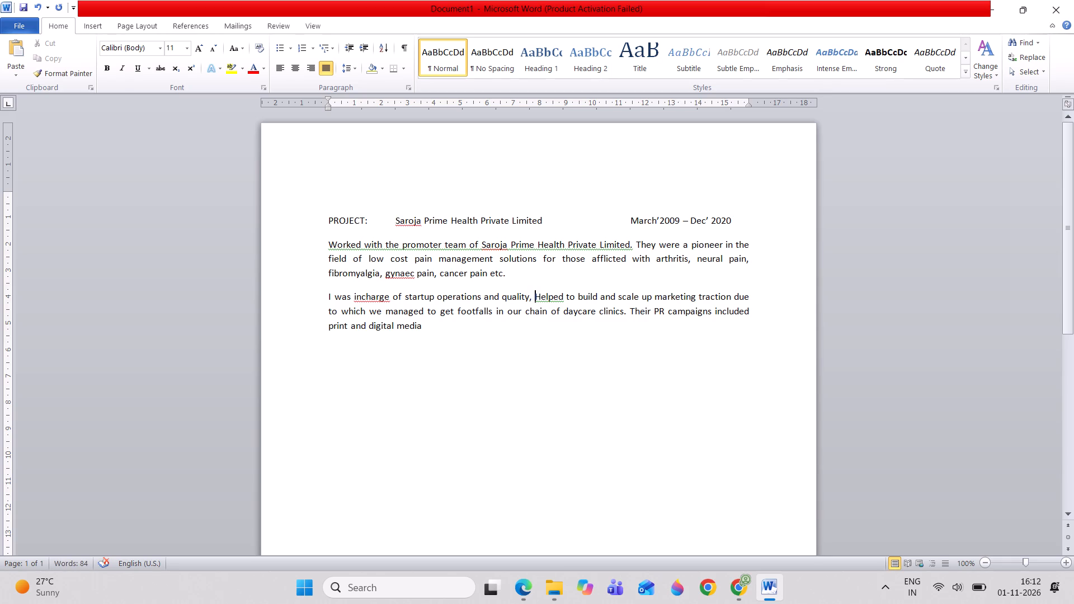
key(BackSpace)
key(BackSpace)
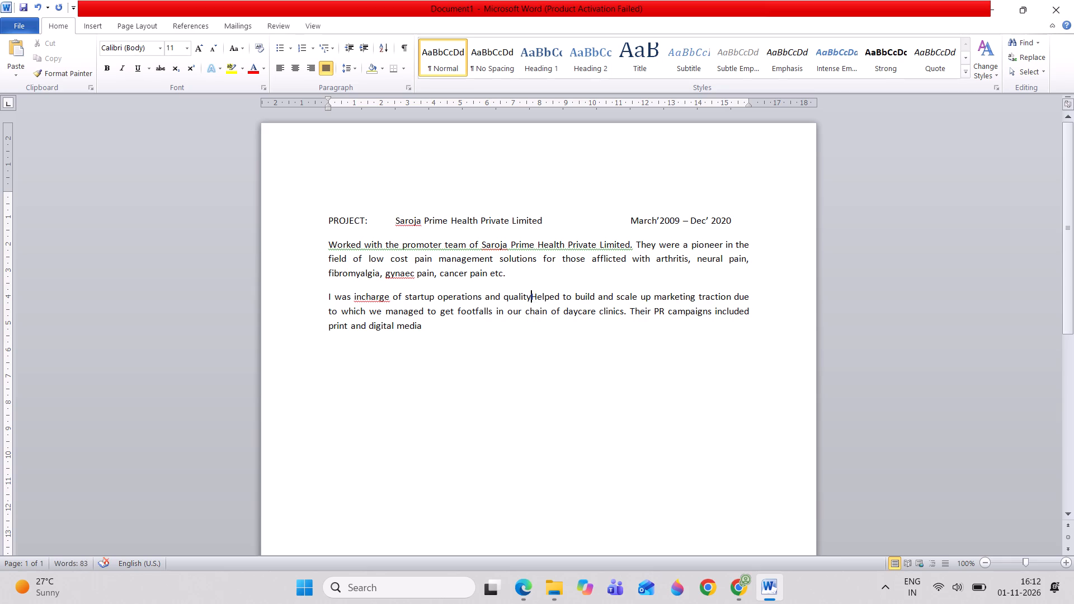
text(; and)
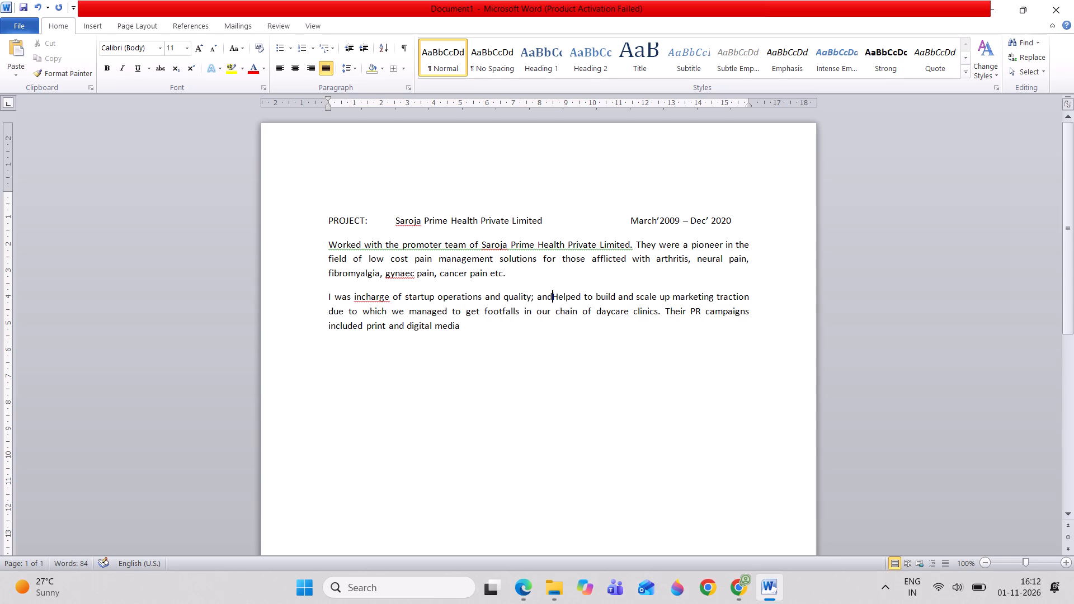
text(,)
key(space)
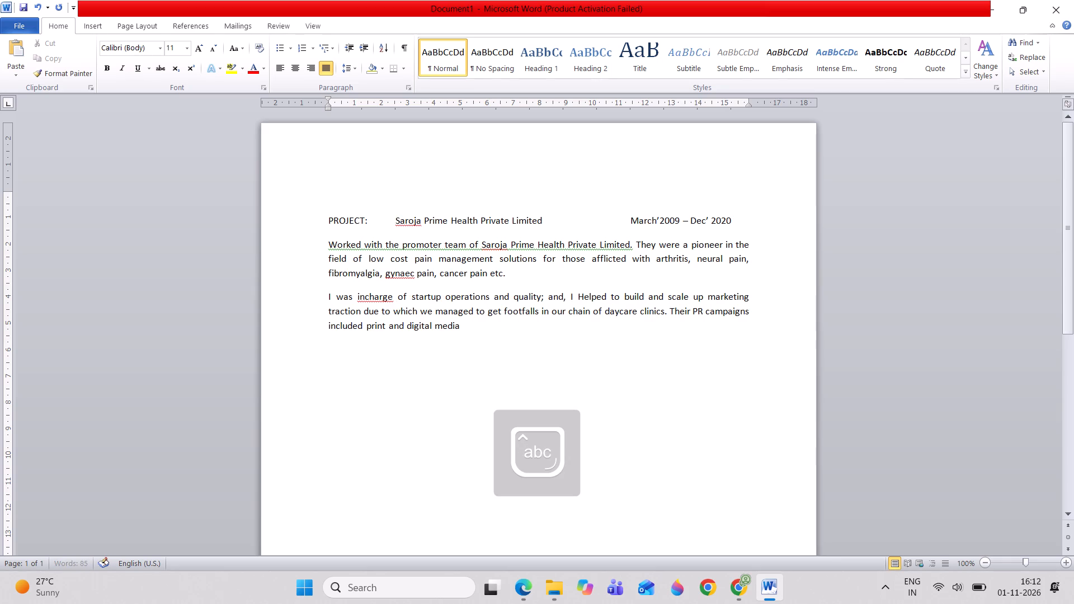
key(Right)
key(BackSpace)
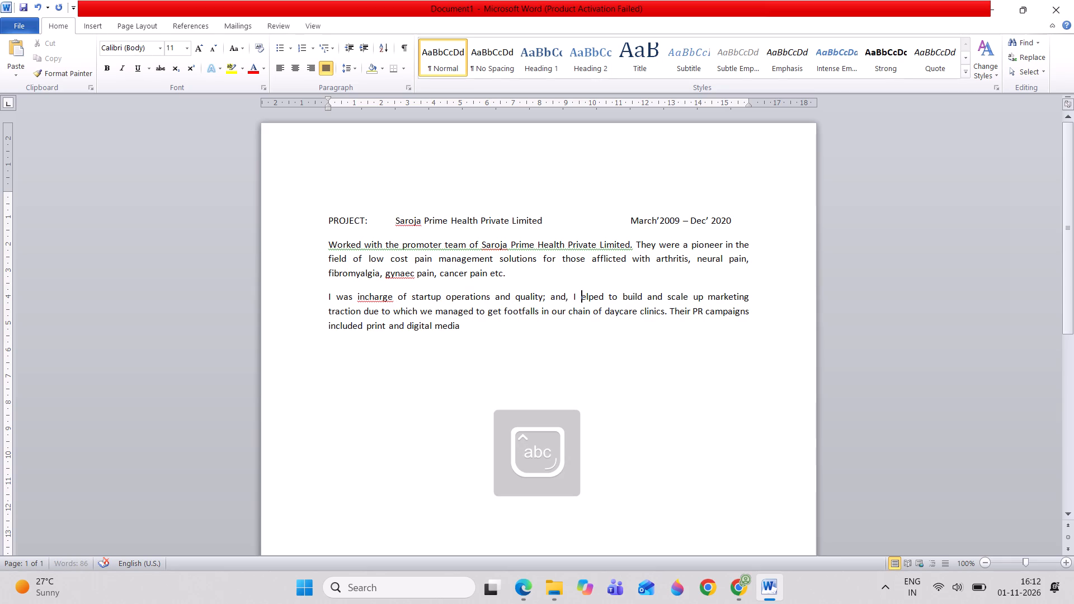
key(h)
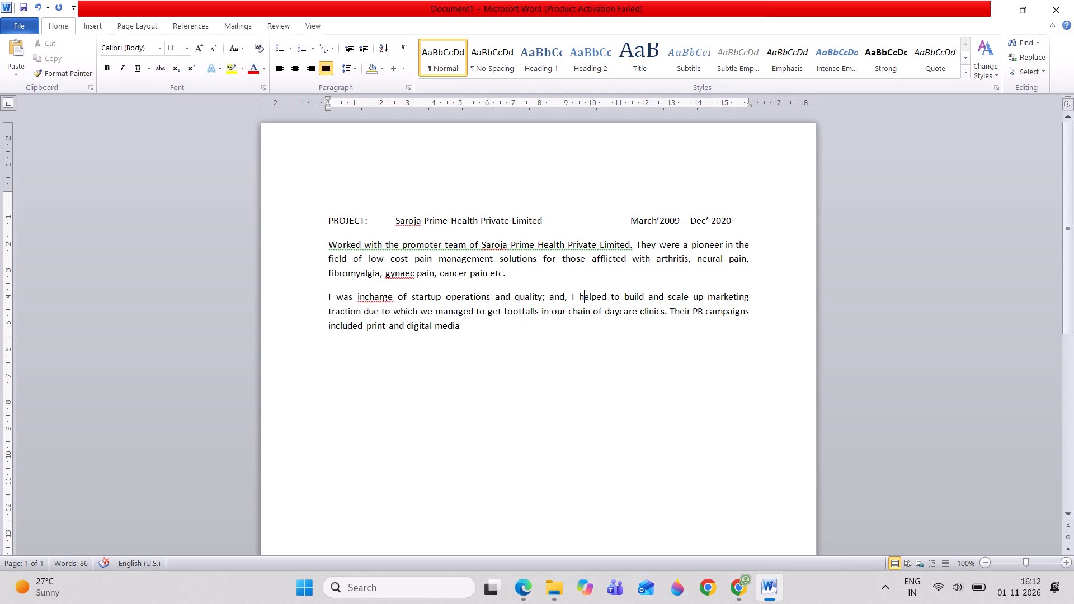
Continue the PR campaigns sentence after "print and digital media" with ", free camps".
click(502, 329)
key(BackSpace)
text(,)
key(space)
text(field)
key(BackSpace)
key(BackSpace)
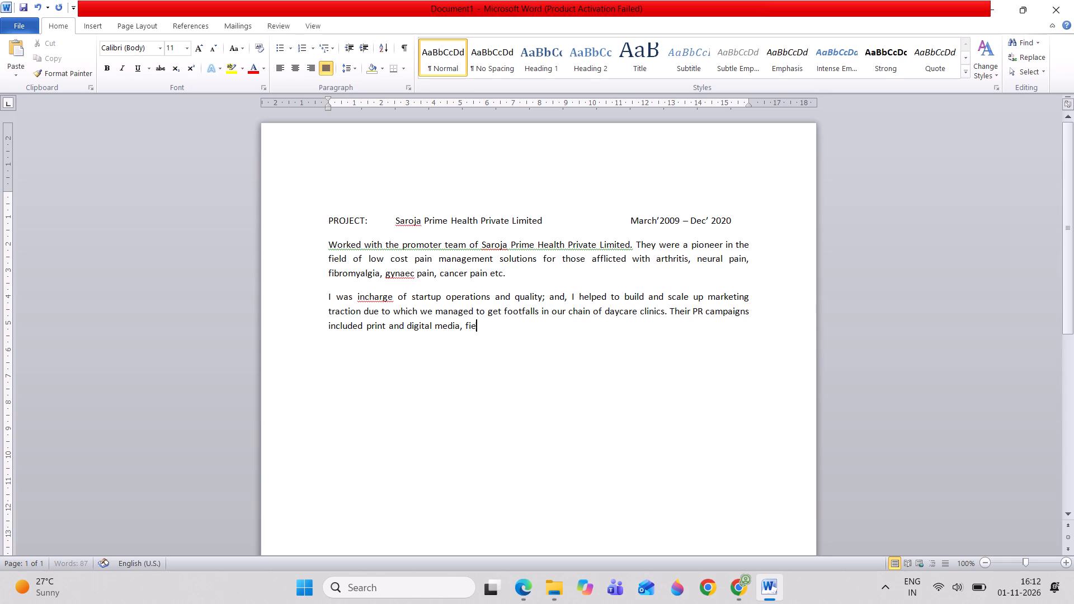
key(BackSpace)
key(BackSpace)
text(ree camps)
Finish the PR campaigns sentence with "in collaboration with Lions Club and Rotary International.".
key(space)
text(in collaboration with)
key(space)
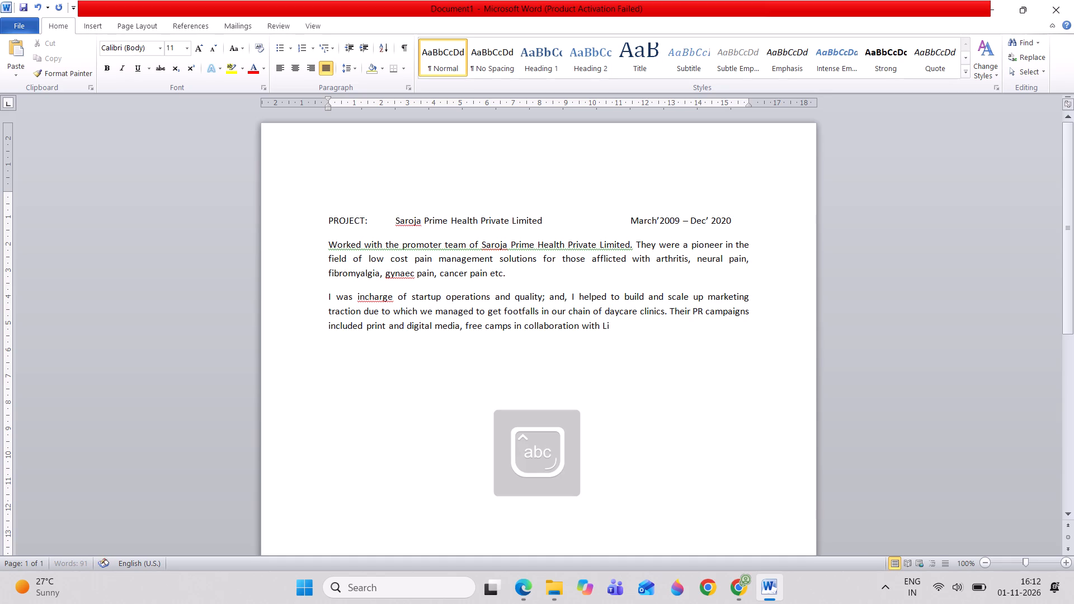
text(lub and)
key(space)
text(otary)
key(space)
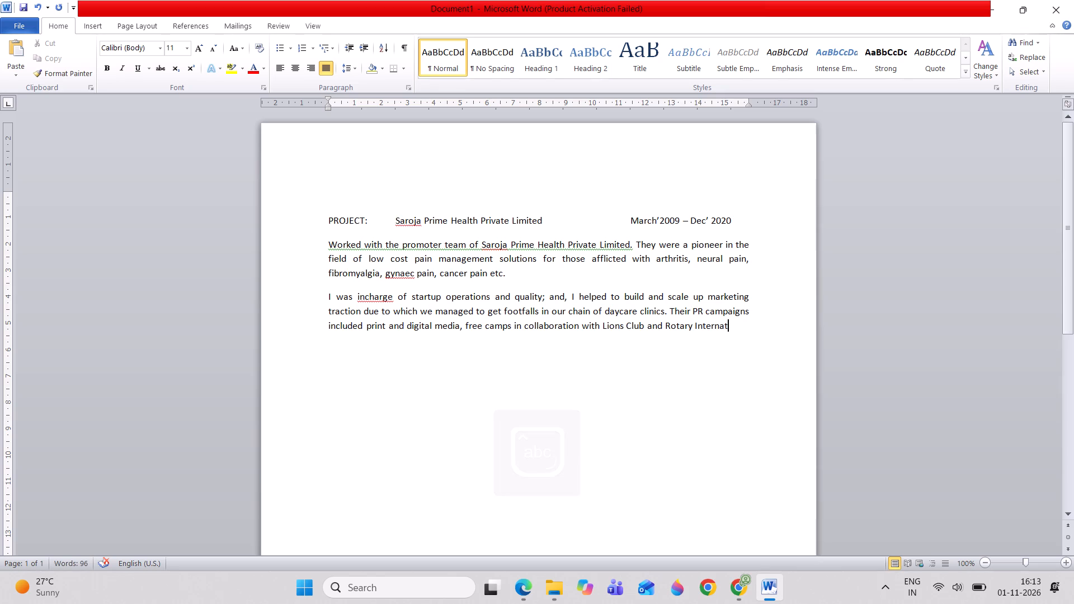
text(ional)
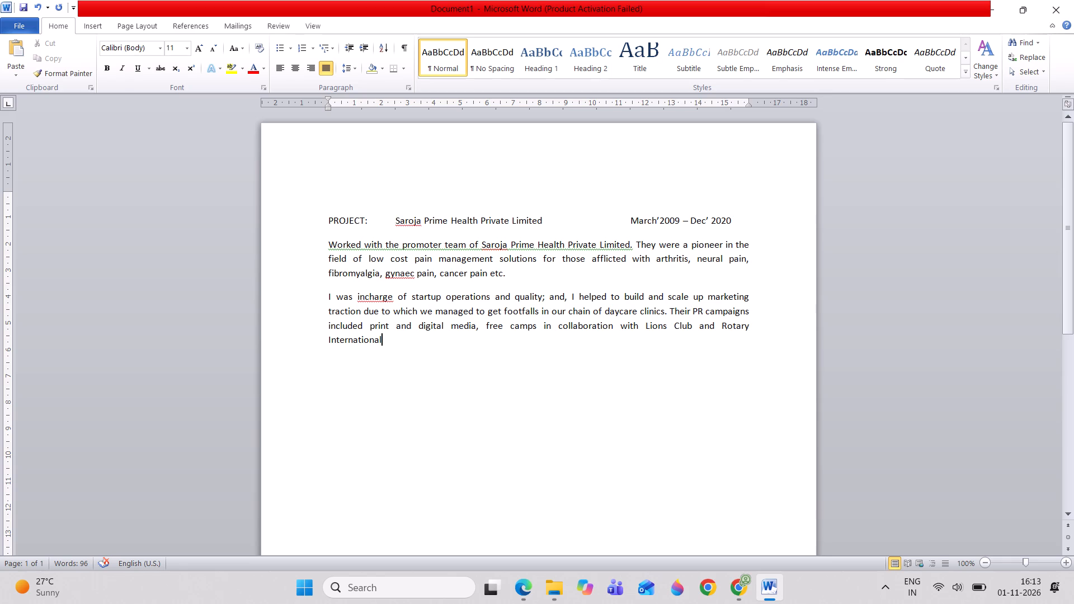
text(.)
key(space)
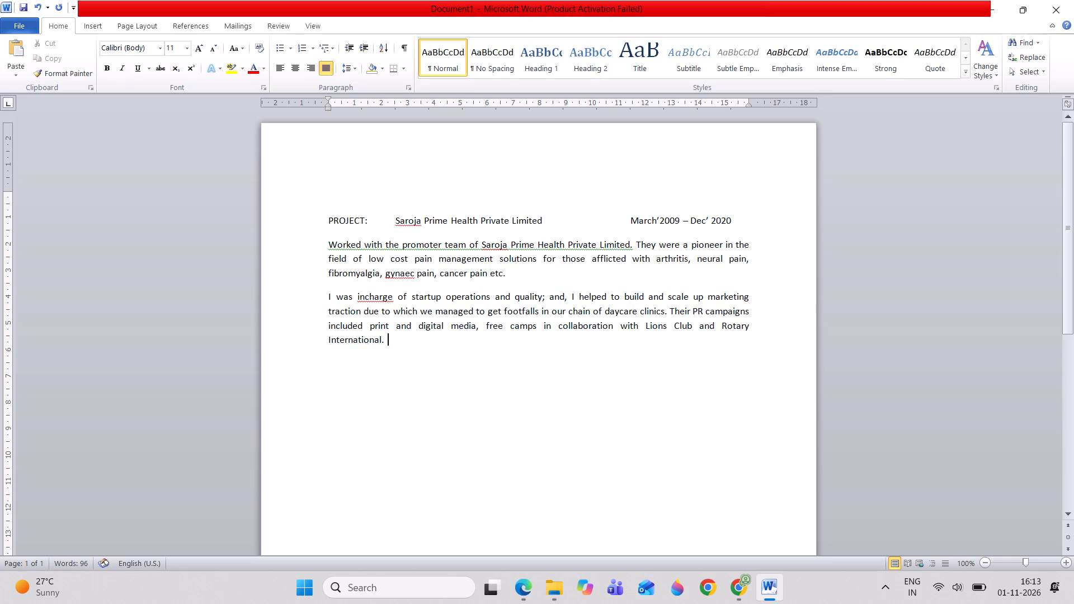
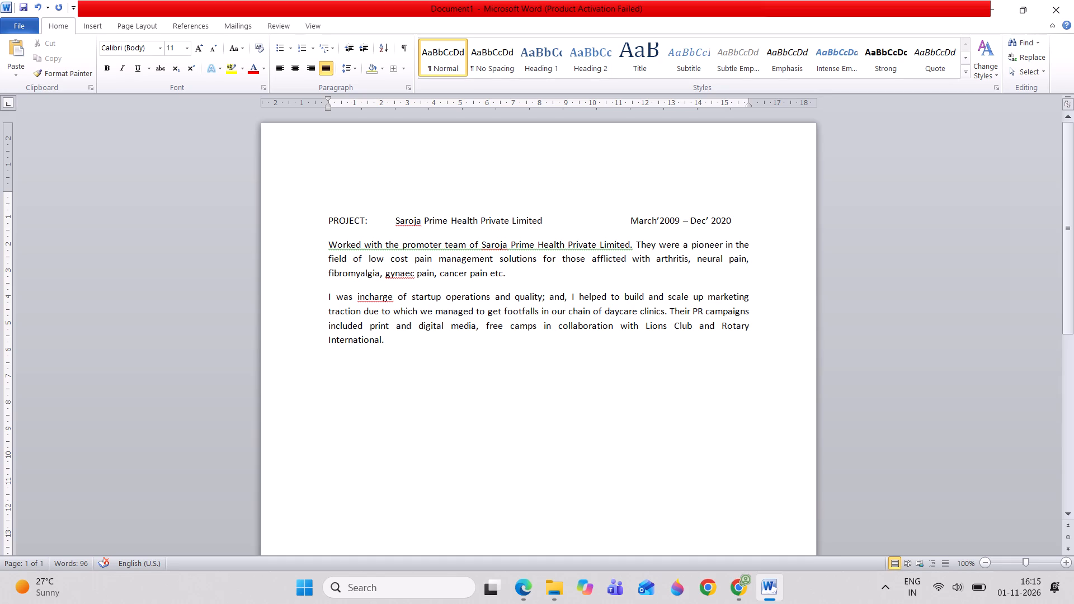
Start a new paragraph after the PR campaigns paragraph with the text "In the digital space-".
click(478, 328)
click(423, 343)
key(Return)
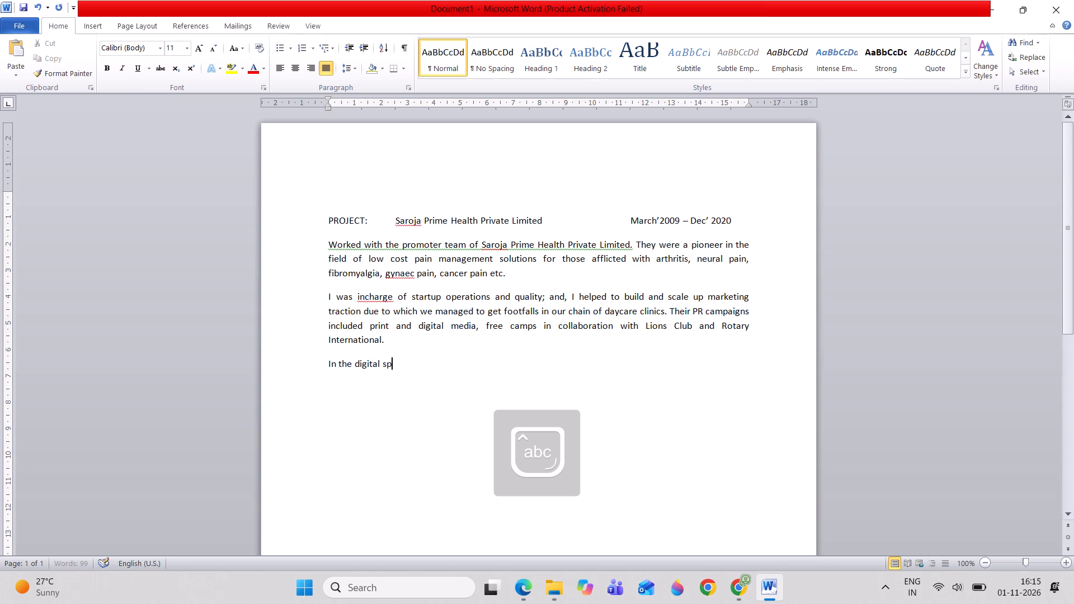
text(-)
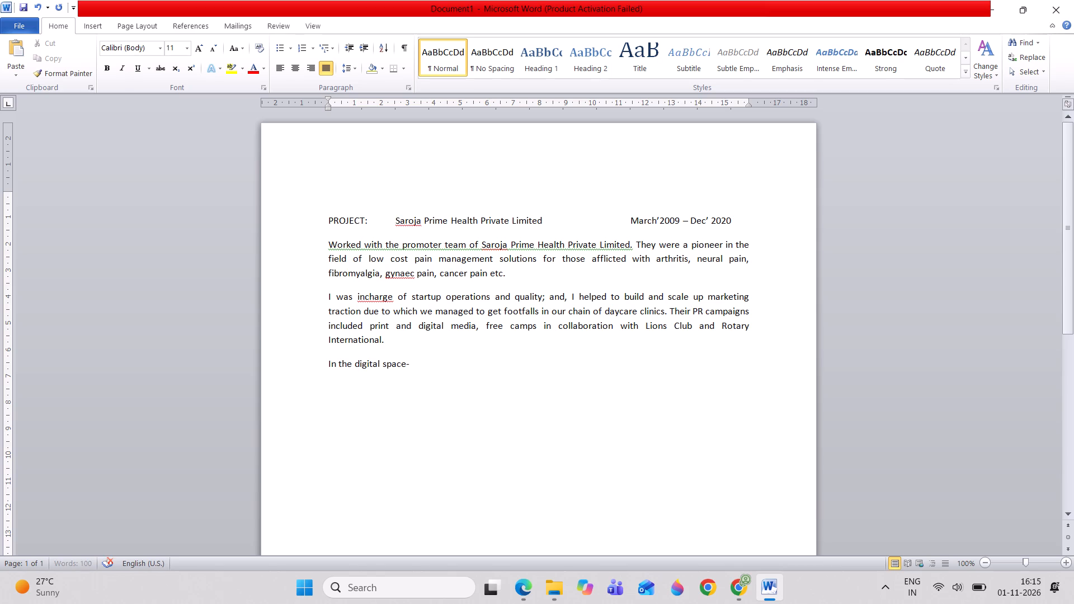
key(space)
Switch to YouTube in Chrome and search for "reliv paincenter".
click(994, 6)
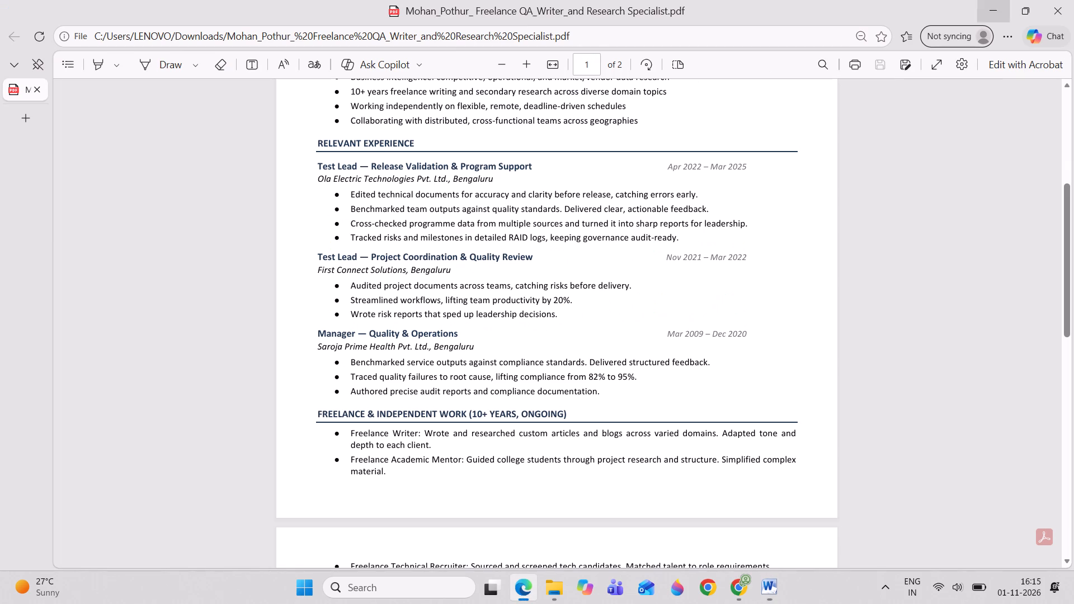
click(737, 594)
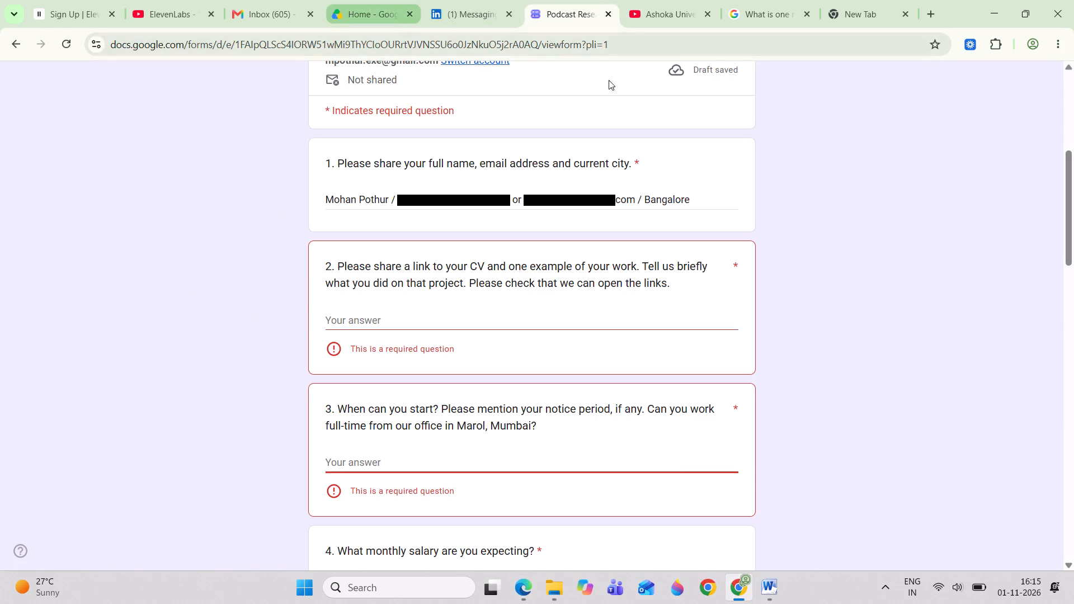
click(668, 11)
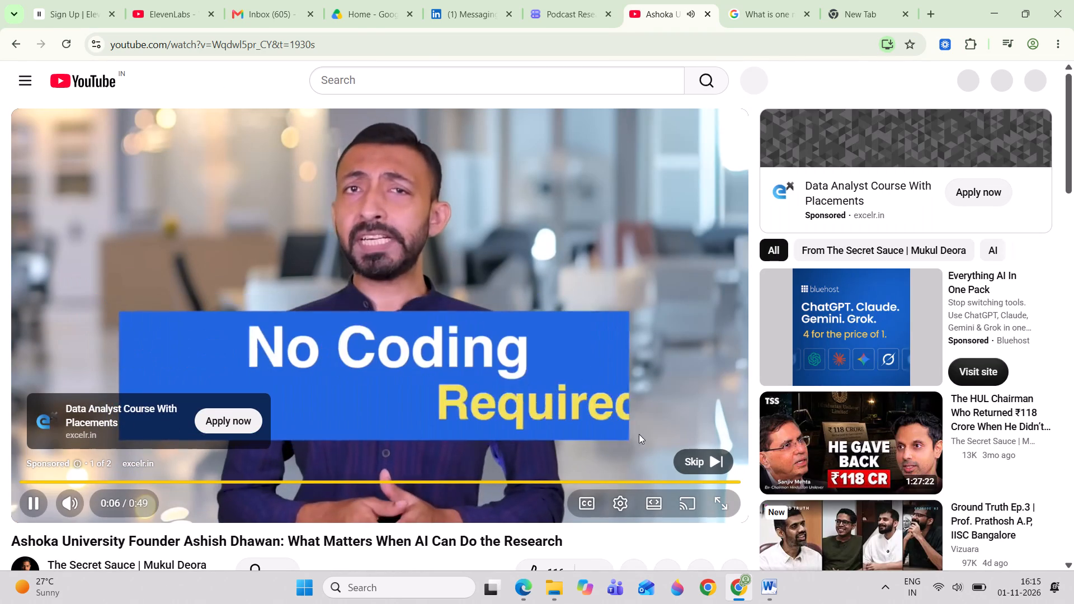
click(695, 455)
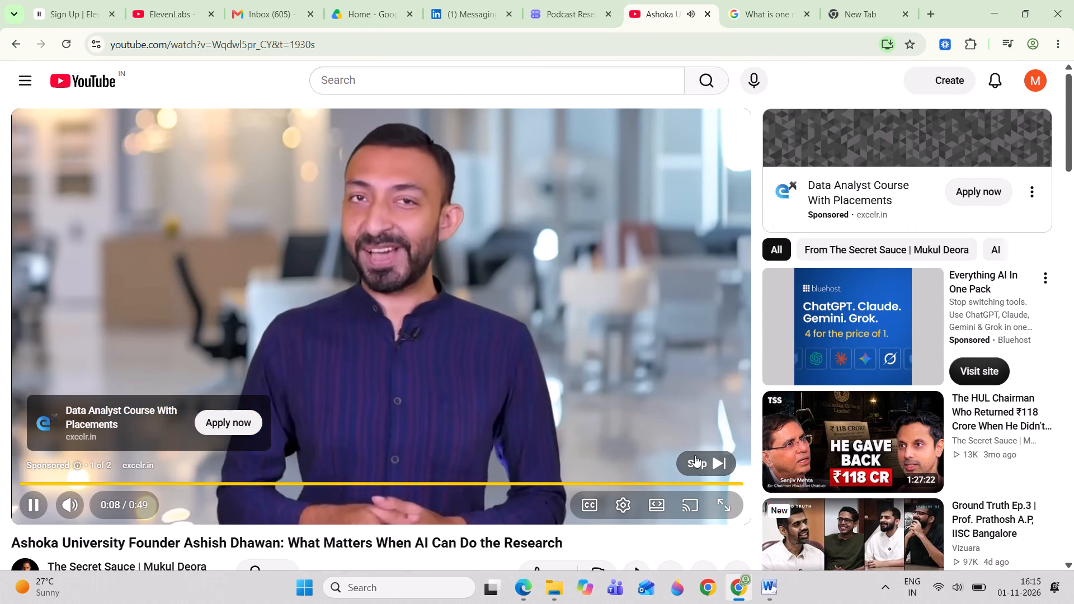
click(299, 290)
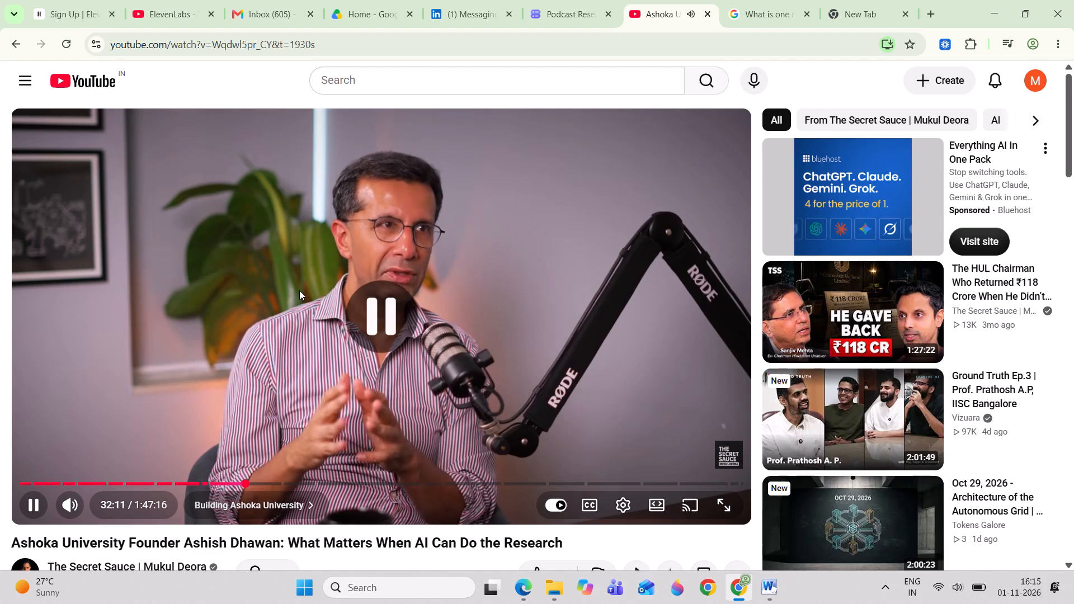
click(379, 85)
text(reliv paincenter)
key(space)
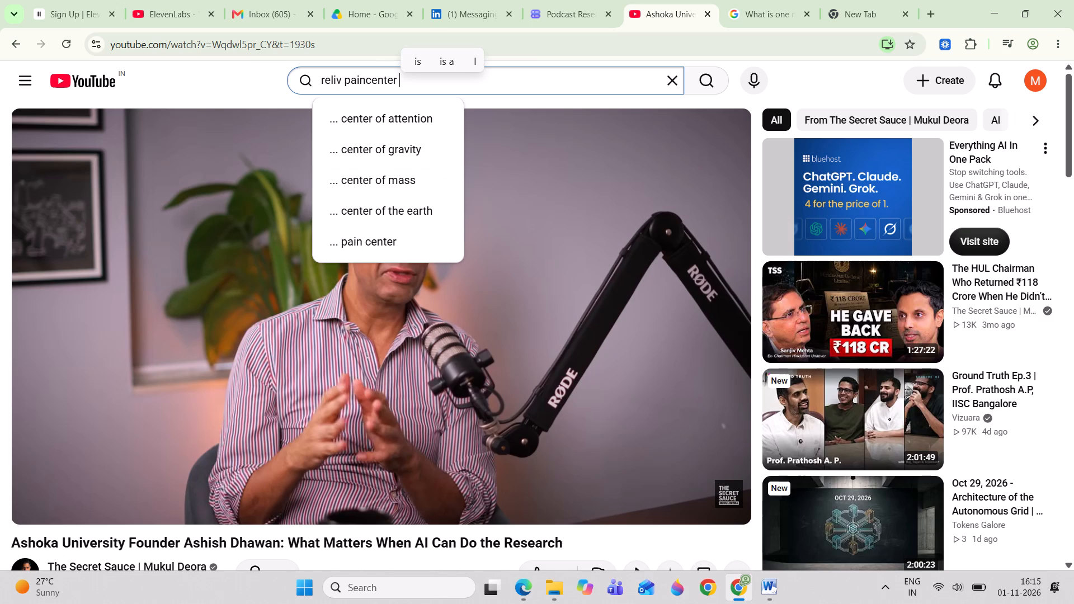
key(Return)
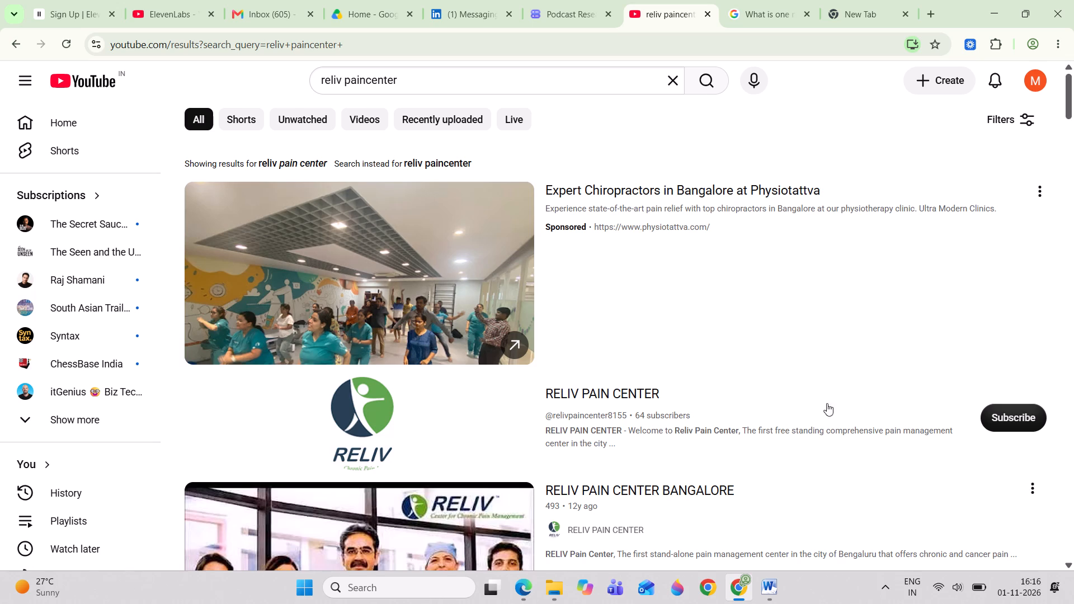
Find the video "RELIV CENTER FOR CHRONIC PAIN MANAGEMENT BANGALORE" in the results, sample it at about 0:52, and return to the results.
drag(1068, 102, 1073, 139)
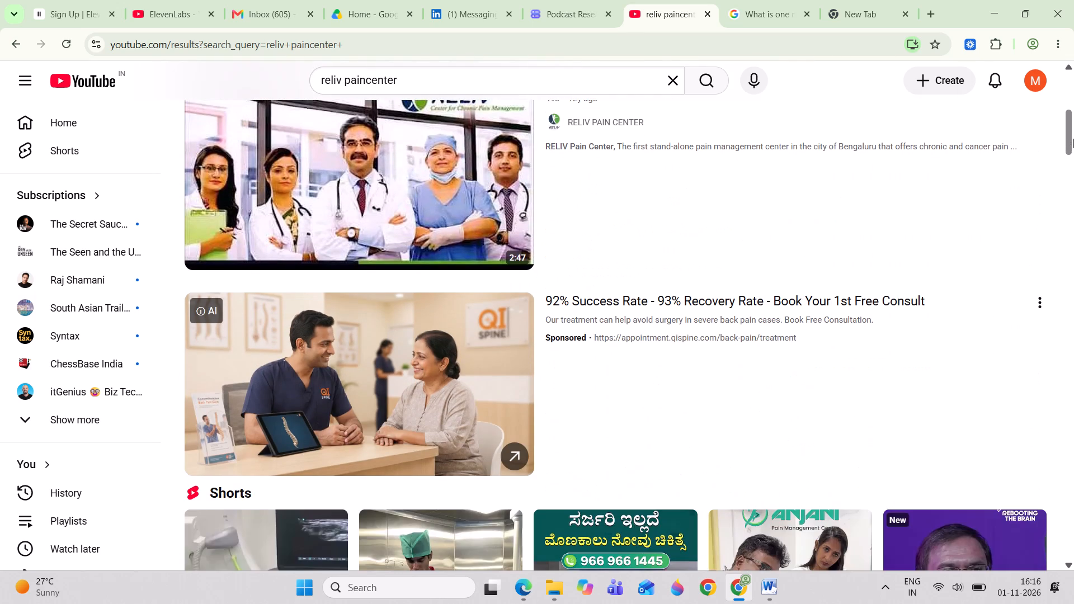
drag(1073, 139, 1070, 128)
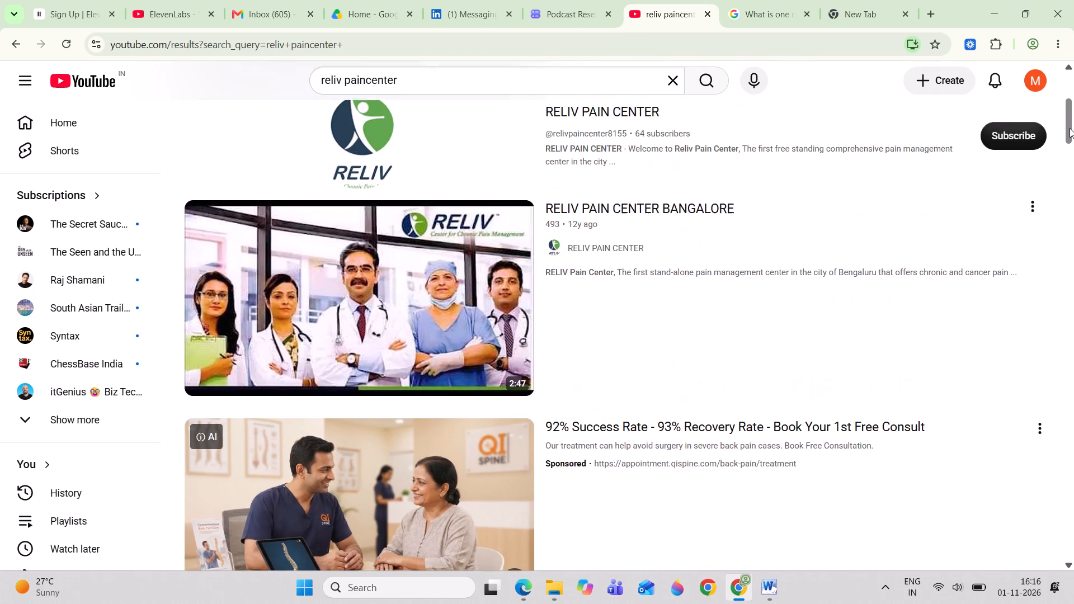
drag(1070, 128, 1073, 207)
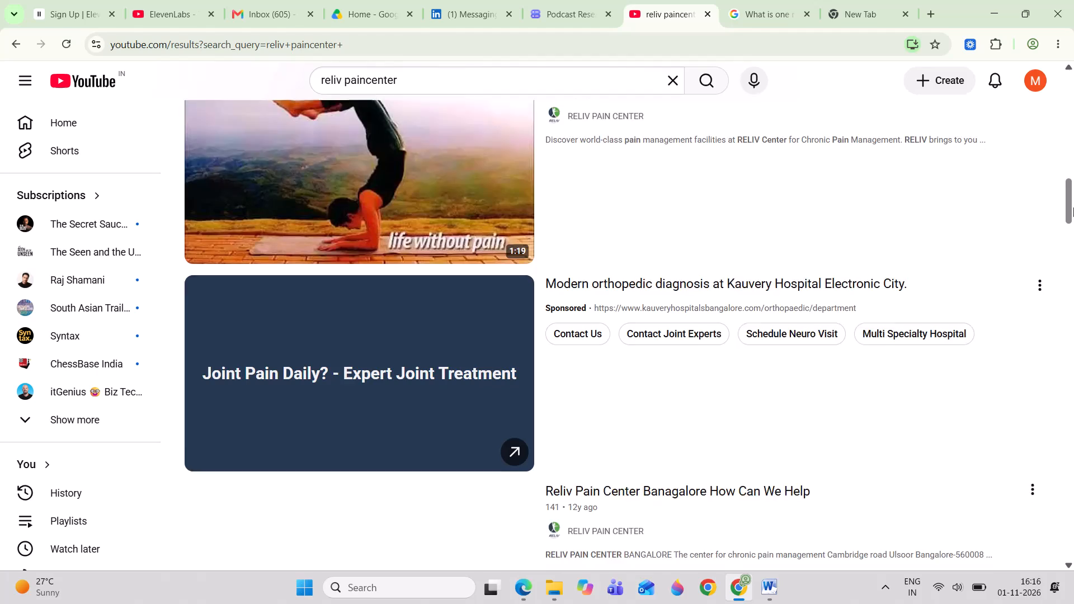
drag(1073, 207, 1067, 195)
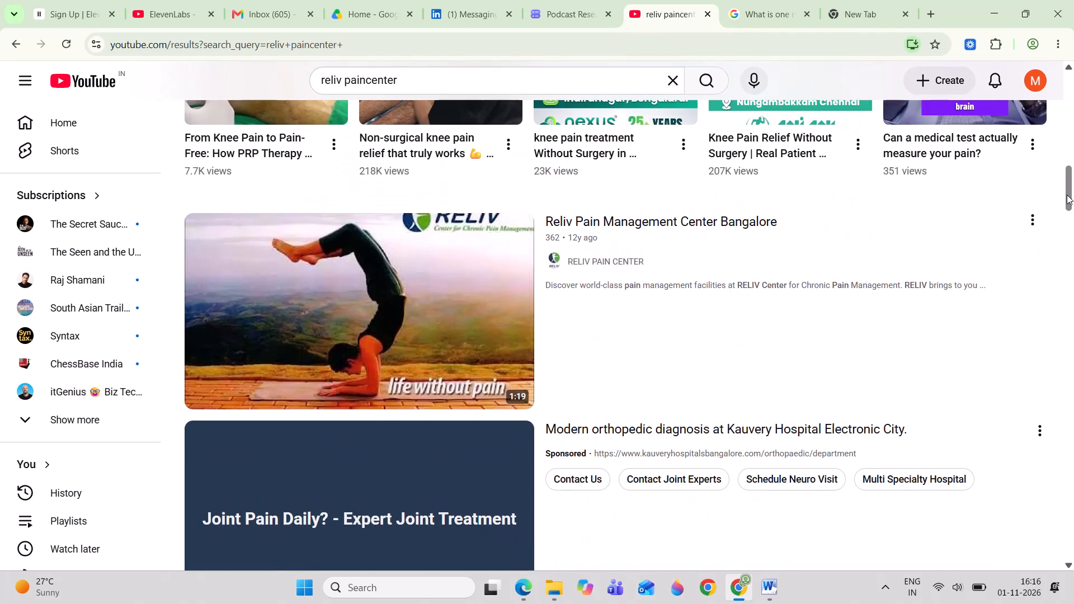
drag(1067, 195, 1073, 216)
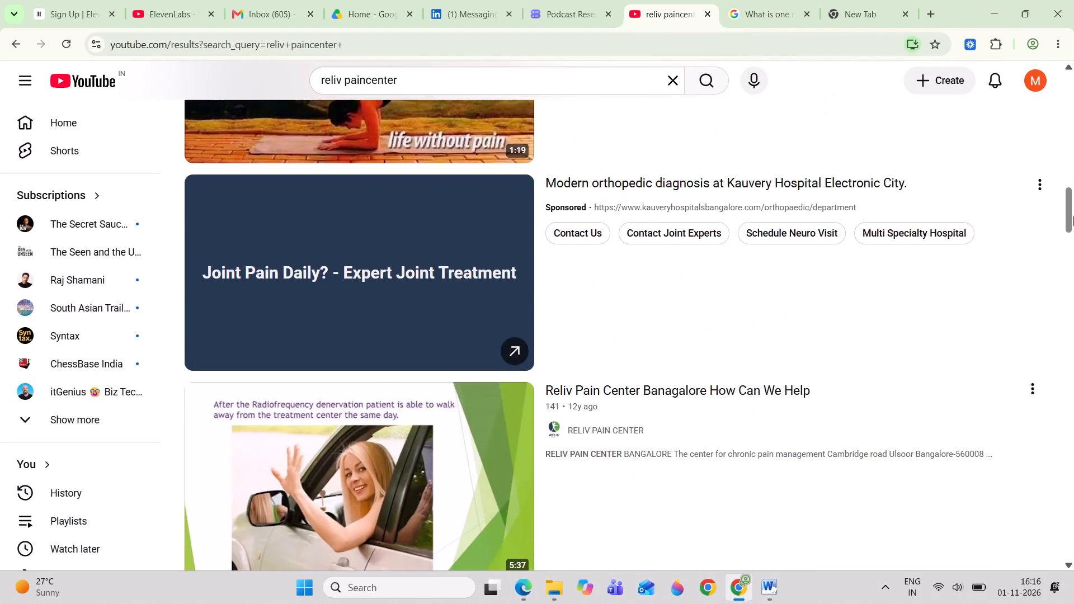
drag(1073, 216, 1069, 246)
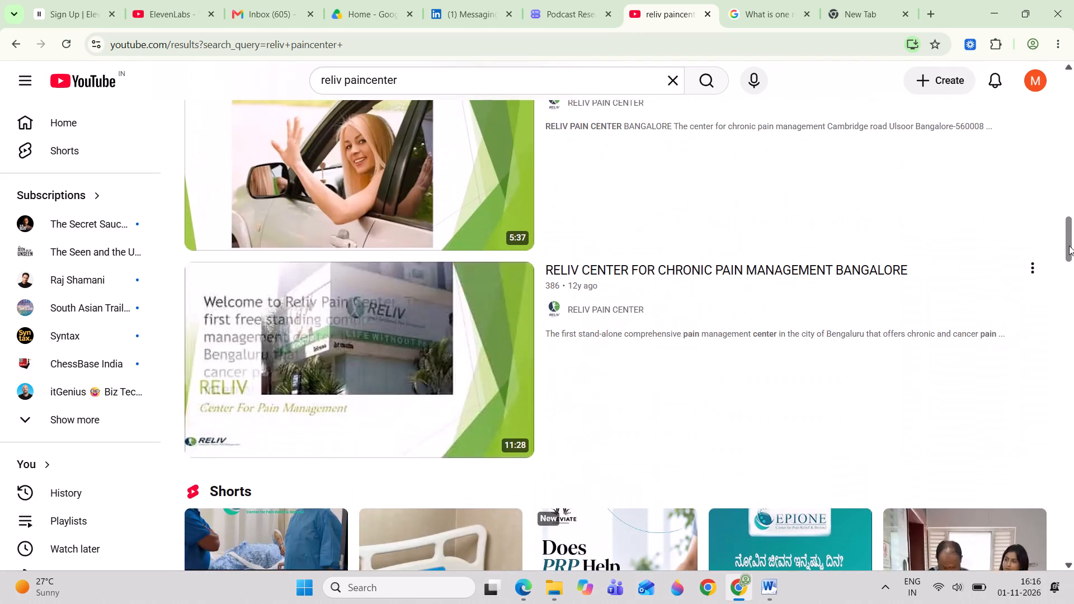
drag(1069, 246, 1069, 247)
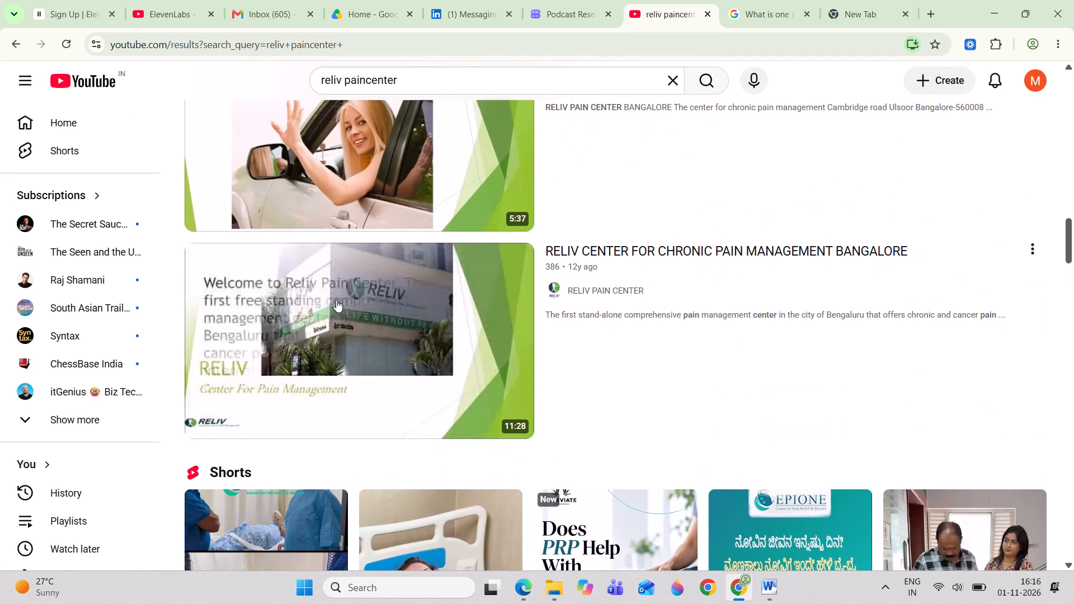
click(398, 345)
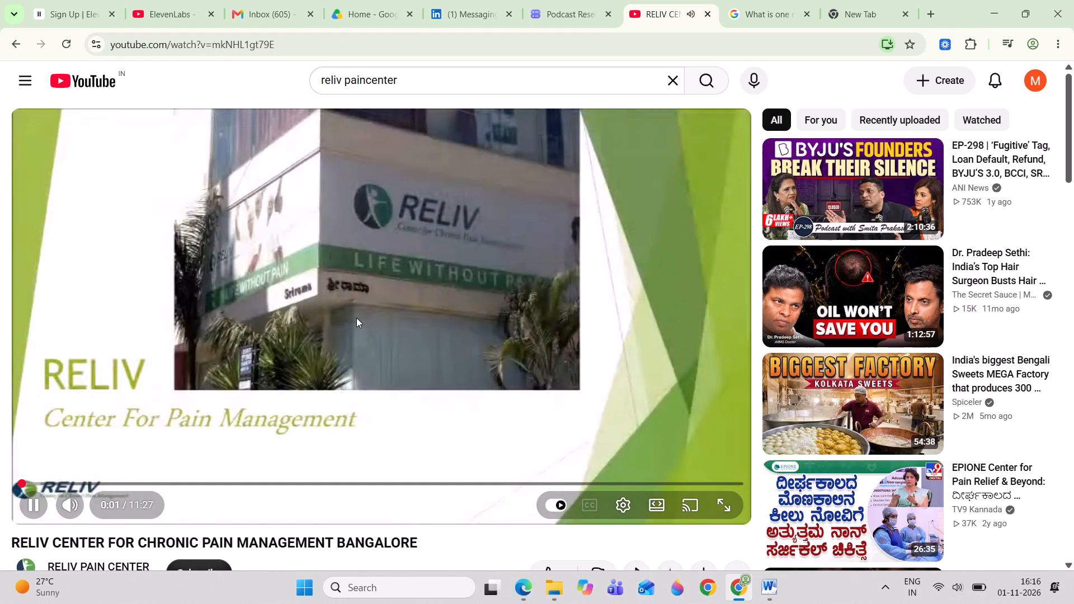
click(40, 482)
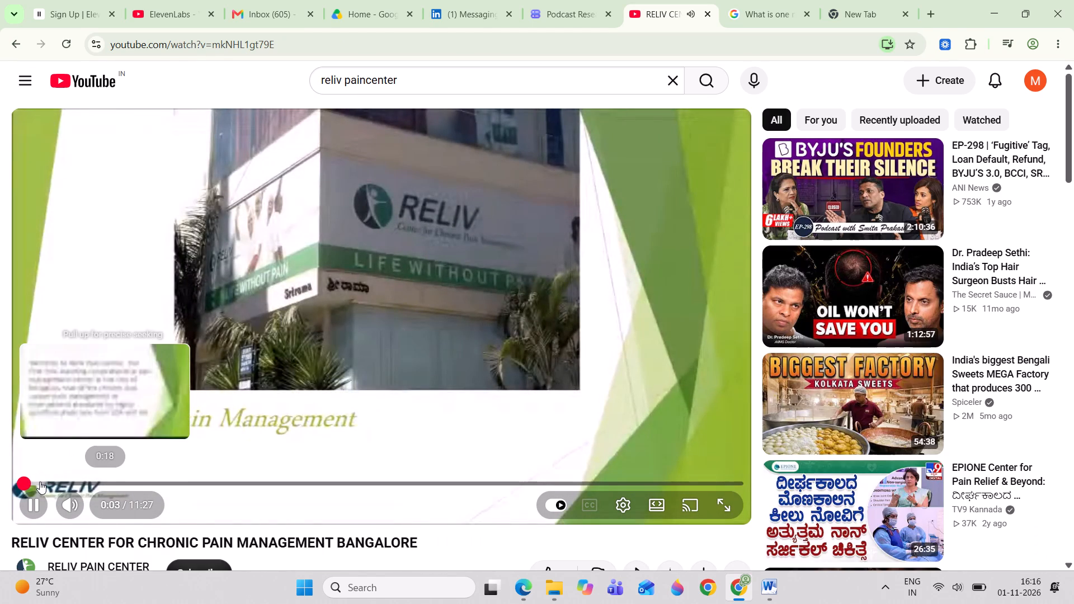
click(75, 481)
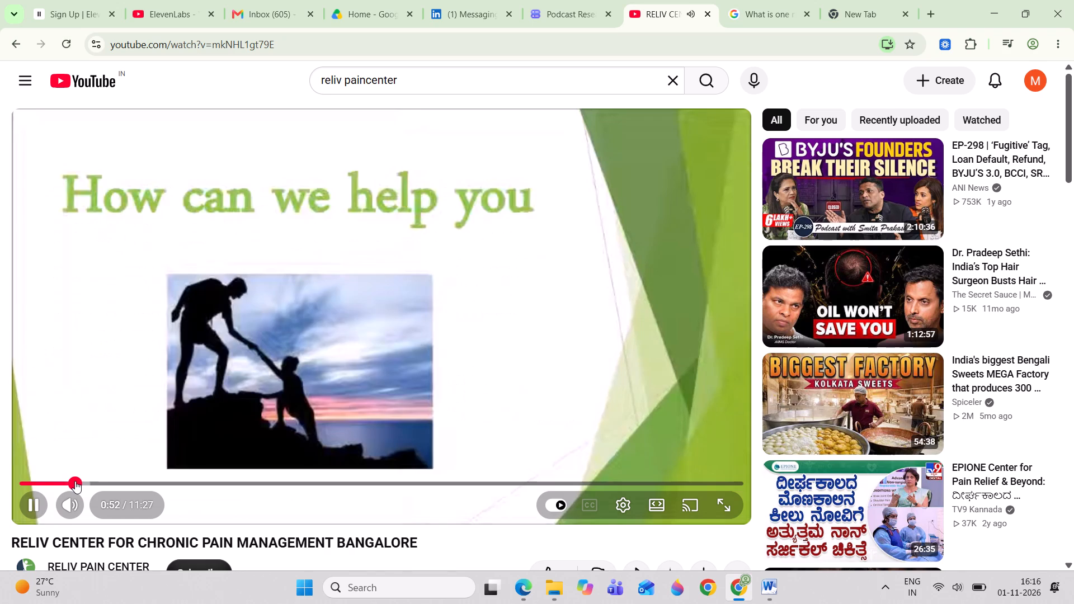
click(351, 376)
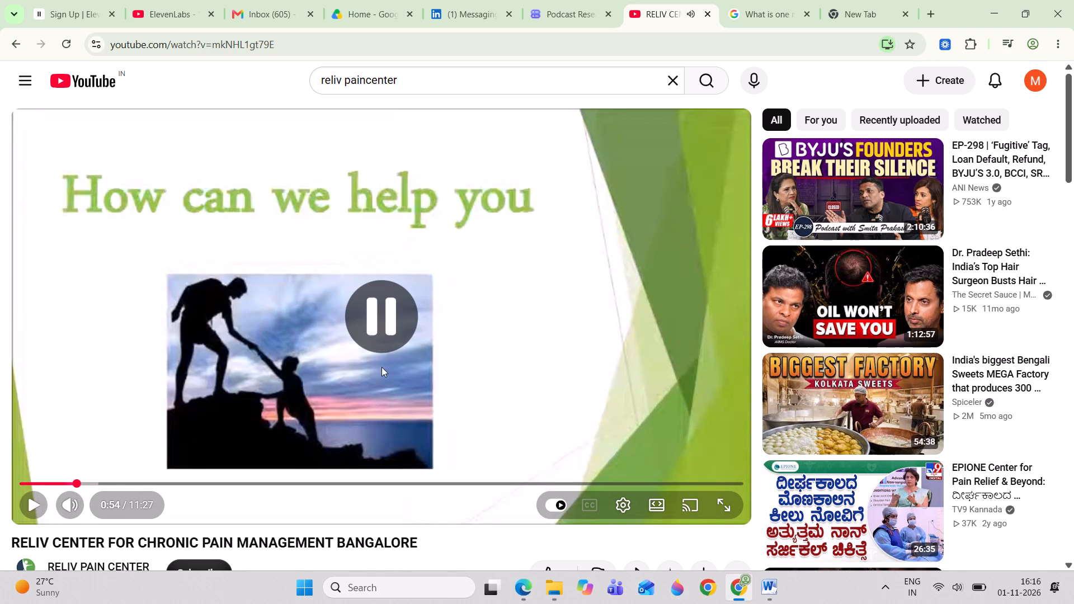
click(16, 44)
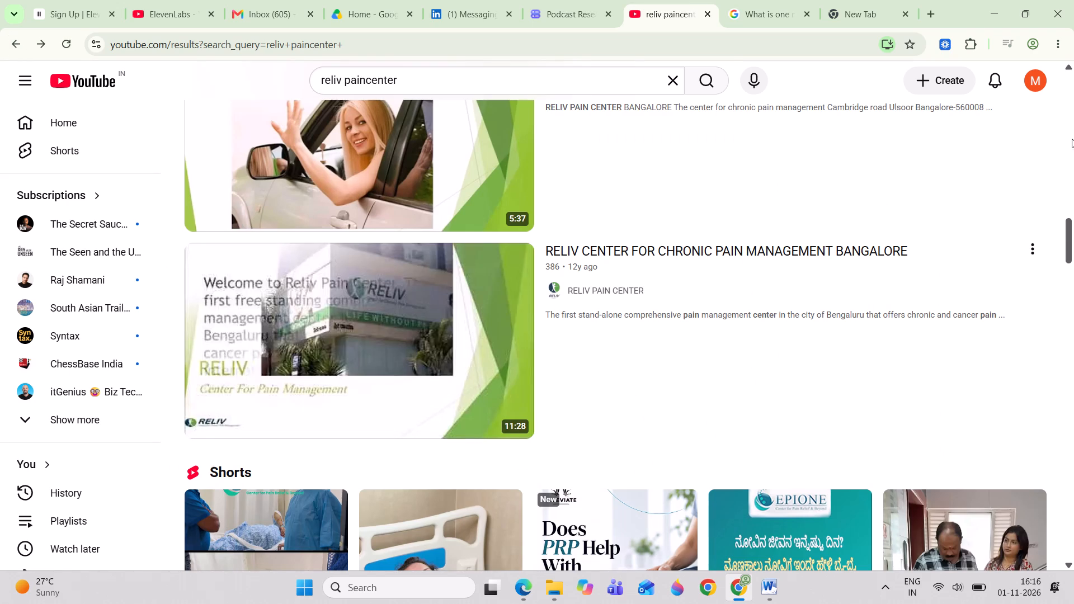
Find the "RELIV PAIN CENTER PUBLIC TV" video further down the results, sample part of it, and return to the results.
drag(1068, 237, 1073, 278)
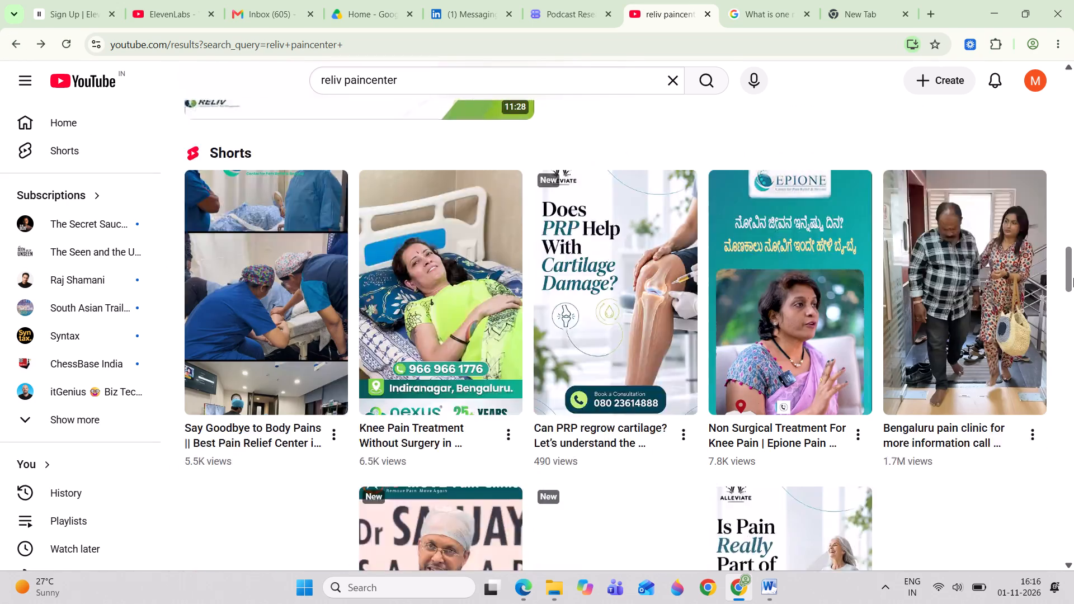
drag(1073, 278, 1068, 259)
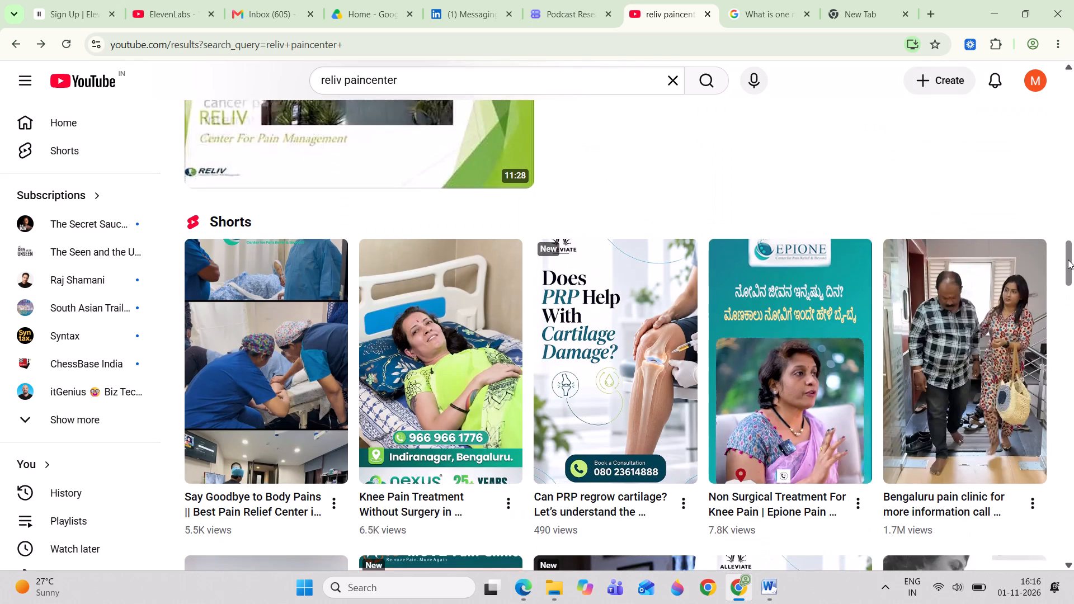
drag(1068, 259, 1073, 307)
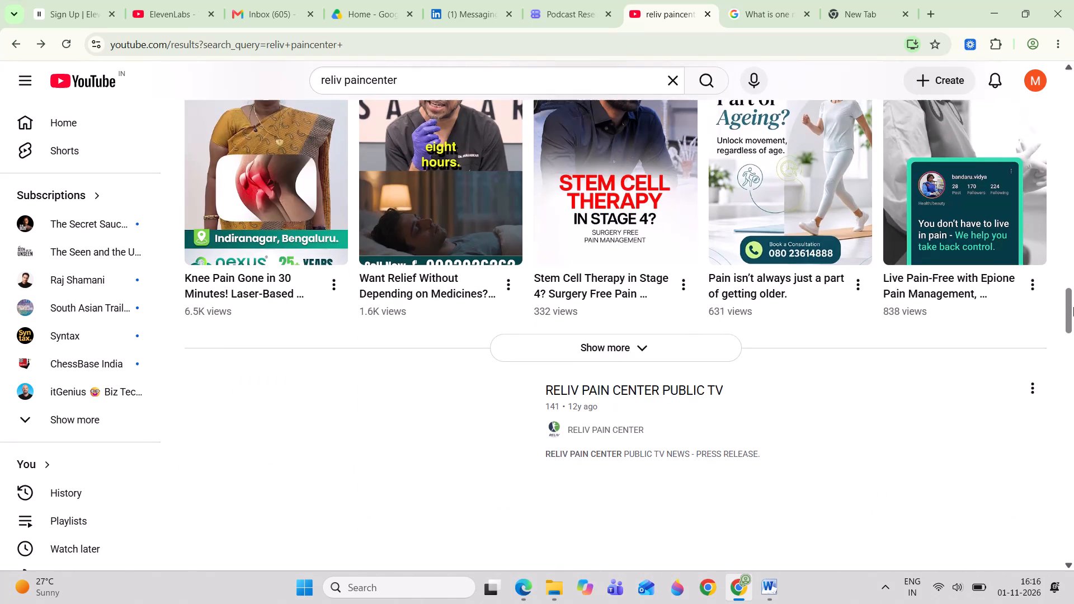
drag(1073, 307, 1073, 331)
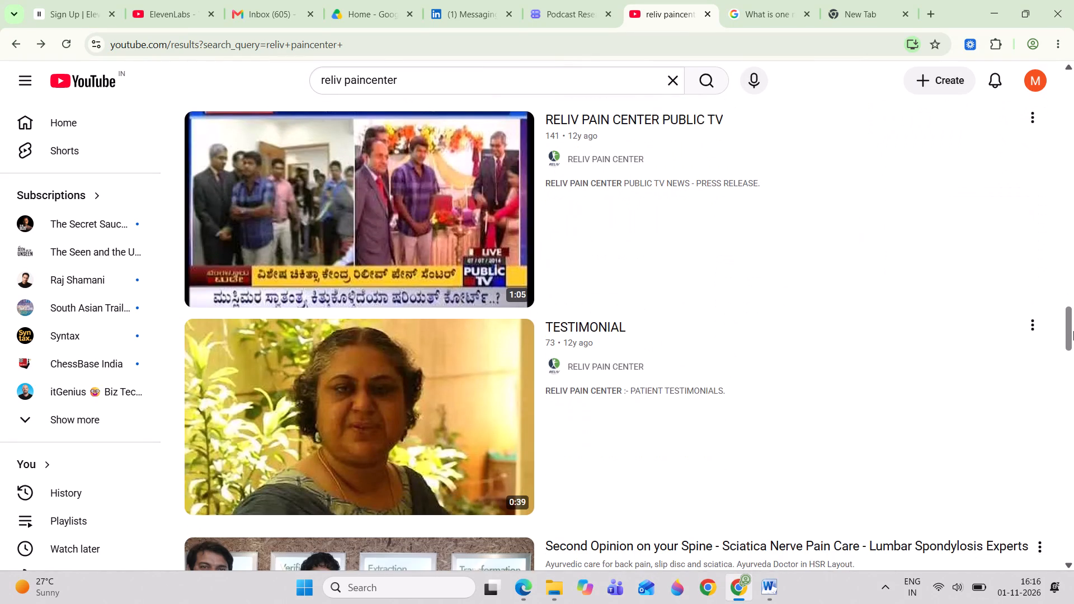
drag(1073, 331, 1073, 333)
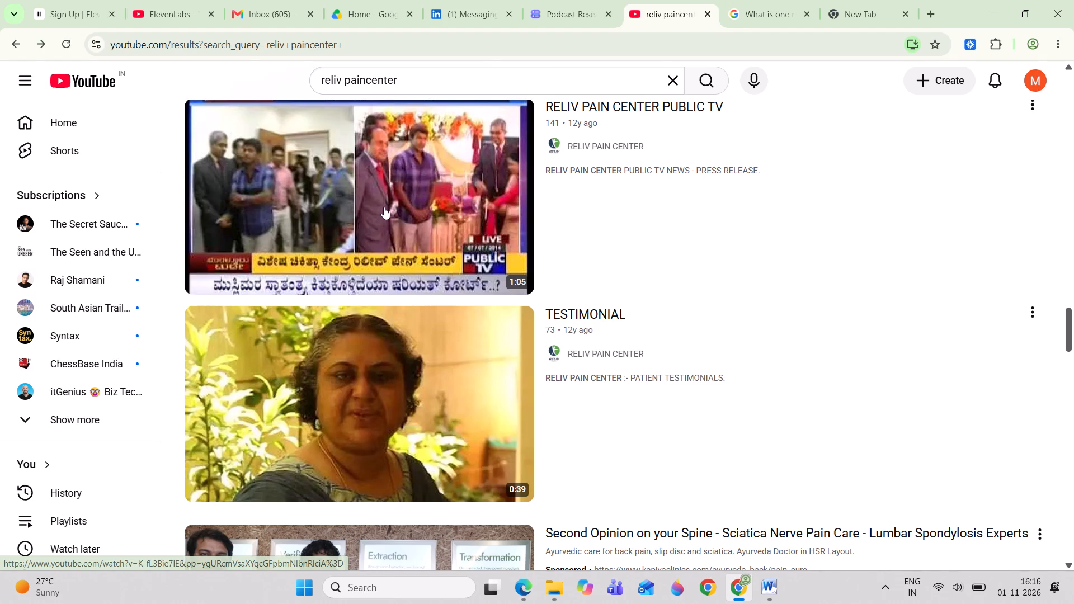
click(384, 207)
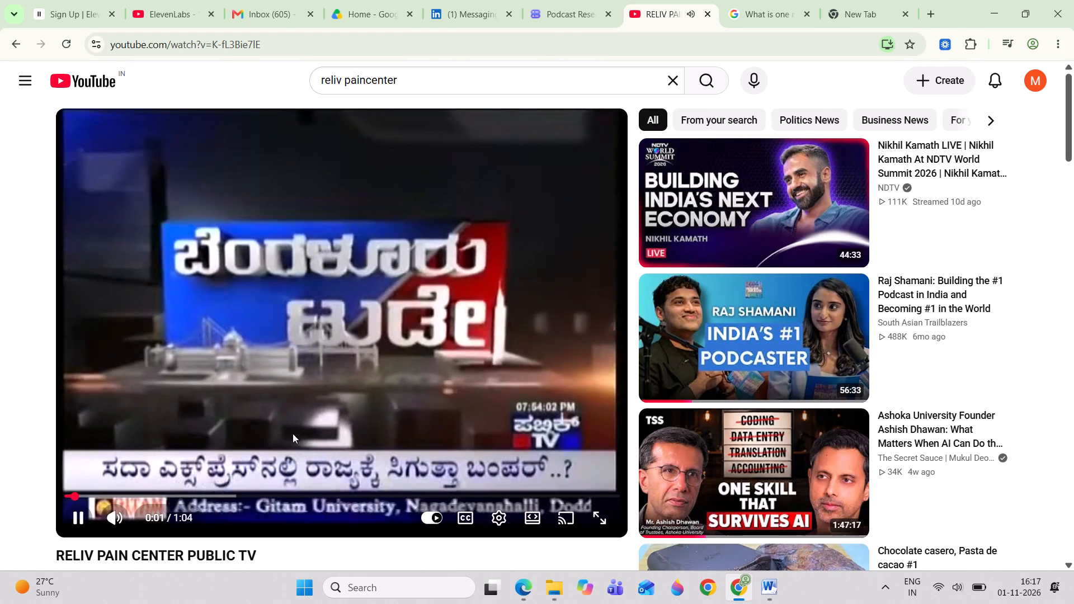
click(135, 493)
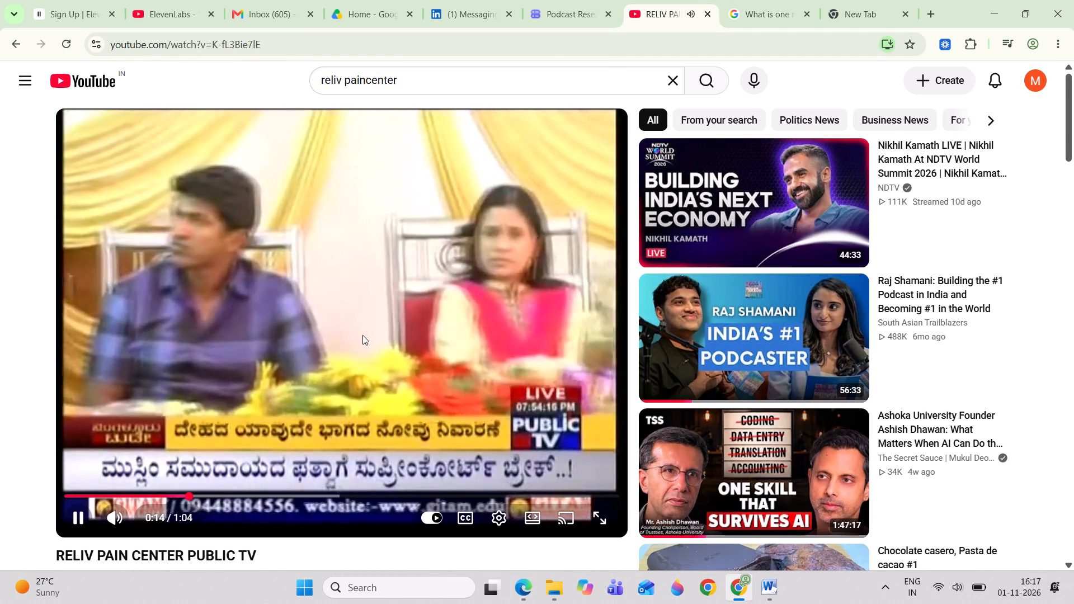
click(362, 335)
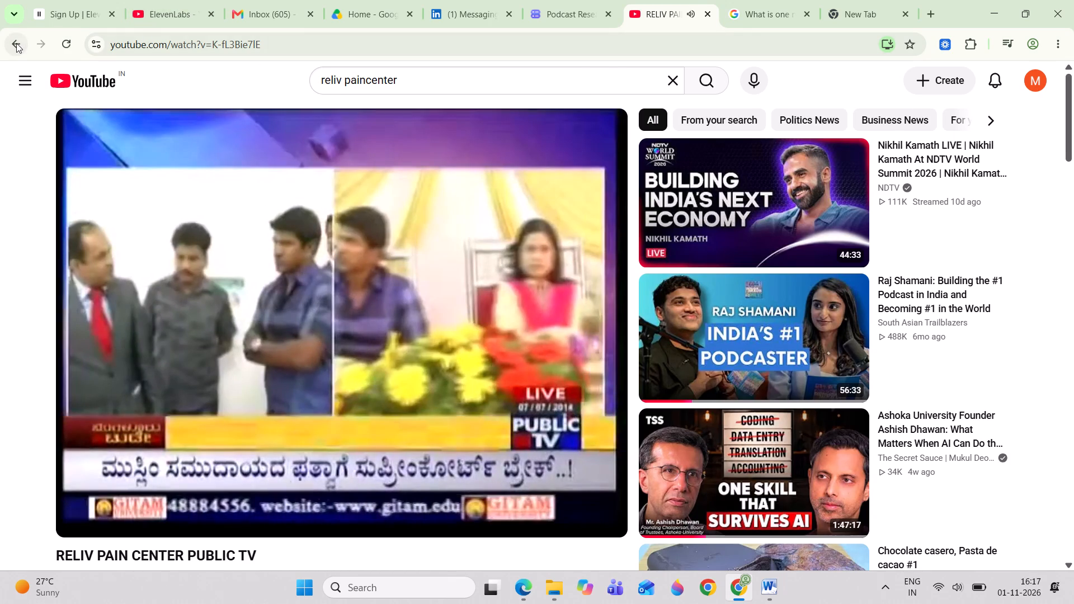
click(16, 43)
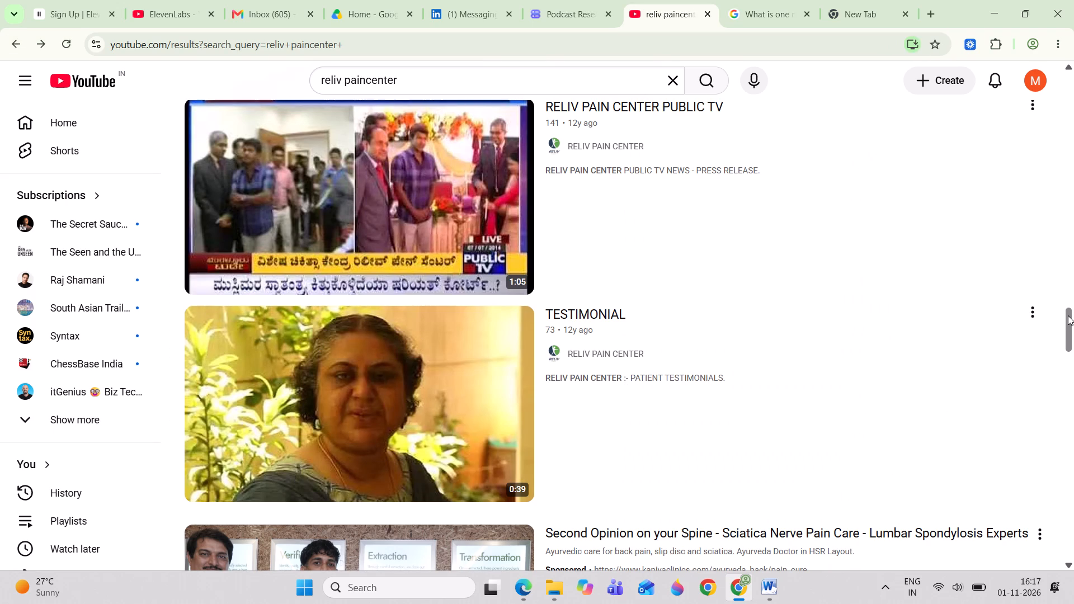
Look through the remaining "reliv paincenter" results for further Reliv Pain Center videos, and narrow the results to unwatched ones.
drag(1067, 315, 1073, 355)
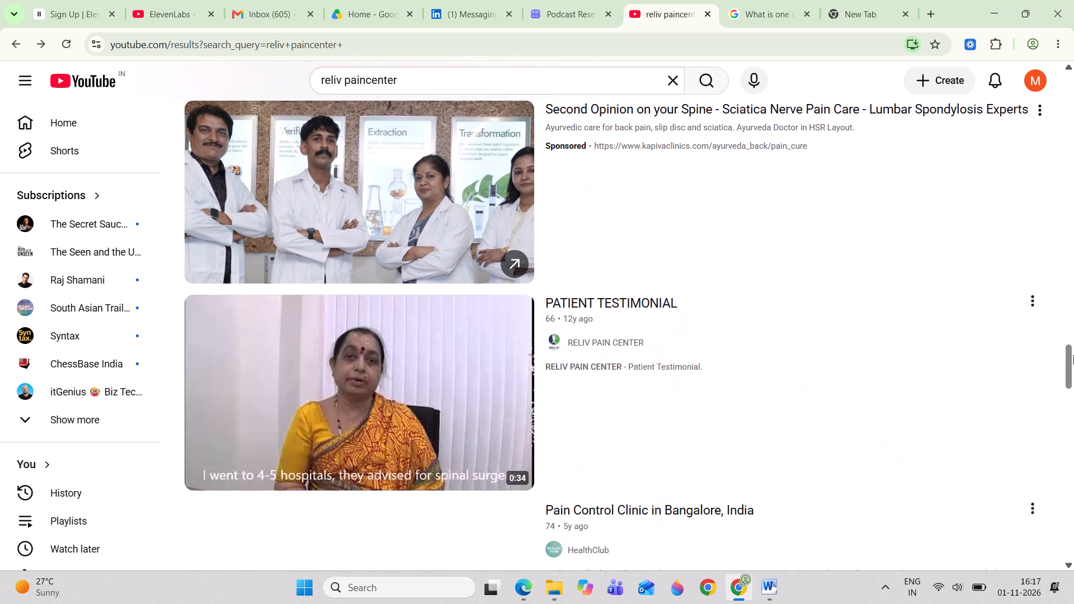
drag(1073, 355, 1073, 388)
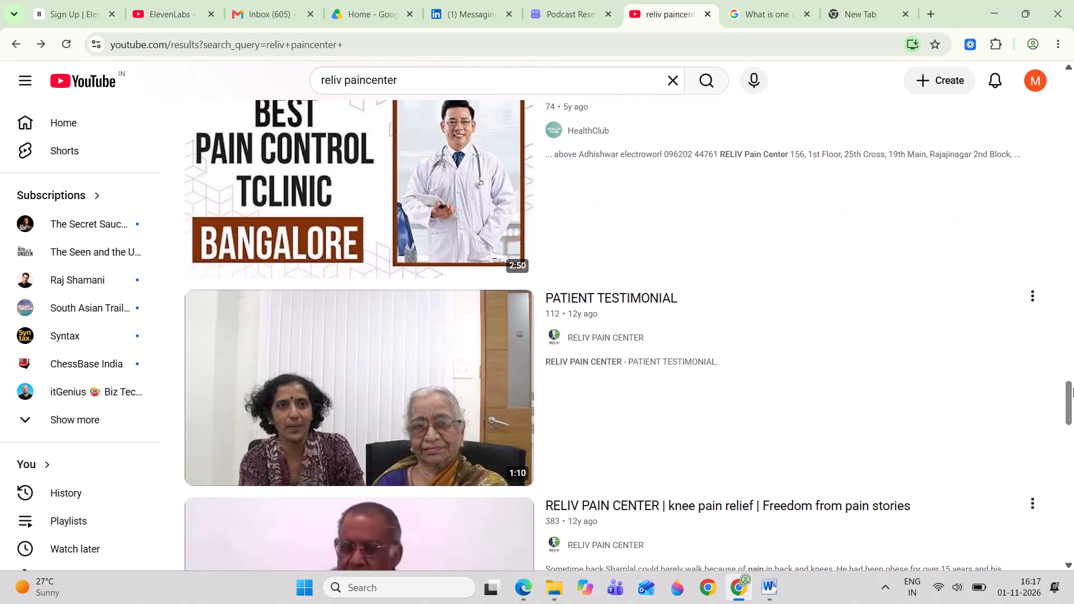
drag(1073, 388, 1073, 512)
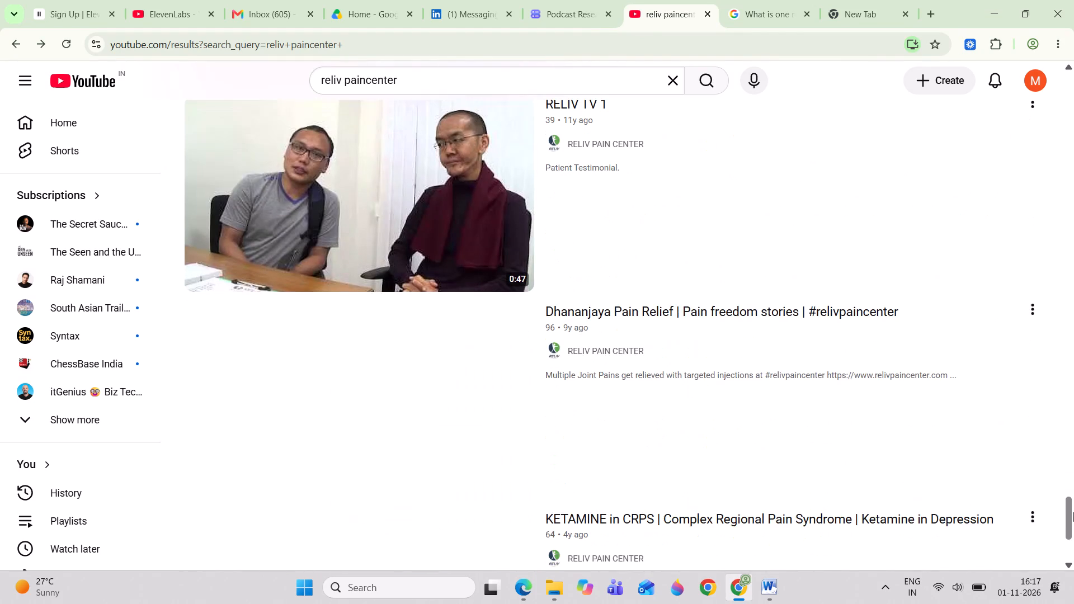
drag(1073, 512, 1073, 543)
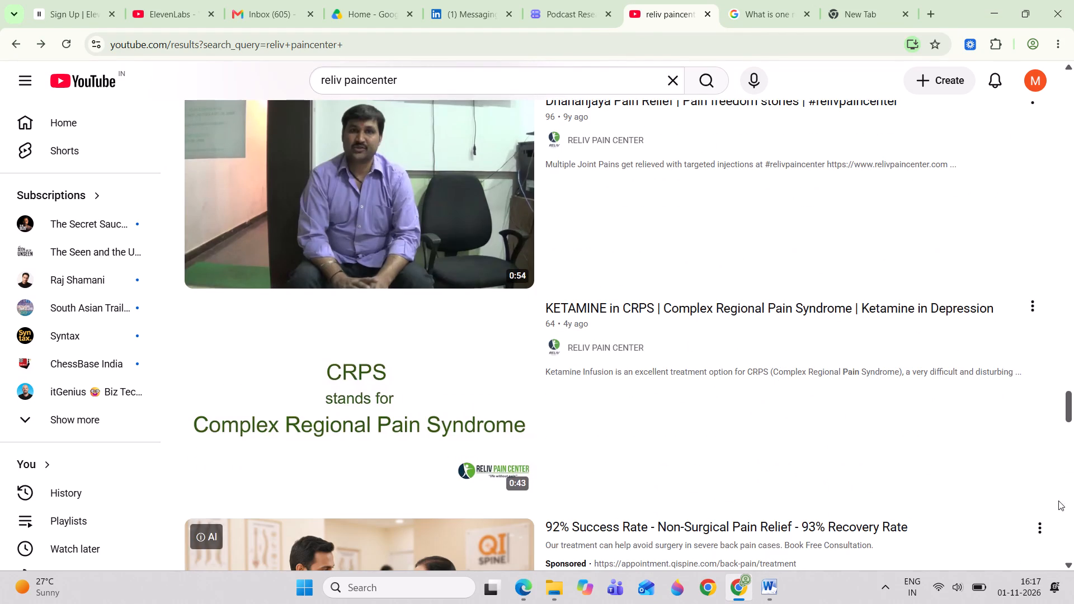
drag(1068, 407, 1073, 437)
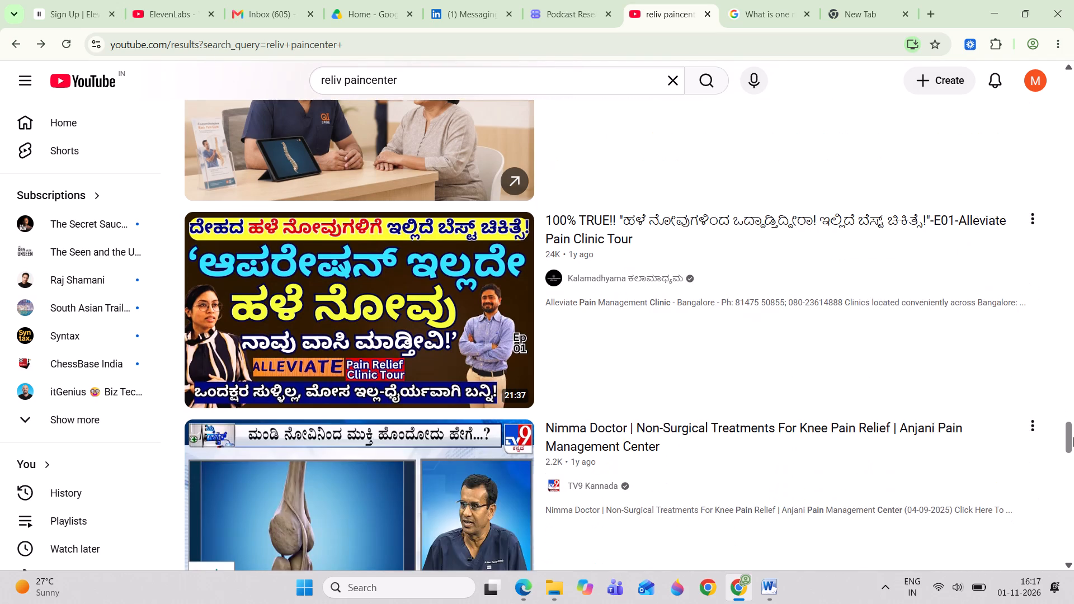
drag(1073, 437, 1073, 462)
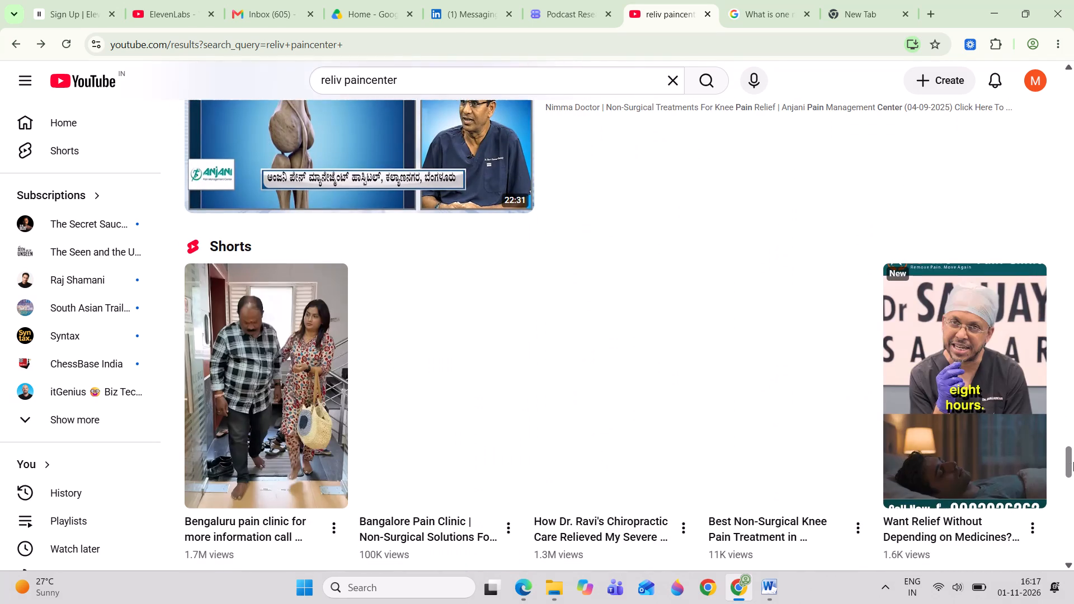
drag(1073, 462, 1072, 455)
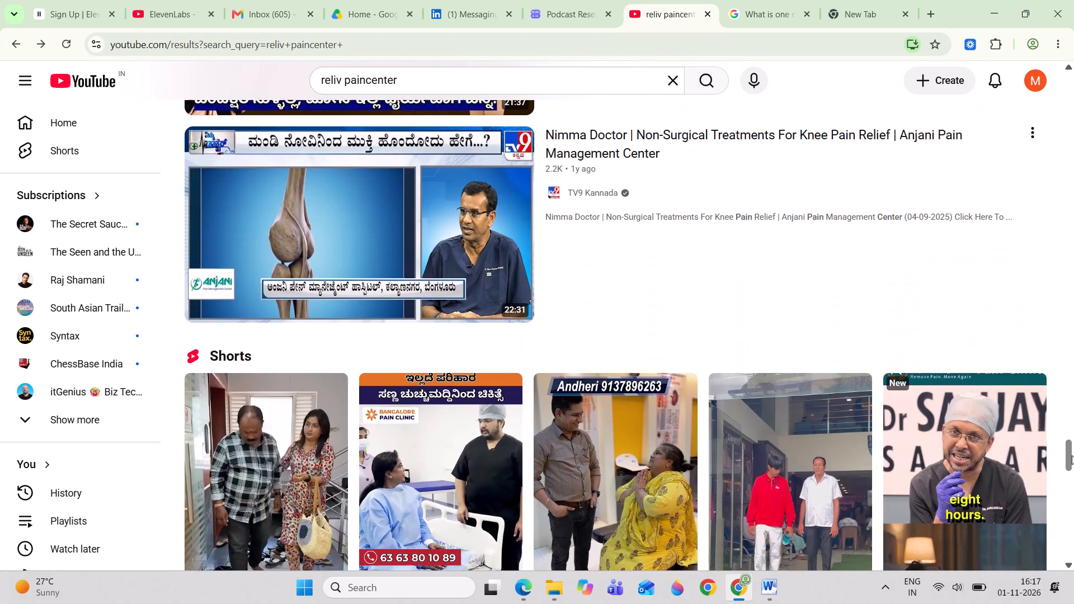
drag(1072, 455, 1073, 485)
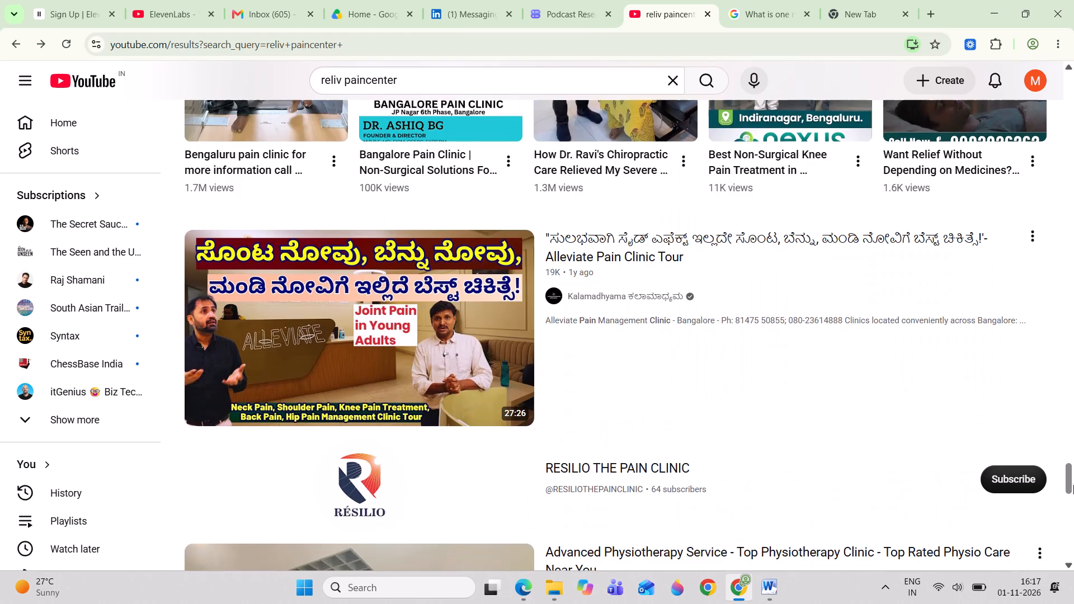
drag(1073, 485, 1073, 514)
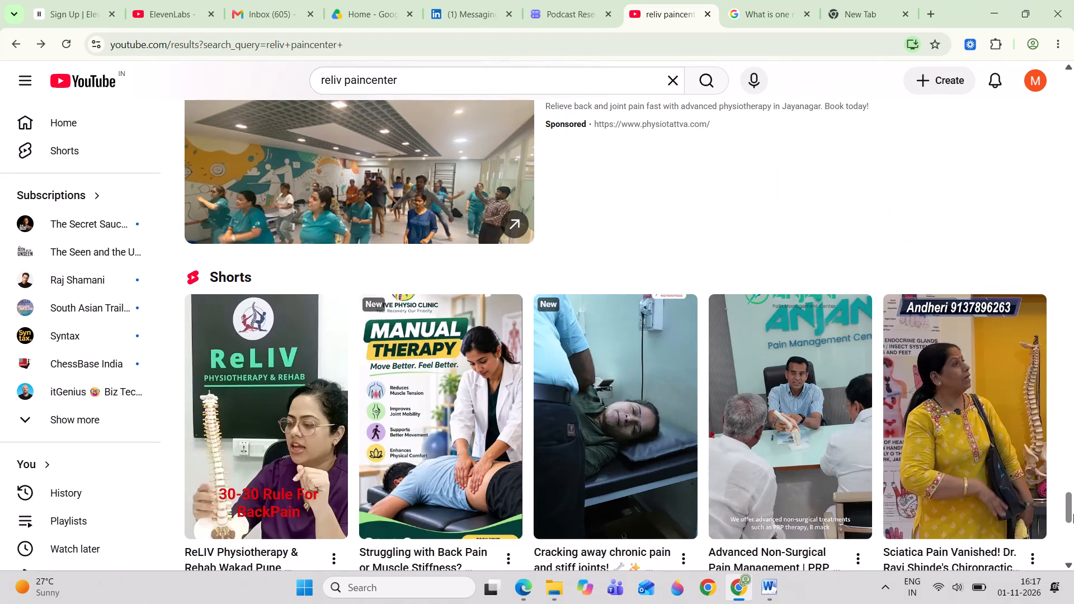
drag(1073, 514, 1072, 553)
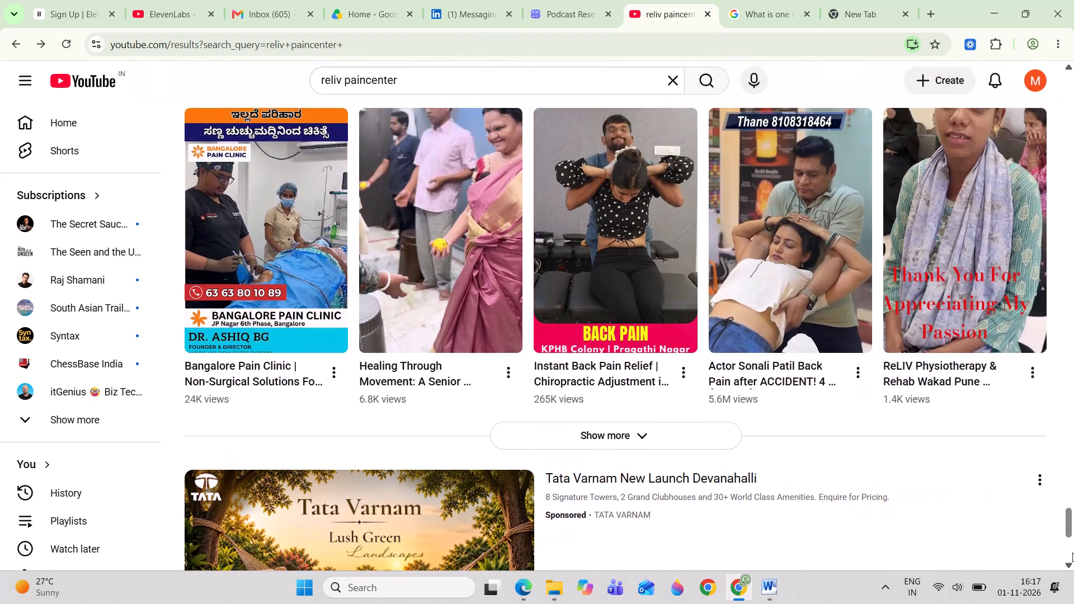
drag(1072, 553, 1057, 547)
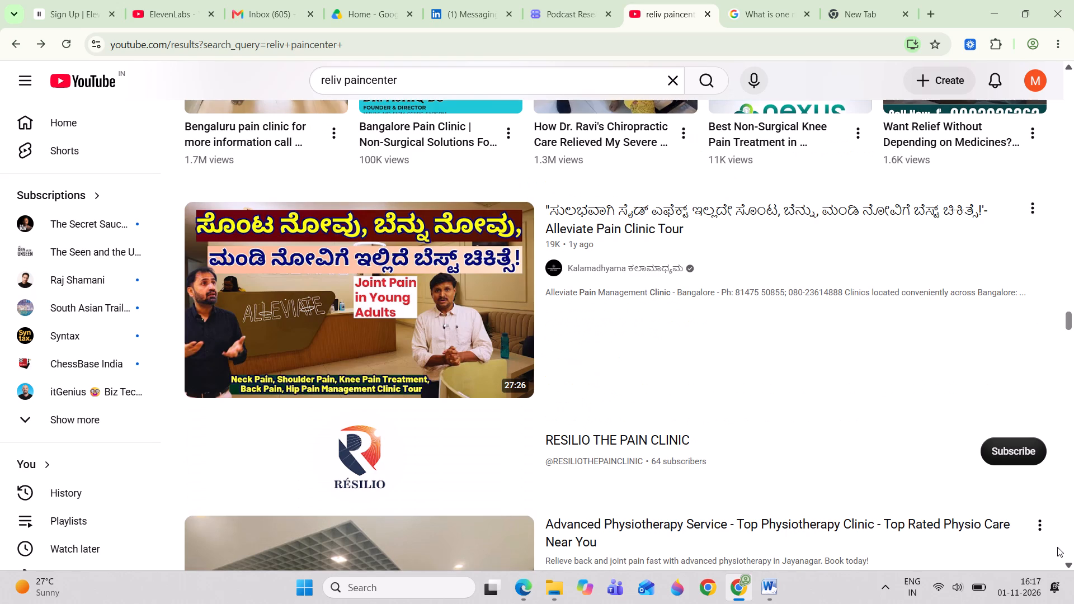
drag(1057, 547, 1053, 455)
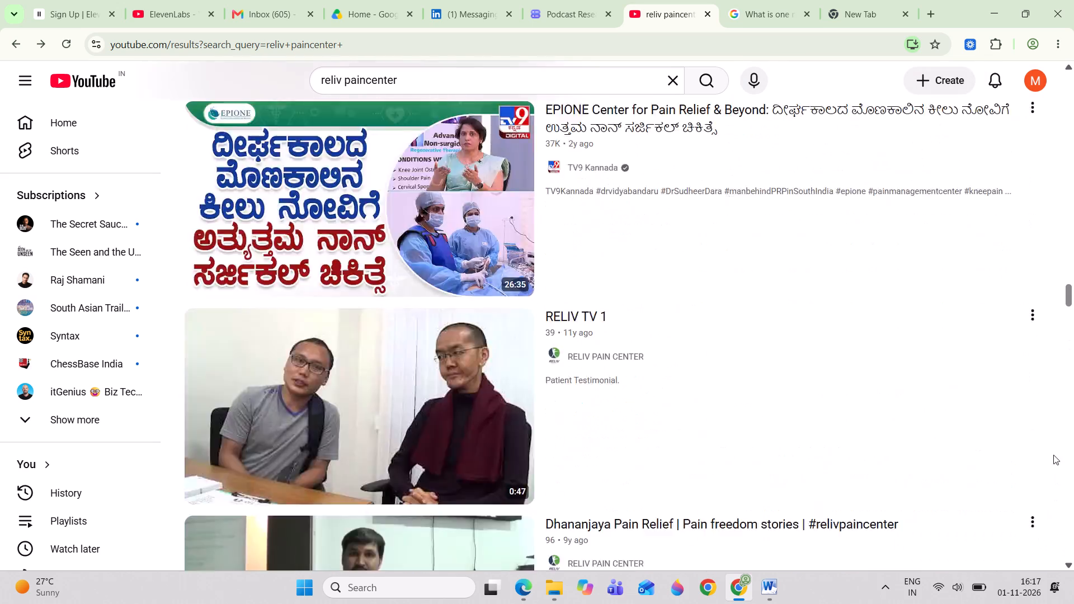
drag(1053, 455, 1046, 358)
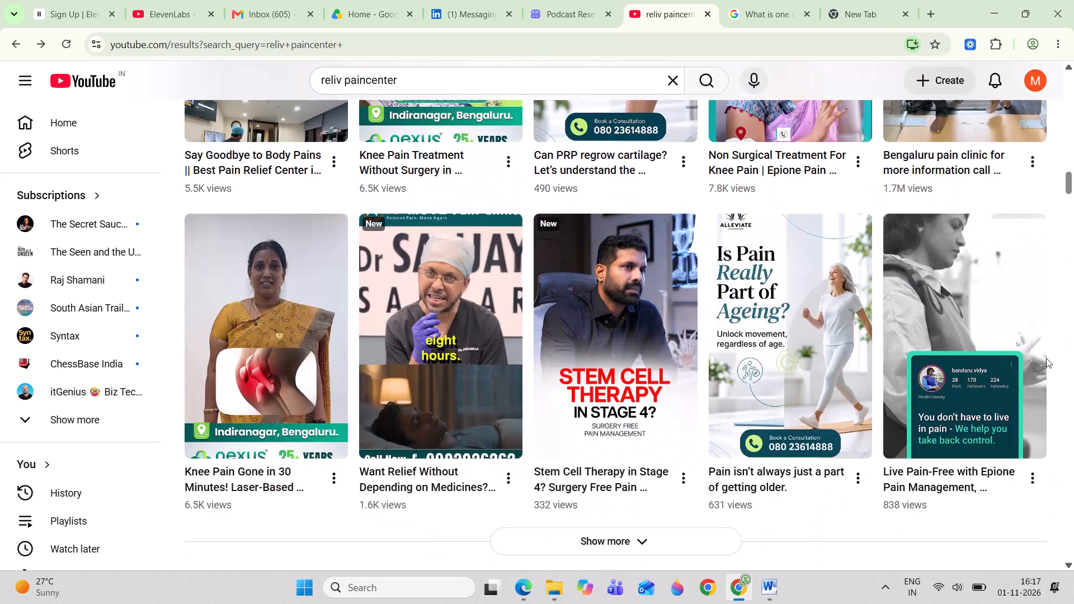
drag(1046, 358, 1025, 299)
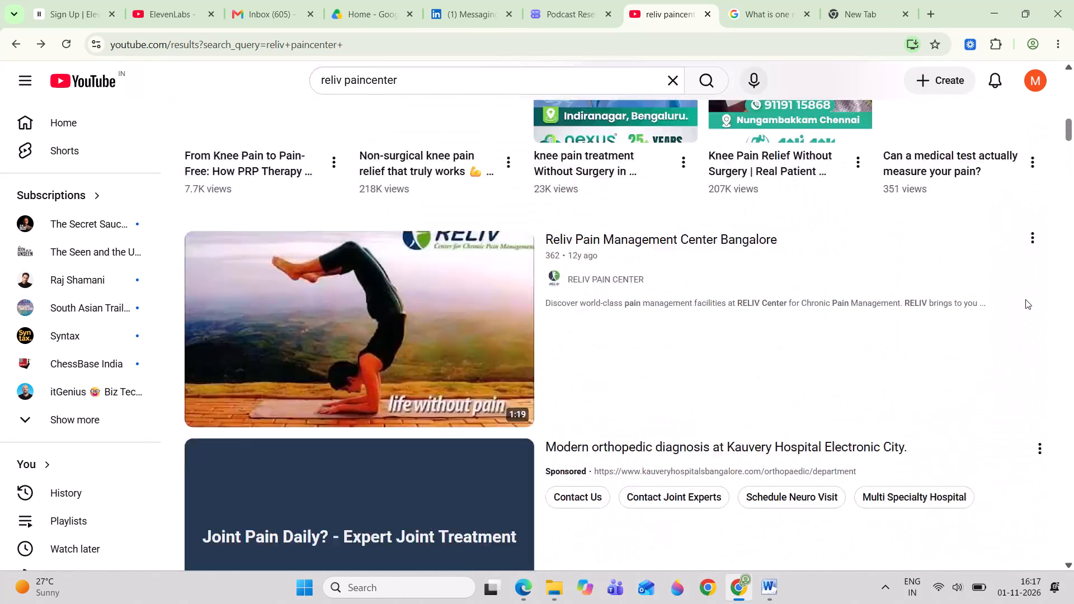
drag(1025, 299, 1063, 301)
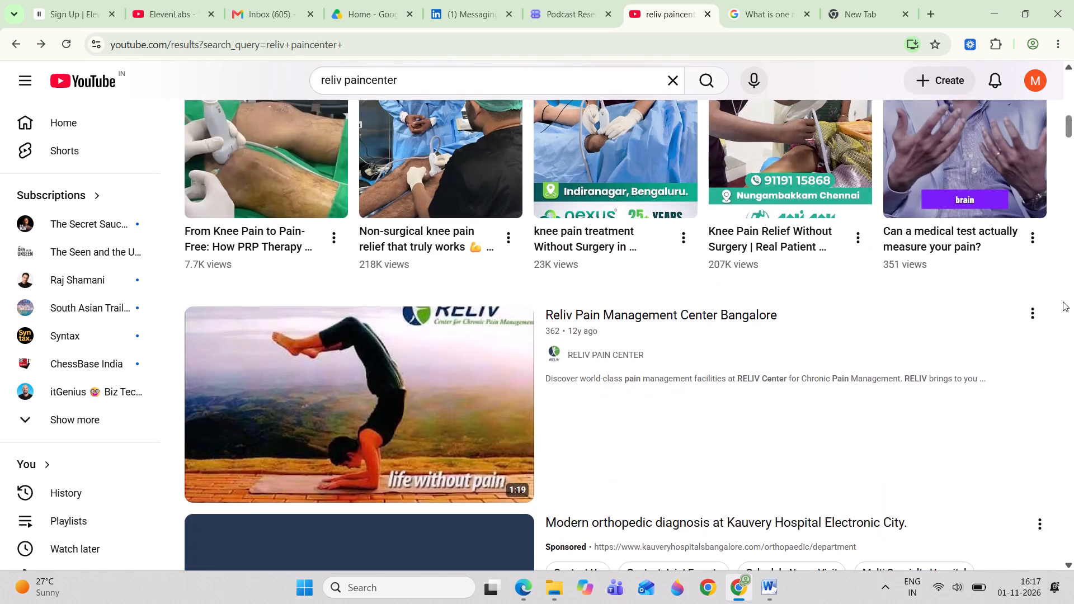
drag(1063, 301, 1052, 264)
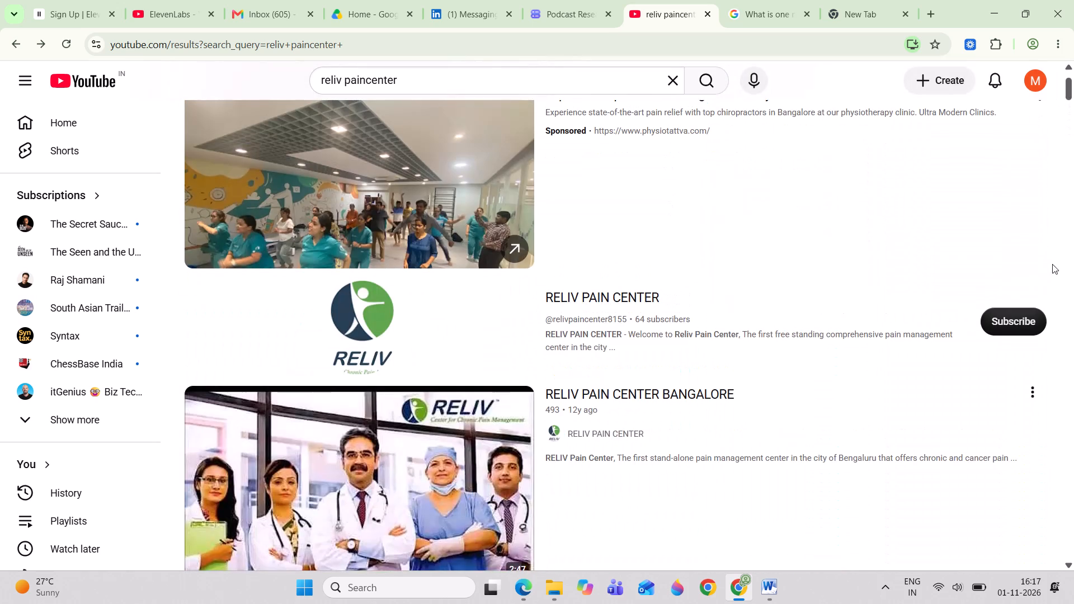
drag(1069, 93, 1067, 83)
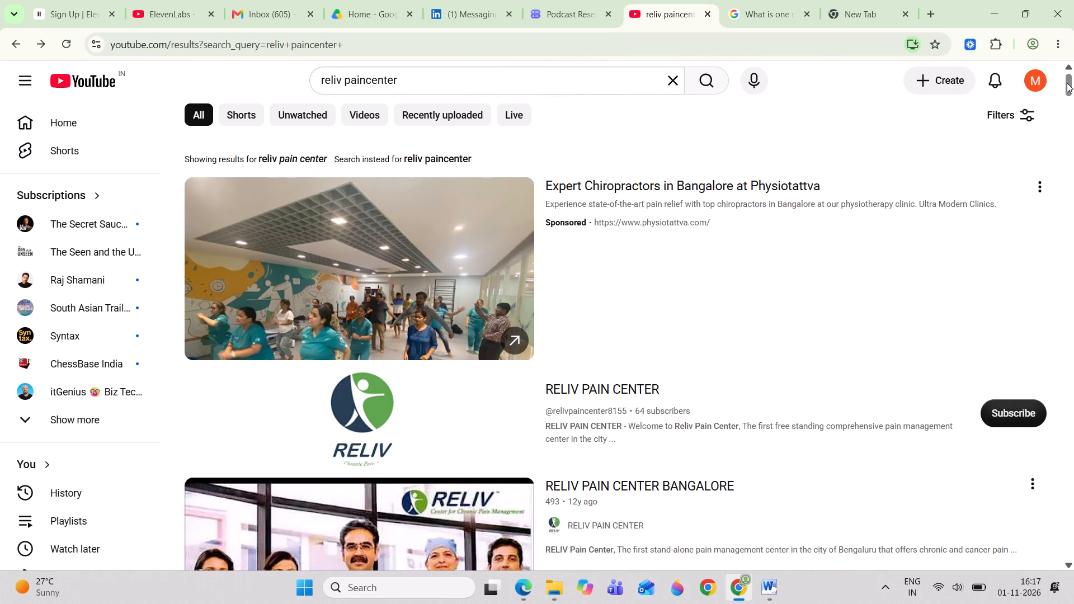
drag(1067, 83, 1067, 84)
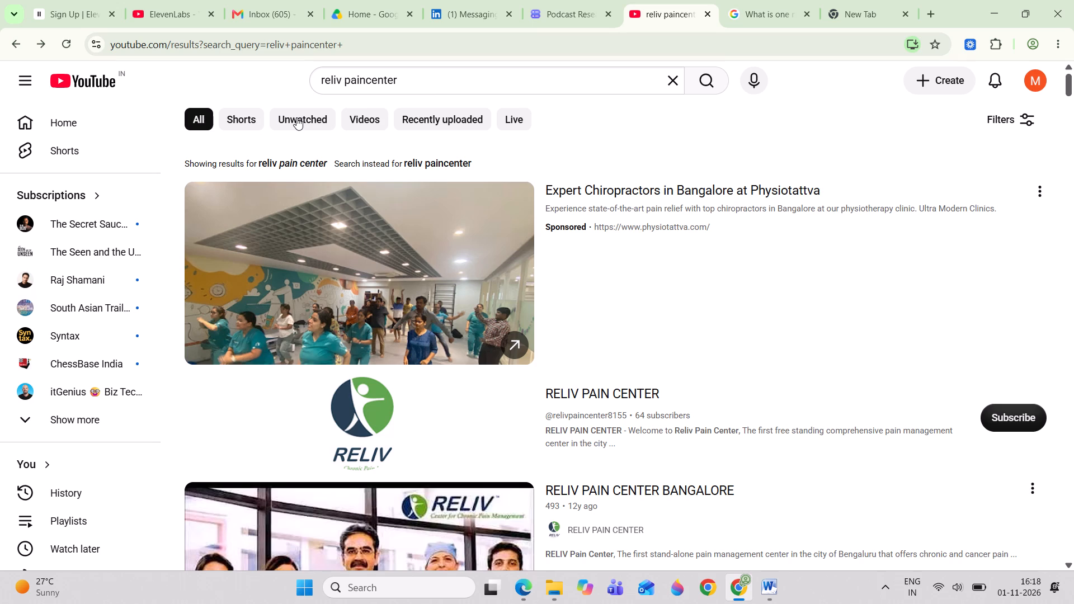
click(296, 117)
Search YouTube for "reliv paincenter interviews" and open the "Reliv 1" video from the results.
click(491, 82)
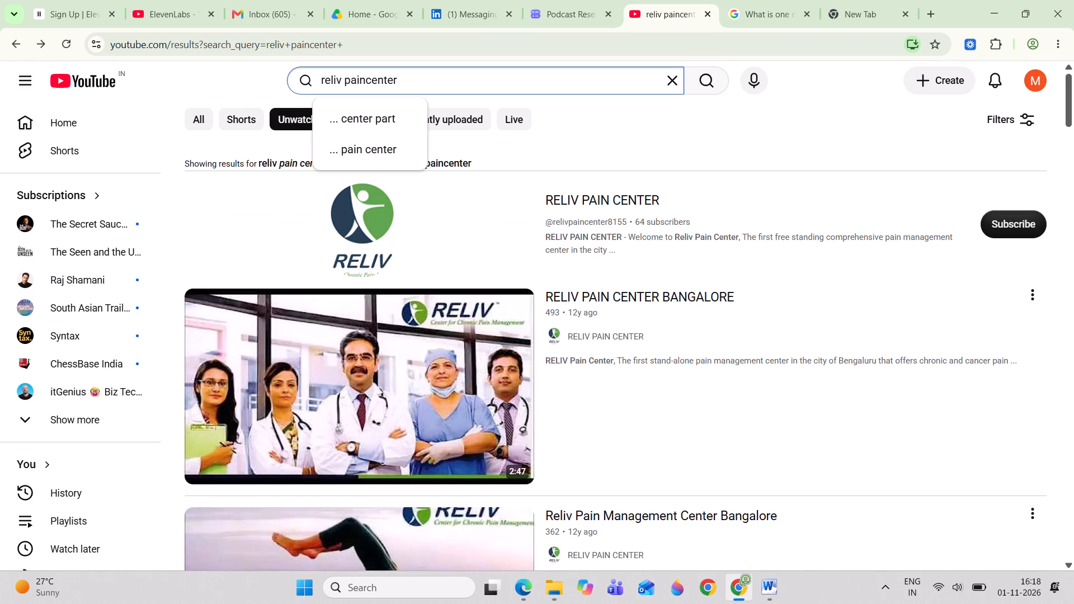
text(interviews)
key(Return)
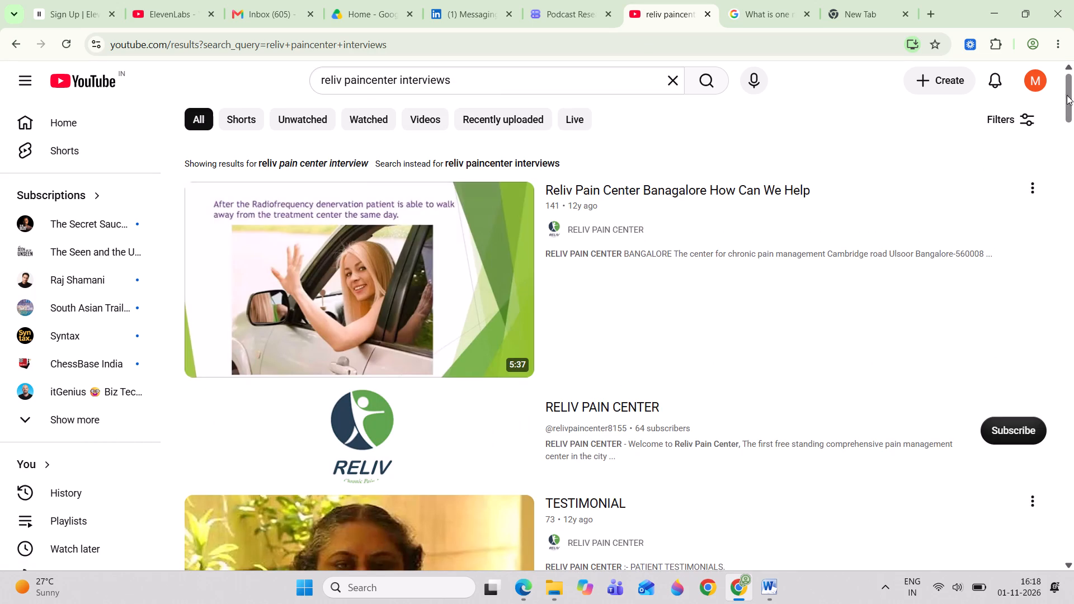
drag(1068, 95, 1073, 143)
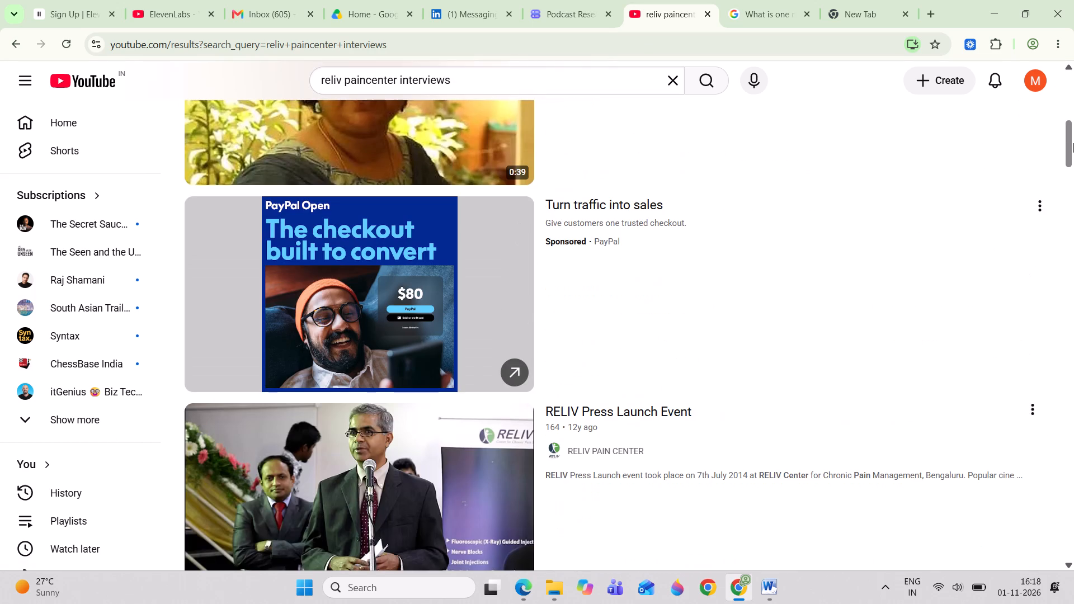
drag(1073, 143, 1073, 182)
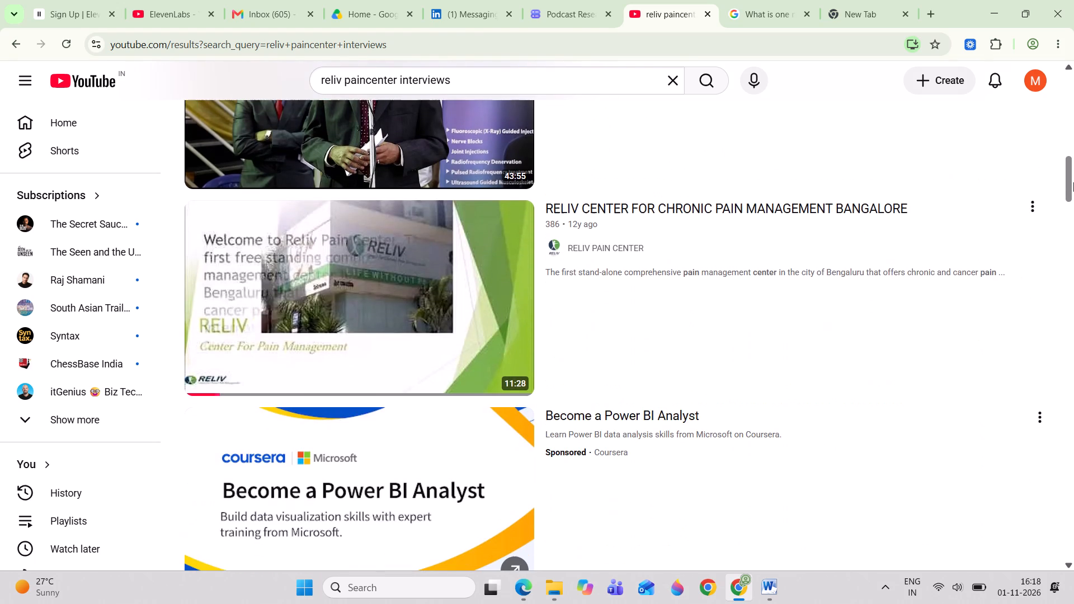
drag(1073, 182, 1073, 206)
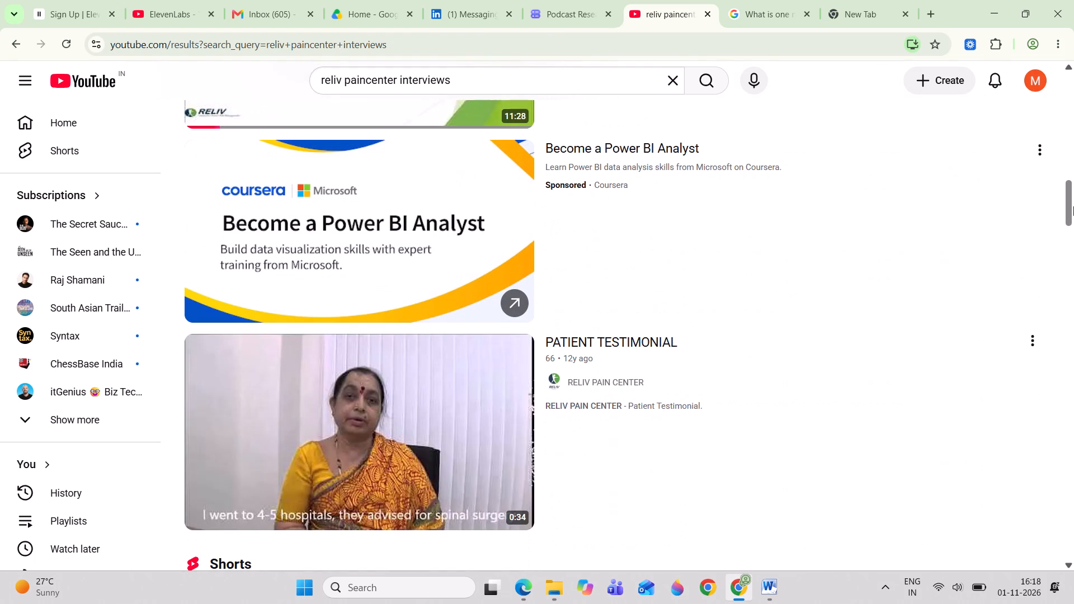
drag(1073, 206, 1073, 251)
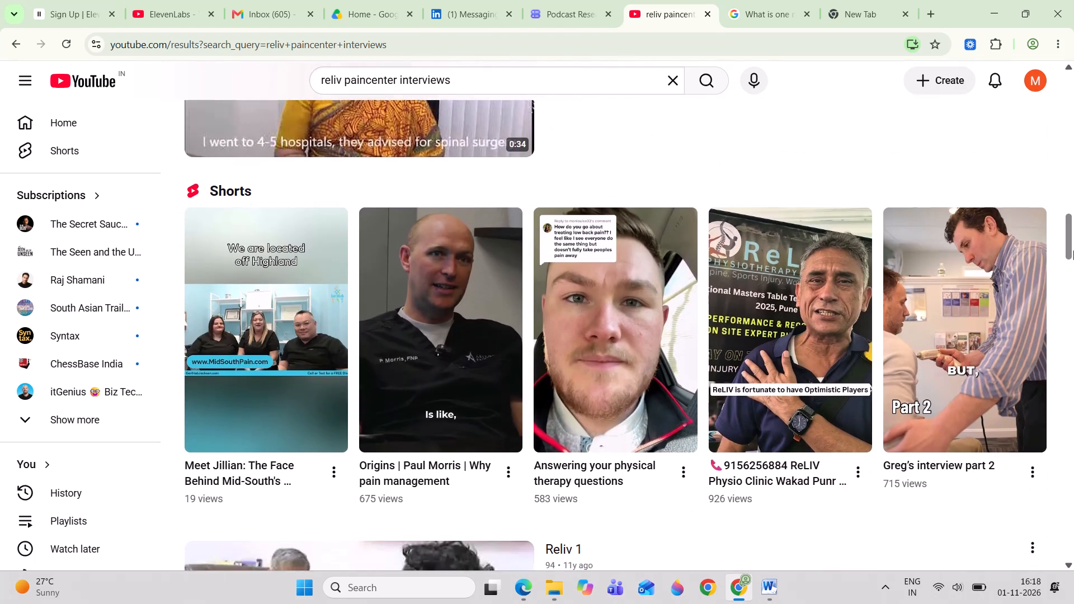
drag(1073, 251, 1073, 272)
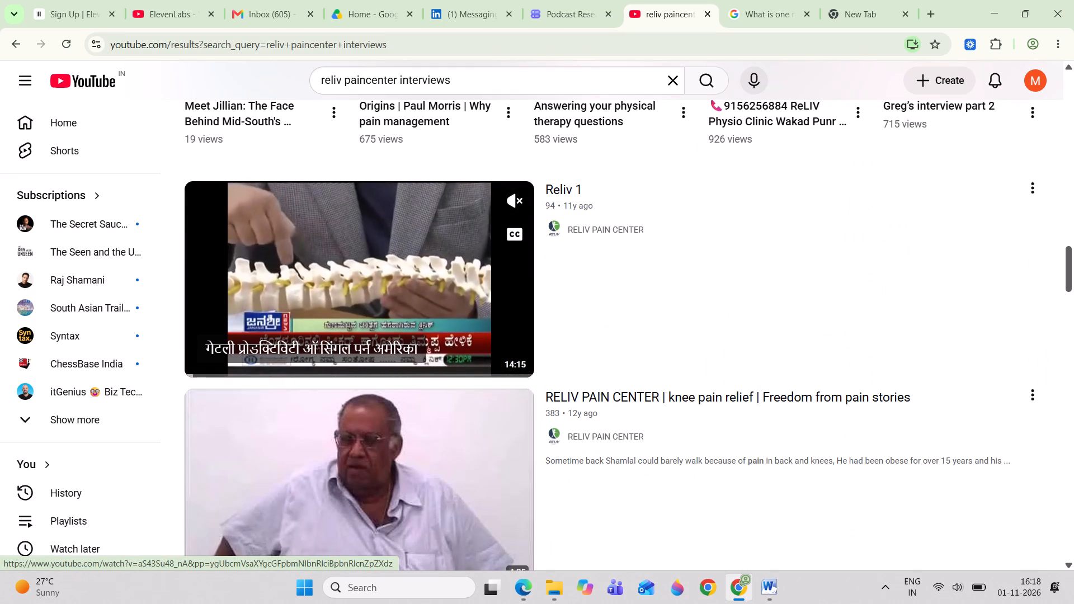
click(368, 275)
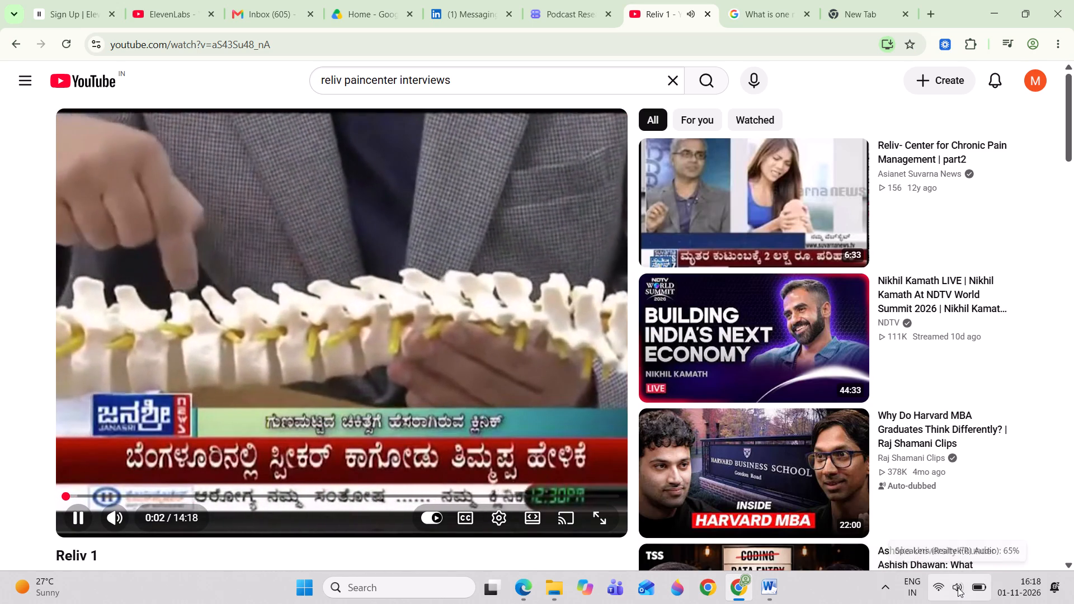
Lower the computer's speaker volume to about one third.
click(958, 587)
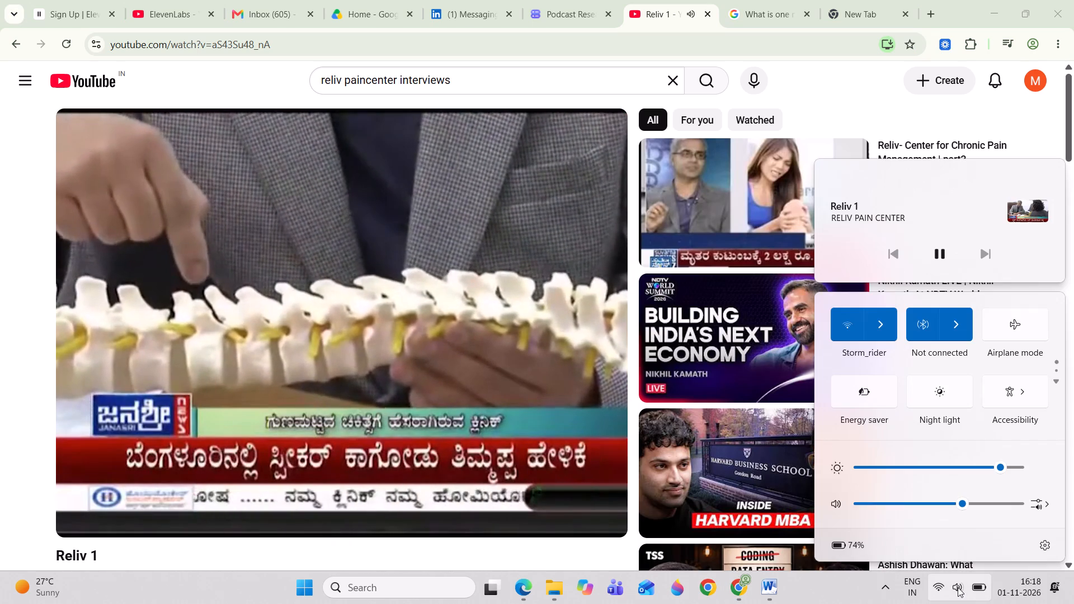
click(898, 502)
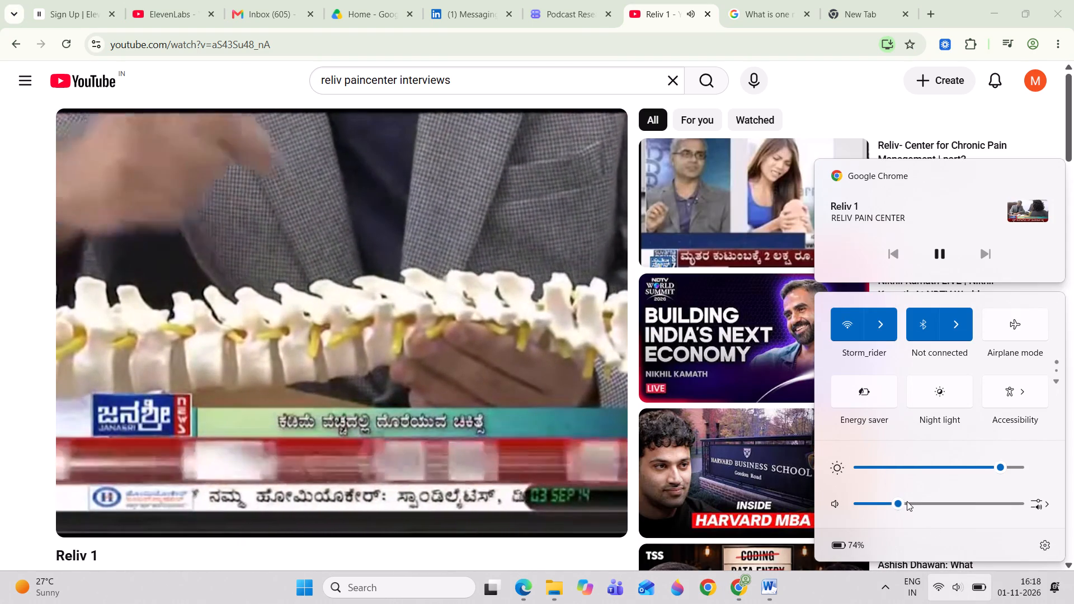
click(908, 501)
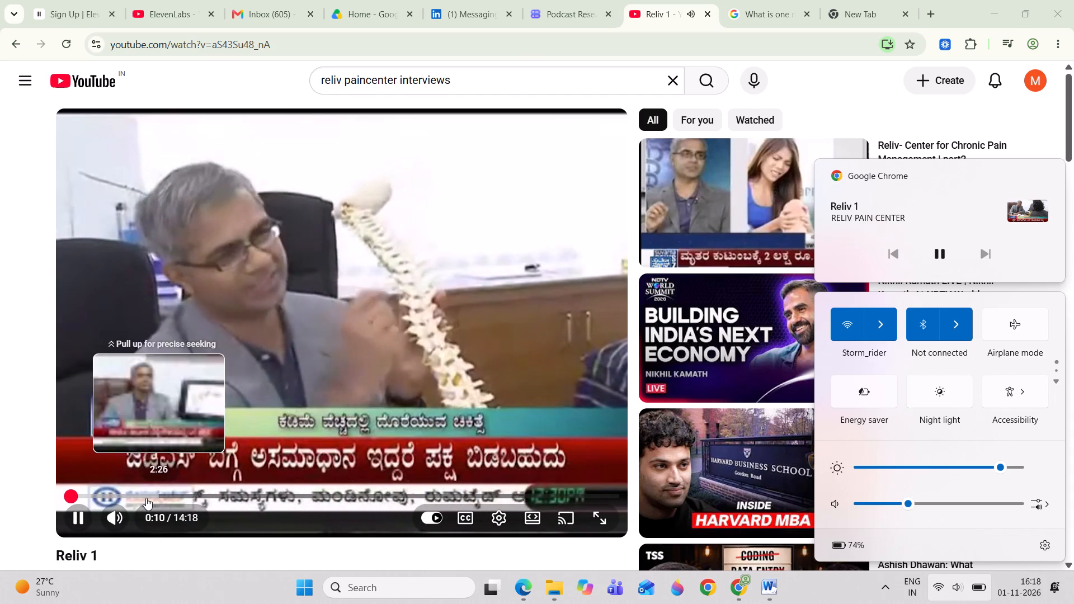
Sample the "Reliv 1" video at about 1:57 and 3:13, and pause it.
click(140, 497)
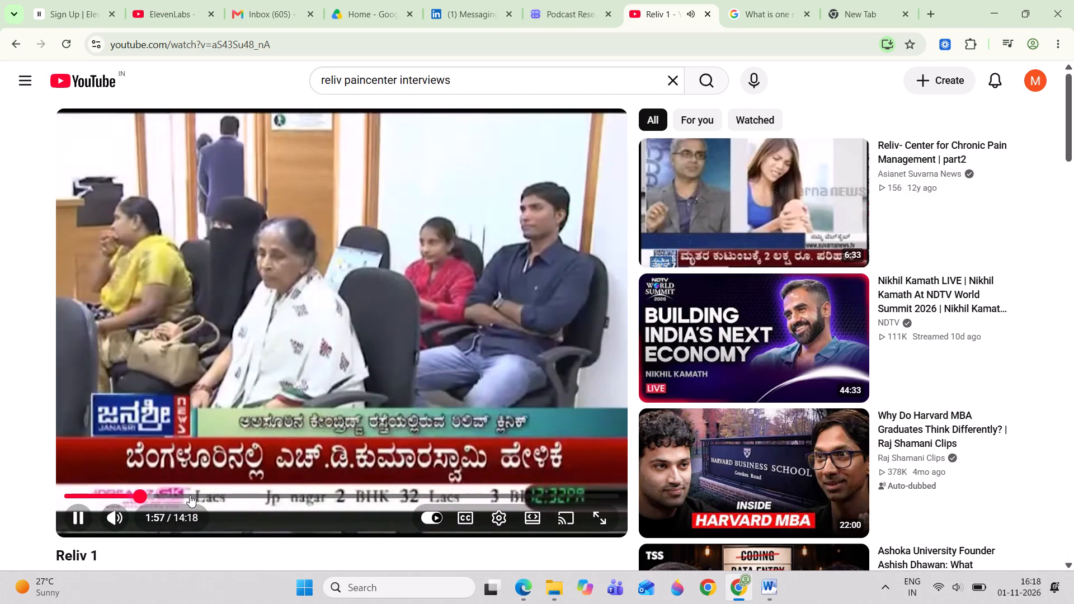
click(190, 495)
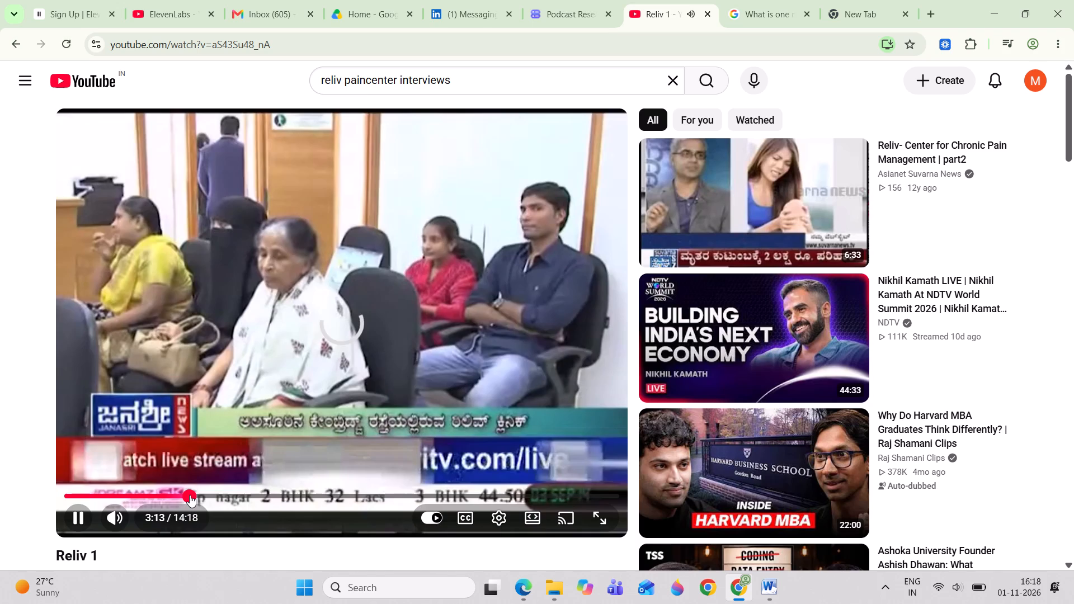
click(402, 288)
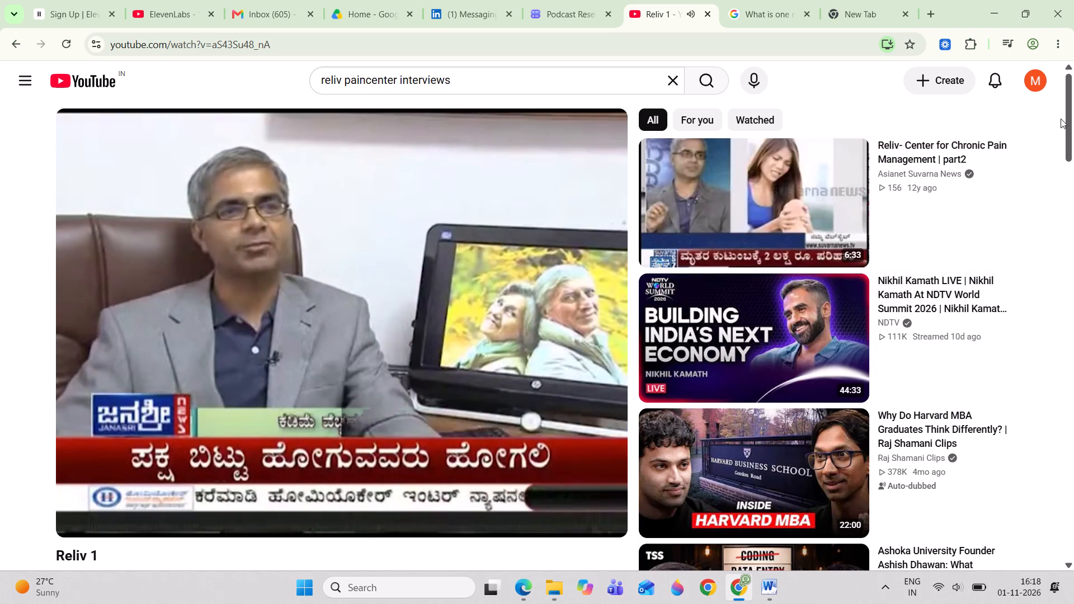
Look through the "Reliv 1" video's details and suggested videos, ending back at the player.
drag(1066, 112, 1073, 184)
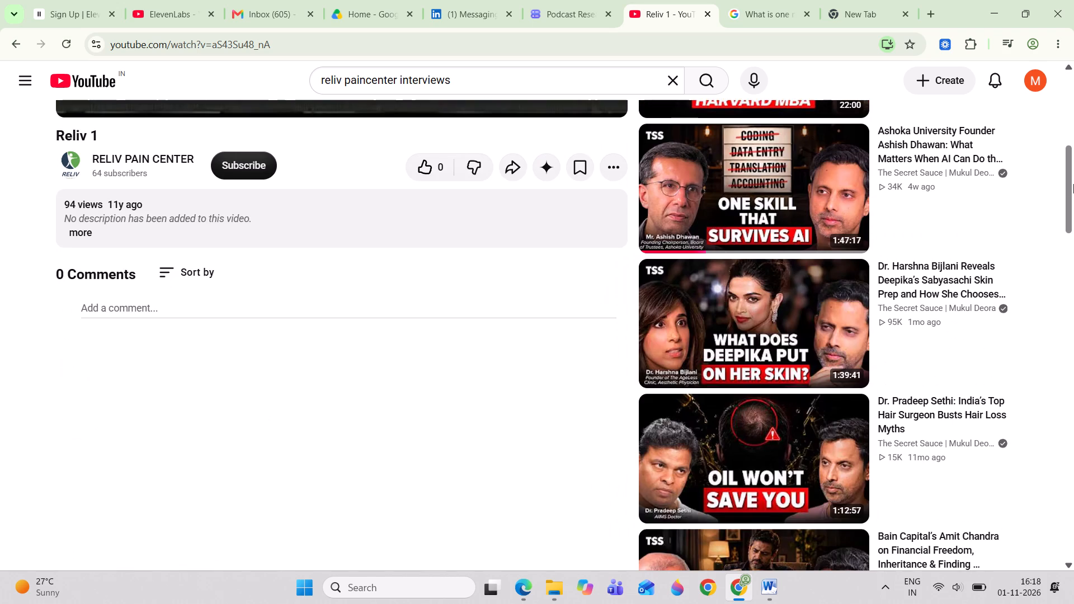
drag(1073, 184, 1073, 279)
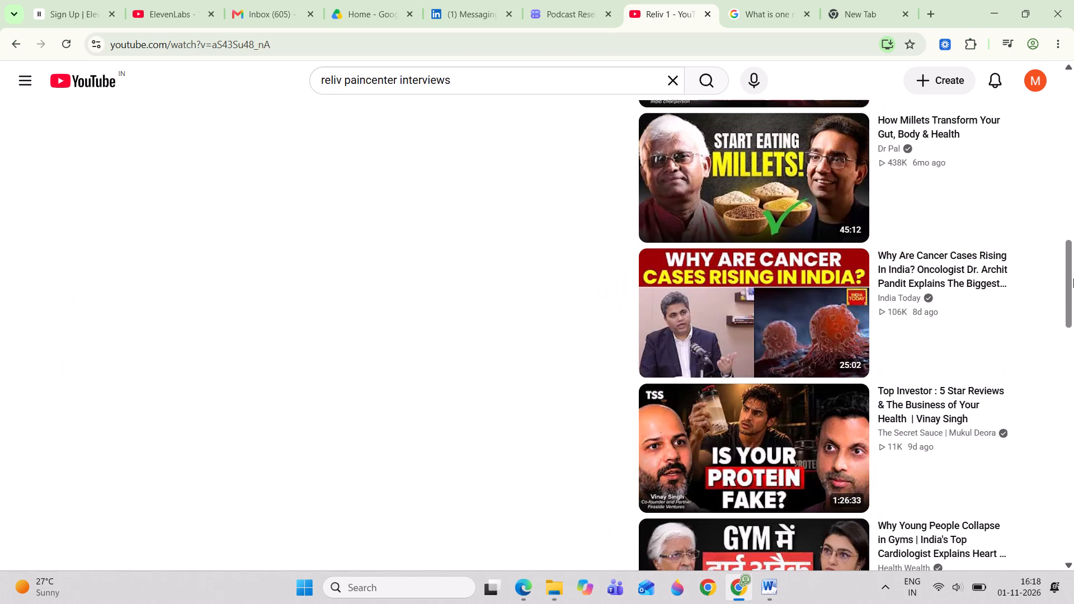
drag(1073, 279, 908, 0)
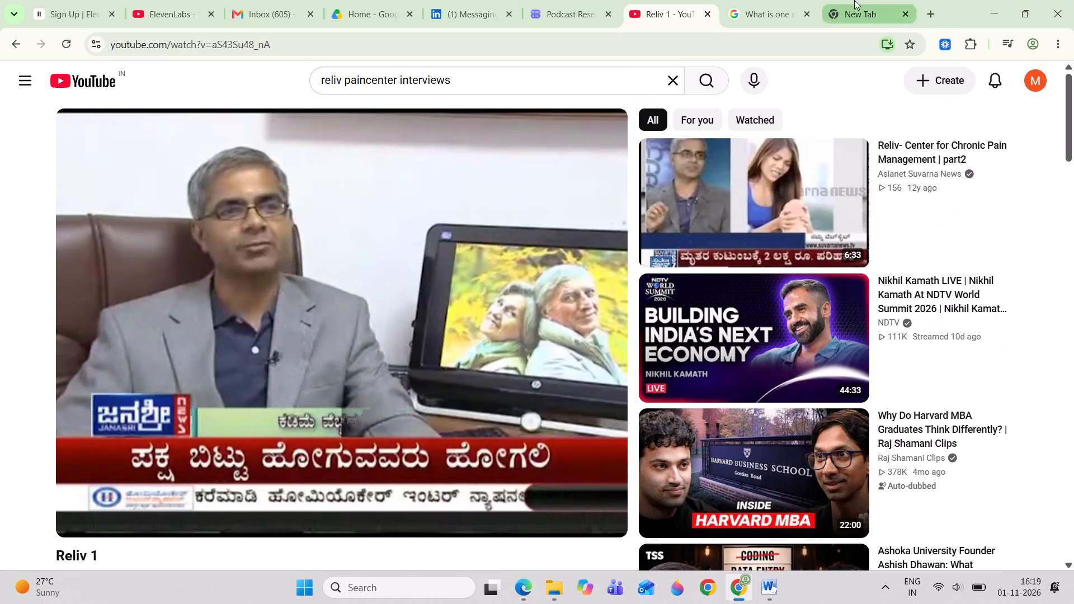
Leave the "Reliv 1" video and return to the YouTube home page.
click(17, 43)
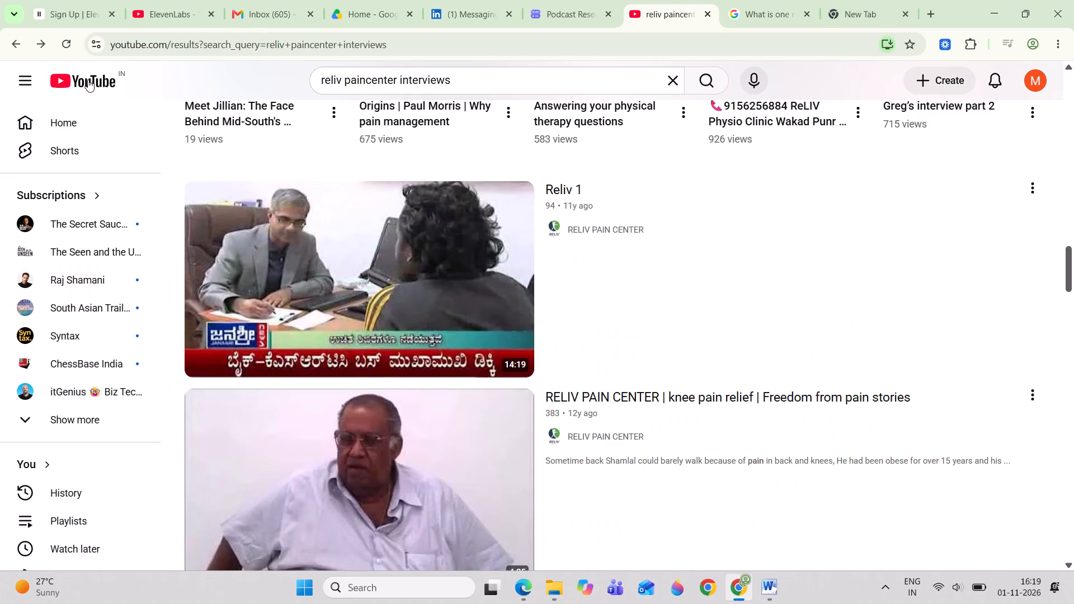
click(88, 78)
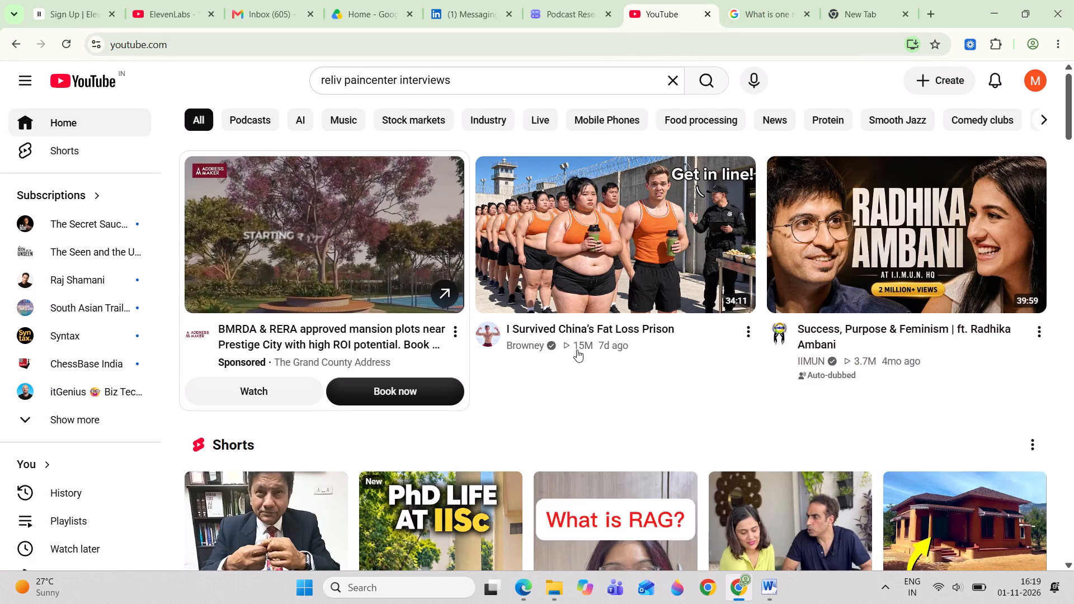
Switch to the Word document and continue "In the digital space-" with "I researched for content in association with doctors".
click(770, 589)
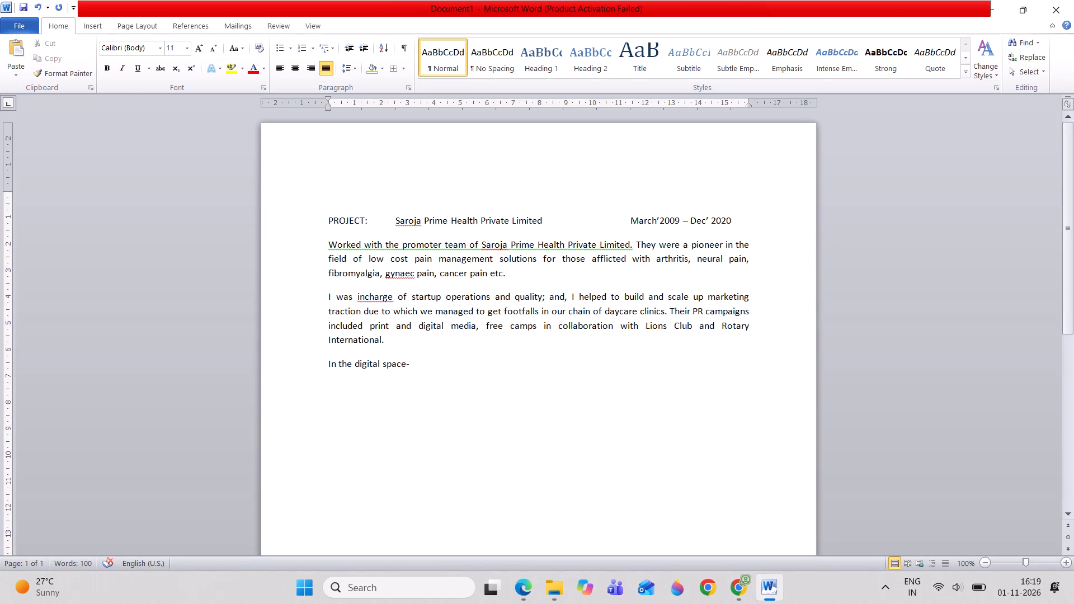
click(466, 360)
text(researched)
key(space)
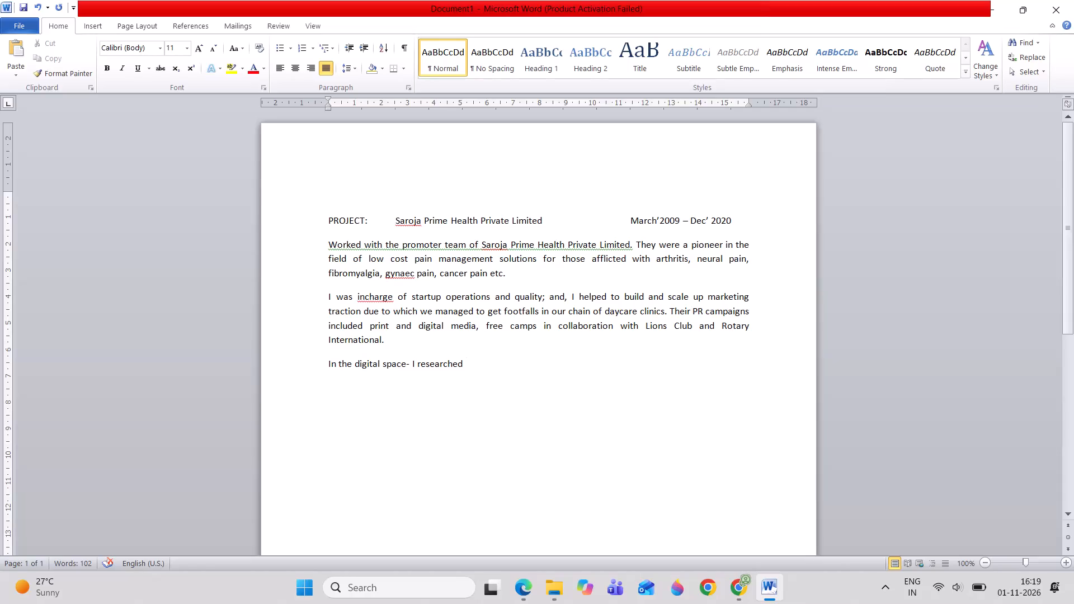
text(for conteent)
key(space)
text(in)
key(space)
text(assocciation with doctors)
key(space)
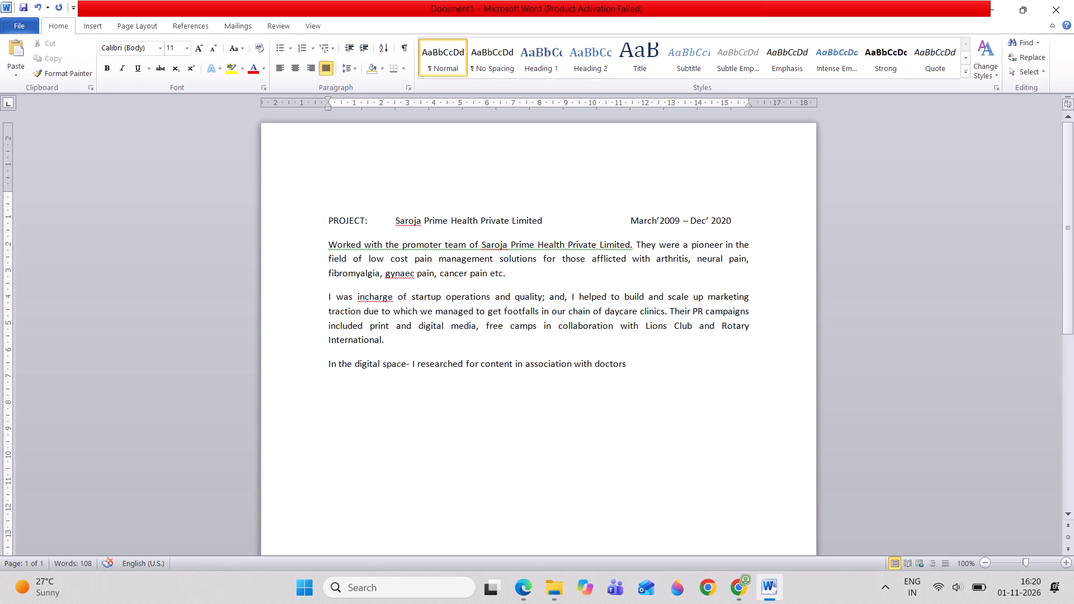
Replace the word "doctors" in the digital space sentence with "internal medical team".
key(Left)
key(Left)
key(Left)
key(Left)
key(Left)
key(Left)
key(Left)
key(Left)
text(internal medical team)
key(space)
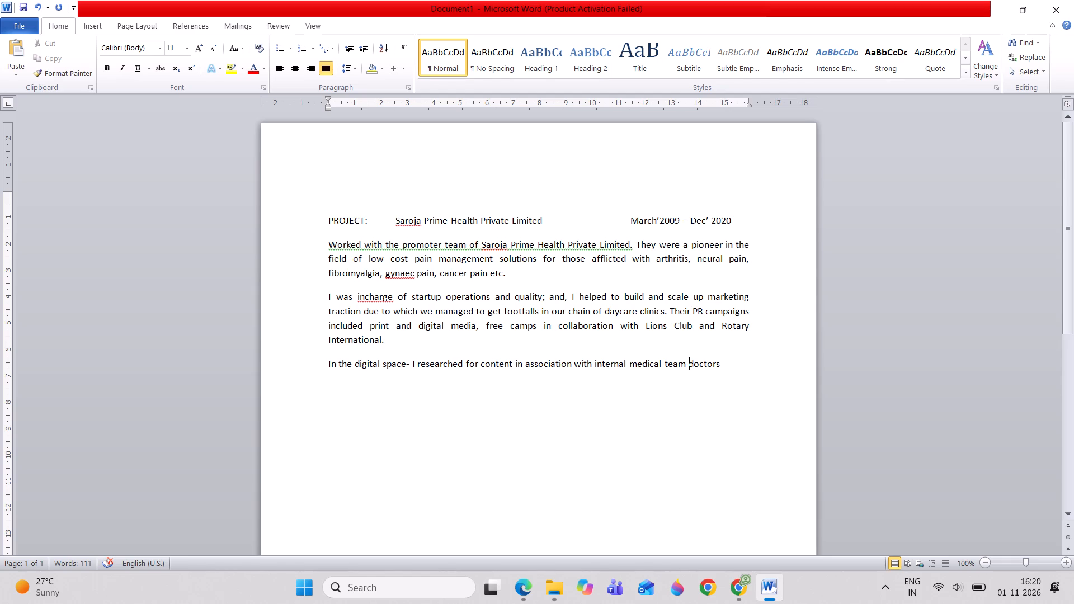
key(Right)
key(Right)
key(Right)
key(Right)
key(Right)
key(Right)
key(Right)
key(BackSpace)
key(BackSpace)
key(BackSpace)
key(BackSpace)
key(BackSpace)
key(BackSpace)
key(BackSpace)
key(BackSpace)
key(space)
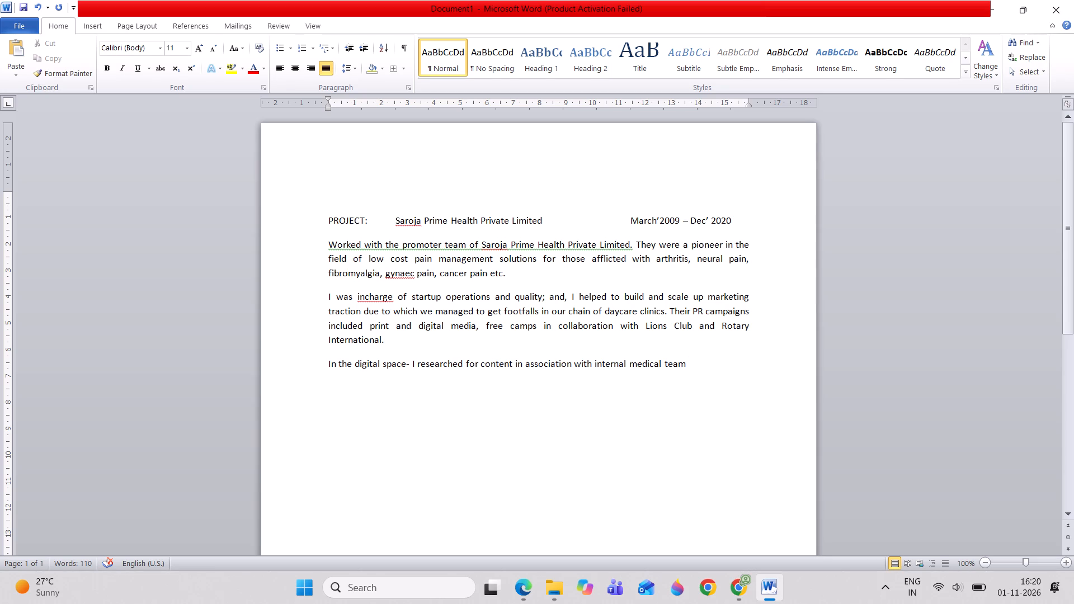
Continue the digital space sentence with "and shared the same with the Zee Kannada and Btv- Kannada".
text(and shared)
key(space)
text(the)
key(space)
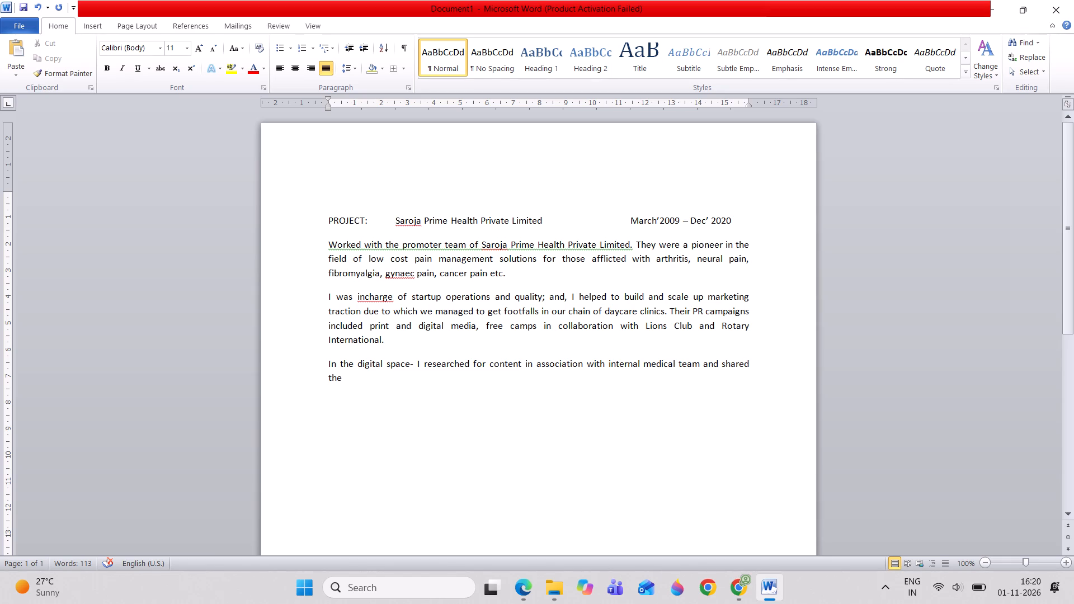
text(same with the)
key(space)
text(in)
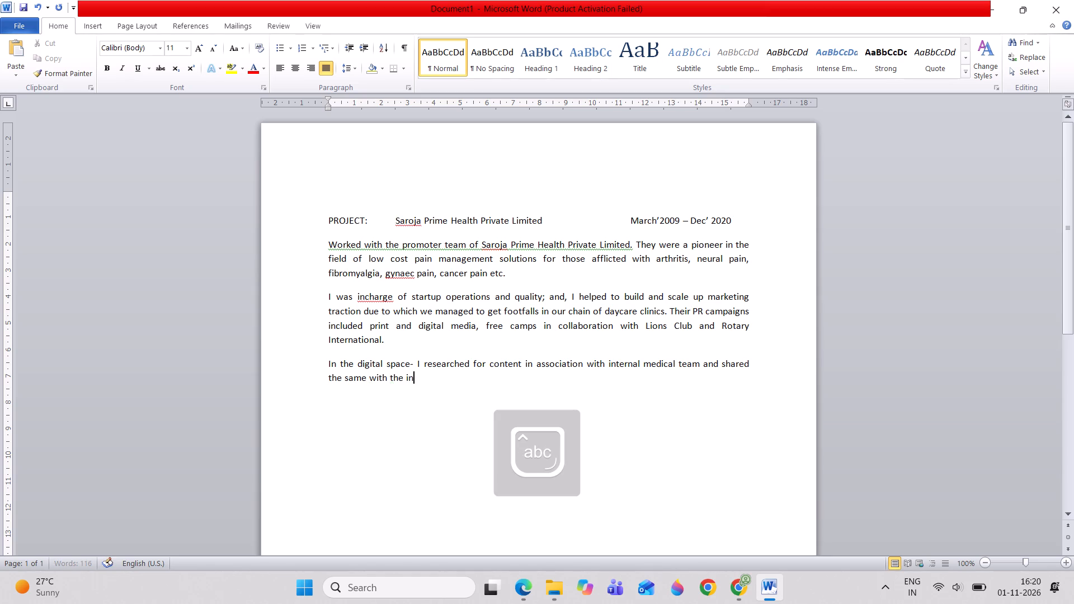
key(BackSpace)
key(BackSpace)
text(ZEE)
key(BackSpace)
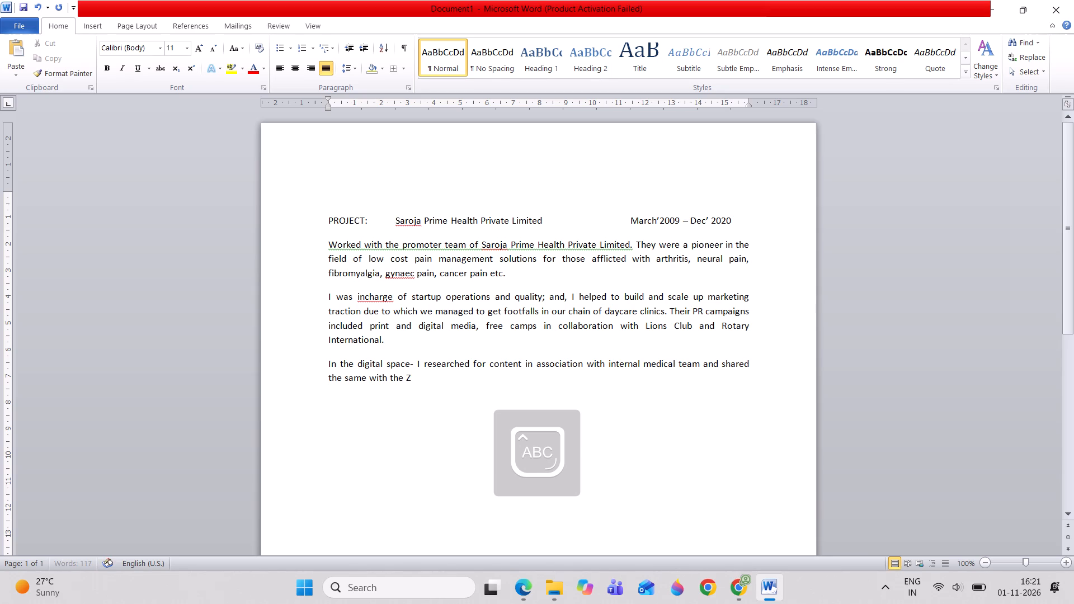
text(ee)
key(space)
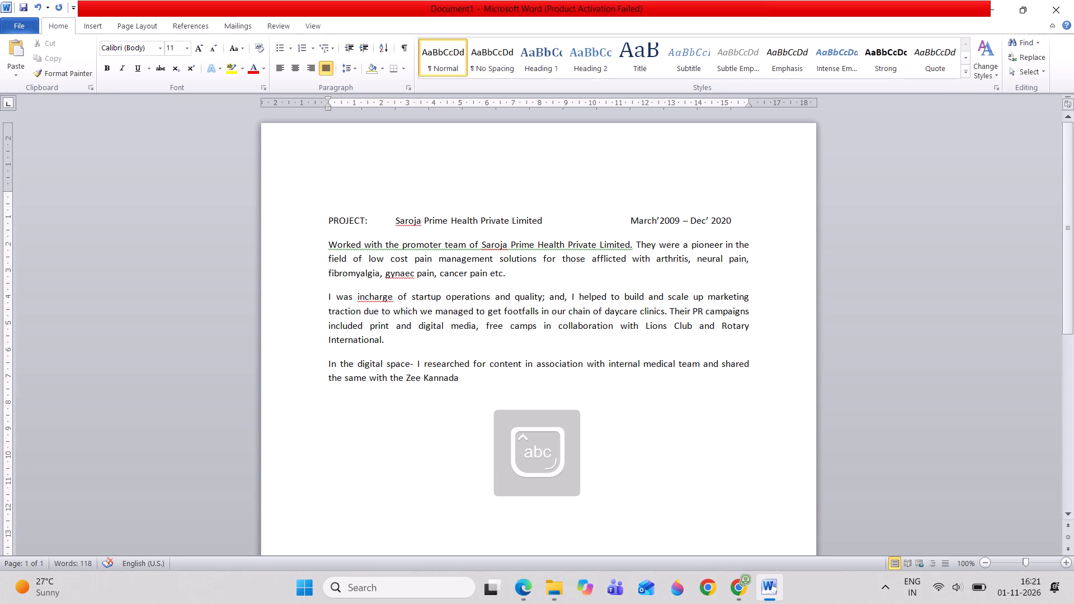
key(space)
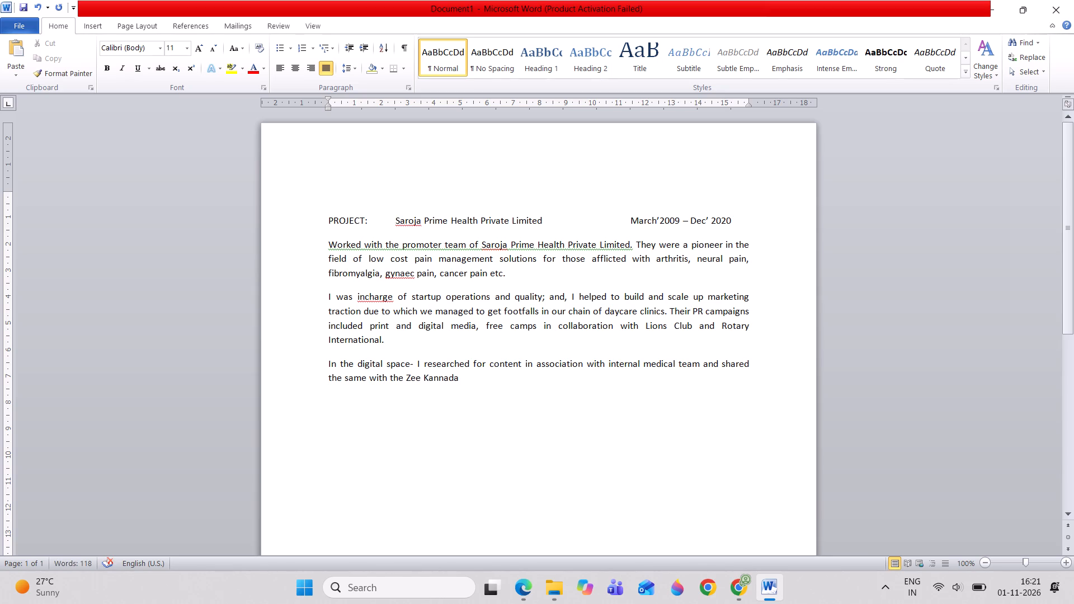
text(and)
key(space)
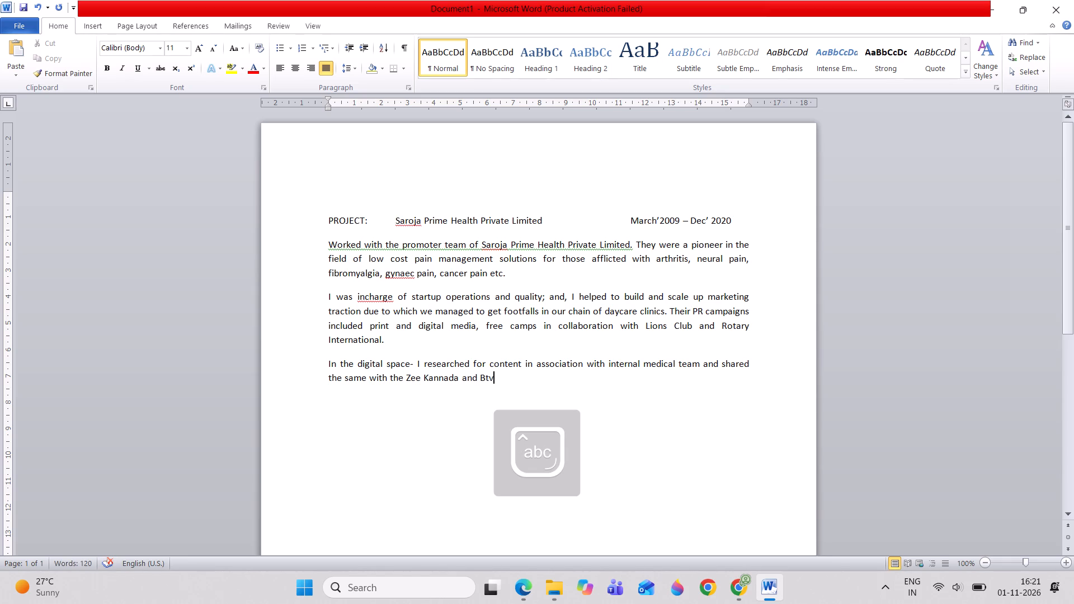
text(-)
key(space)
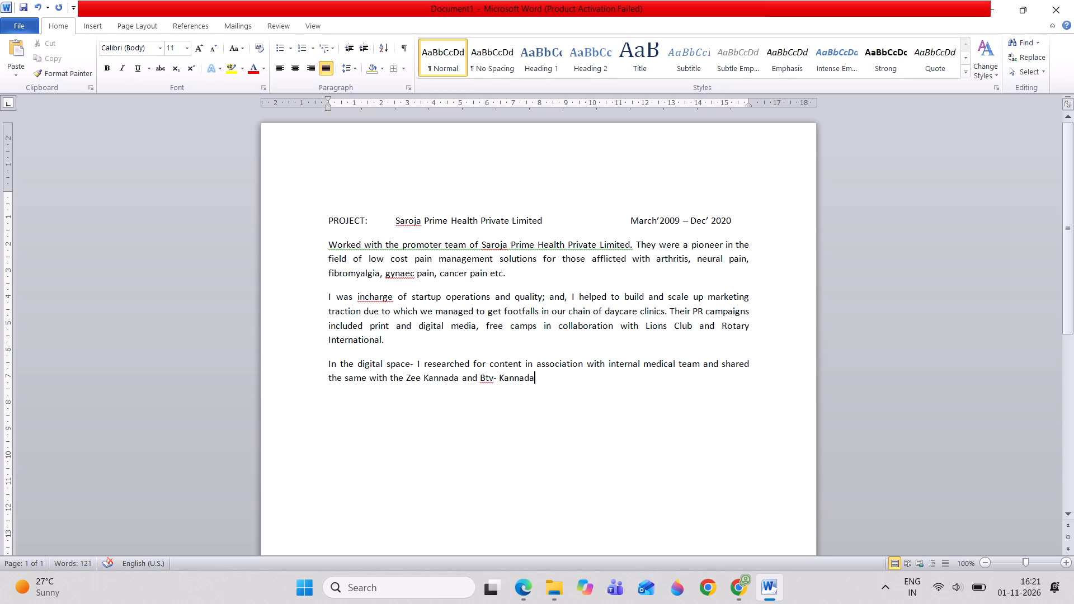
key(space)
Extend the digital space sentence with "so that they got familiar with what questions to present".
text(so that they got familiar with)
key(space)
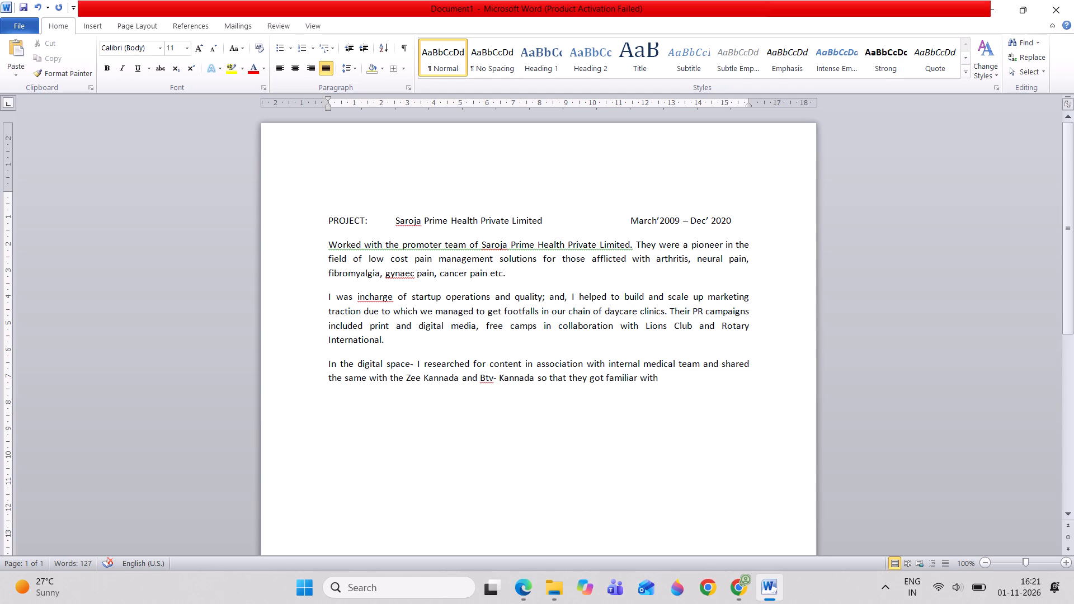
text(what)
key(space)
key(BackSpace)
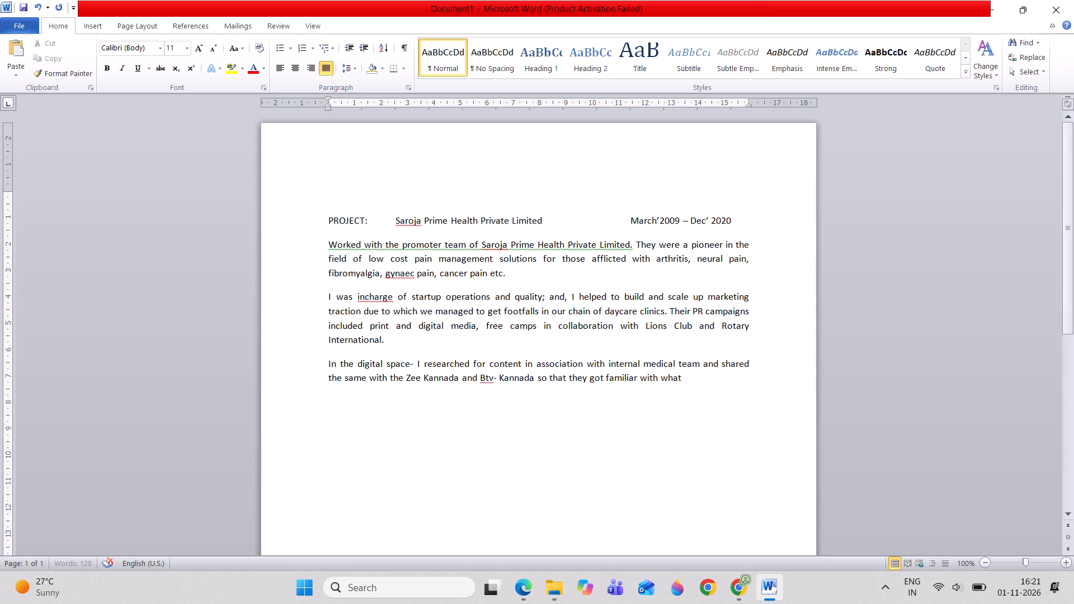
key(space)
text(questions)
key(space)
text(to)
key(space)
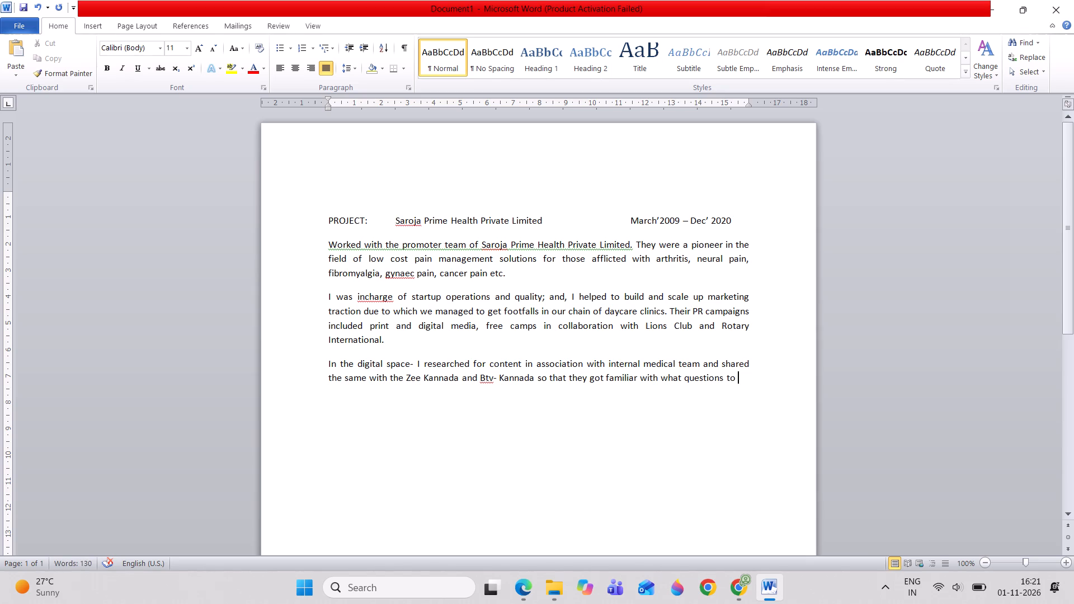
text(present)
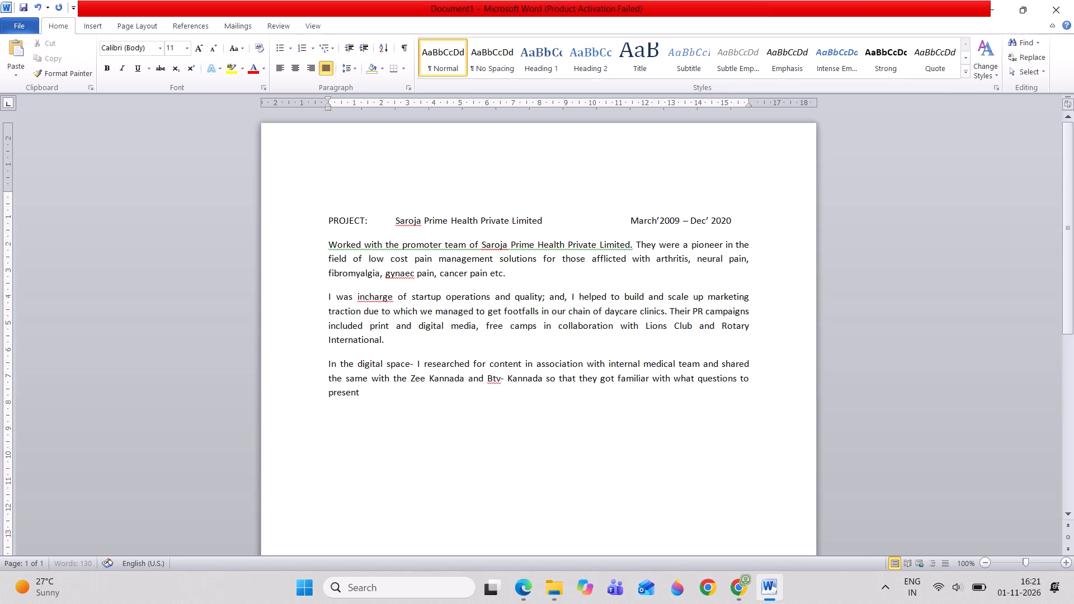
key(space)
Replace "present" at the sentence's end with "pose to the Founder and Promoter".
key(BackSpace)
key(BackSpace)
key(BackSpace)
key(BackSpace)
key(BackSpace)
key(BackSpace)
key(BackSpace)
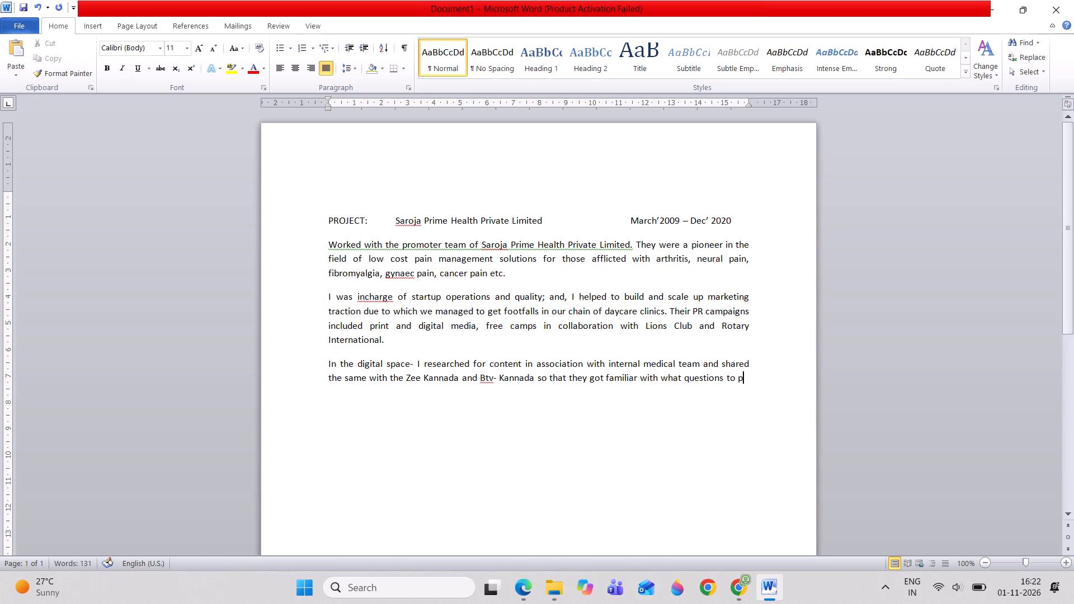
text(ose to the)
key(space)
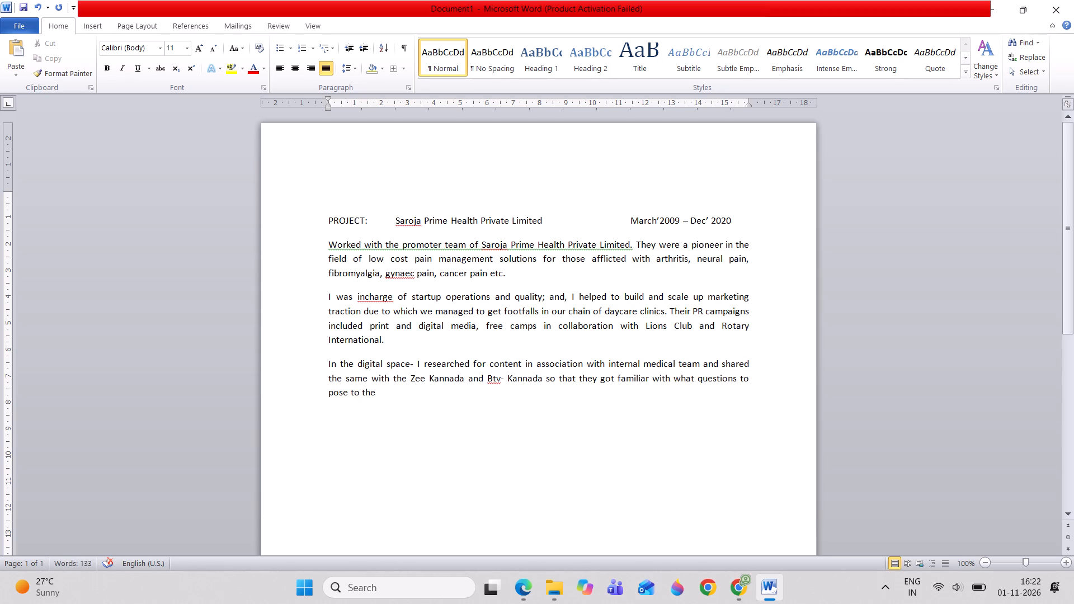
text(ounder)
key(space)
text(and)
key(space)
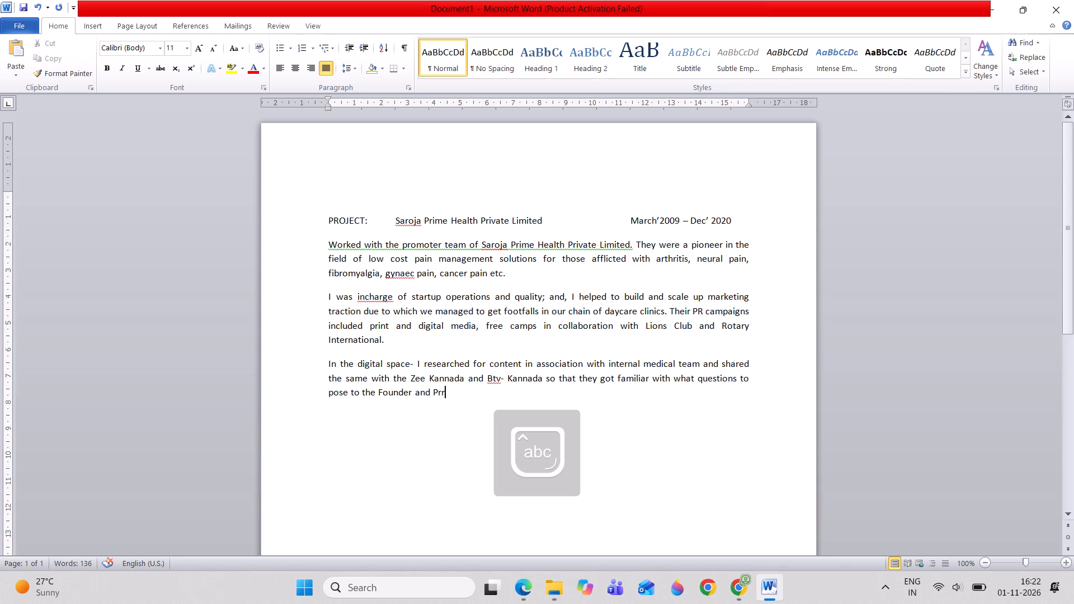
key(BackSpace)
text(omoter)
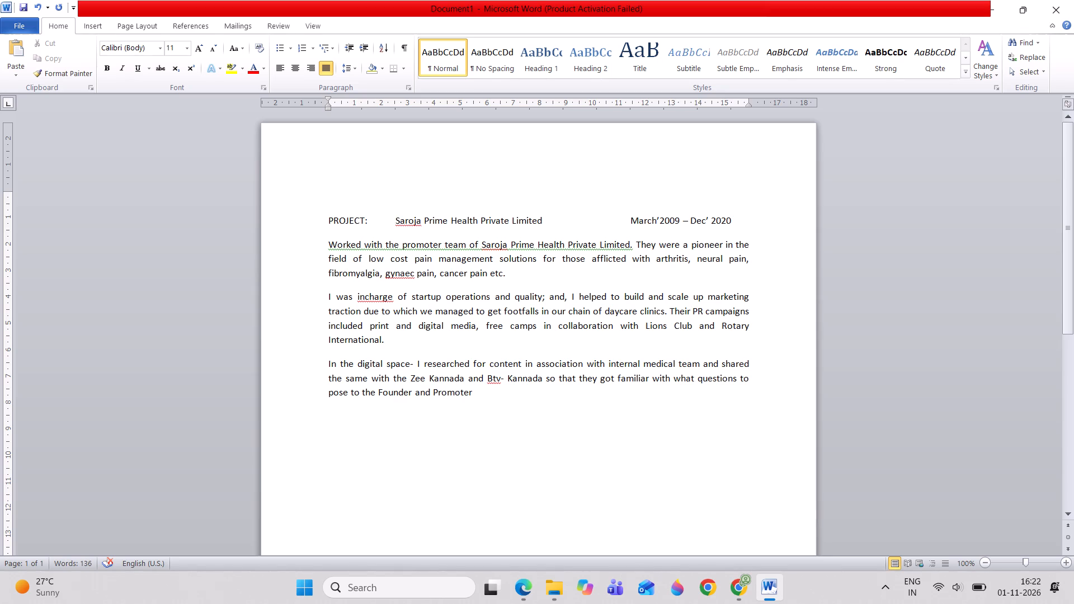
Finish the digital space sentence with "of Reliv brand of pain management solutions.".
key(space)
text(of)
key(space)
text(pain management solutions.)
key(space)
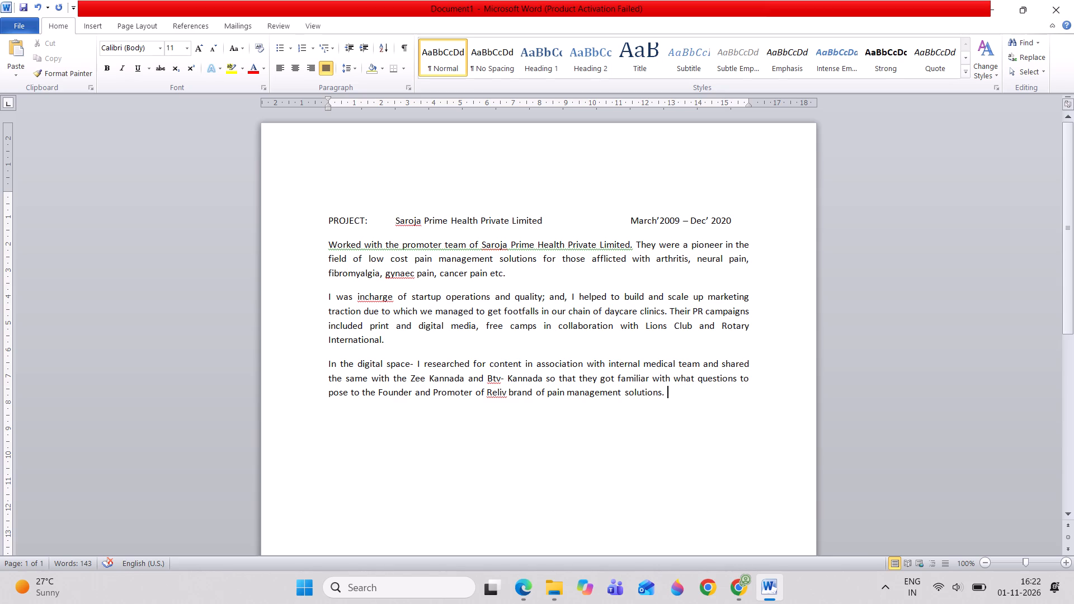
Copy the entire project description, from the PROJECT heading line through the digital space paragraph.
drag(330, 220, 685, 424)
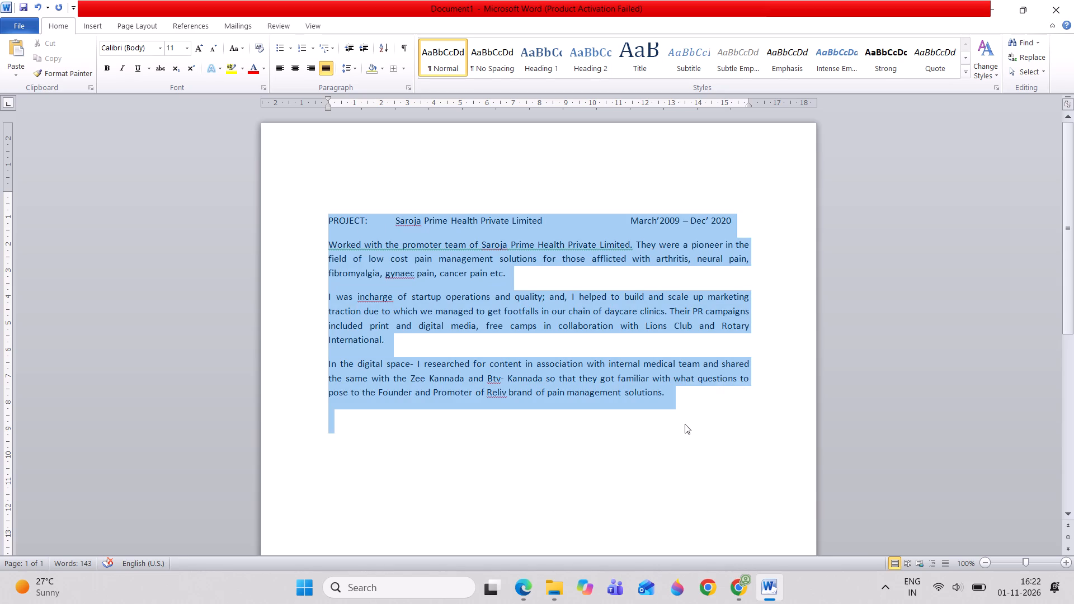
key(ctrl+c)
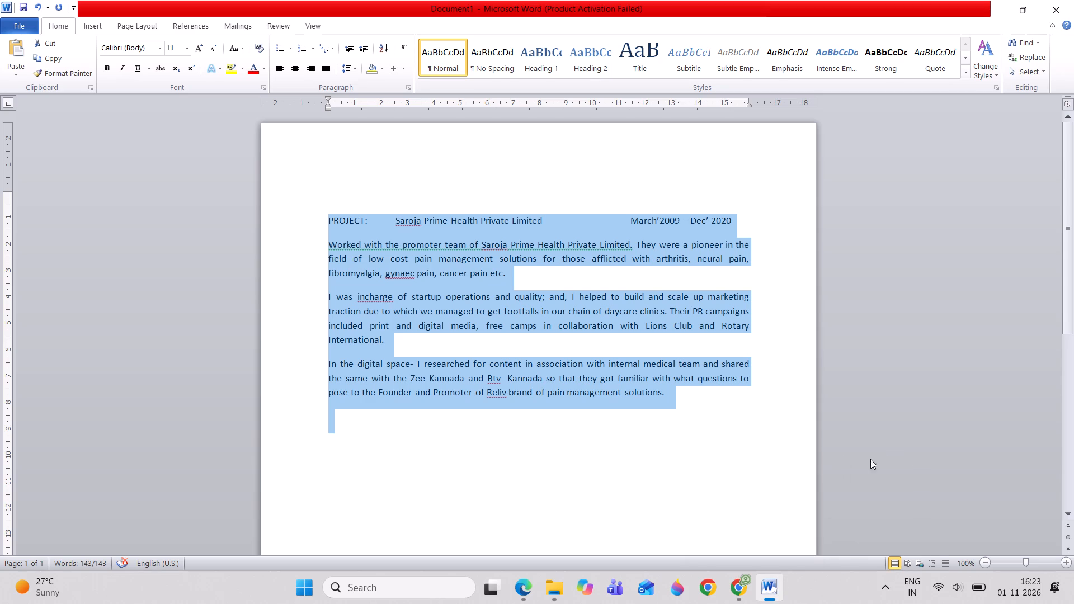
Switch to Chrome's blank new tab and begin an AI Mode prompt: "proofread the below content, and make sure to keep the sentences".
click(741, 590)
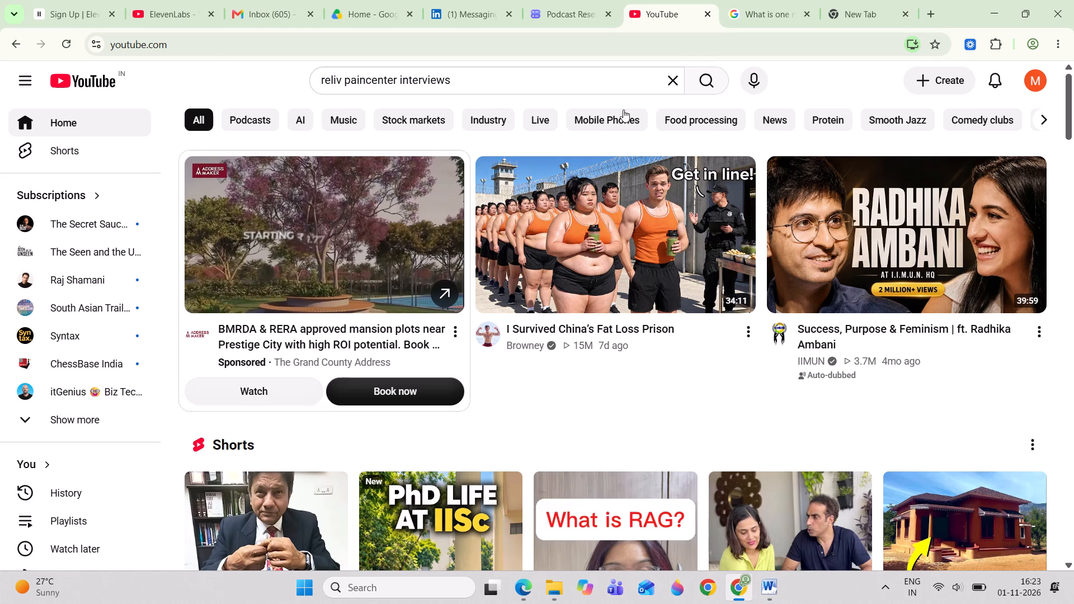
click(760, 12)
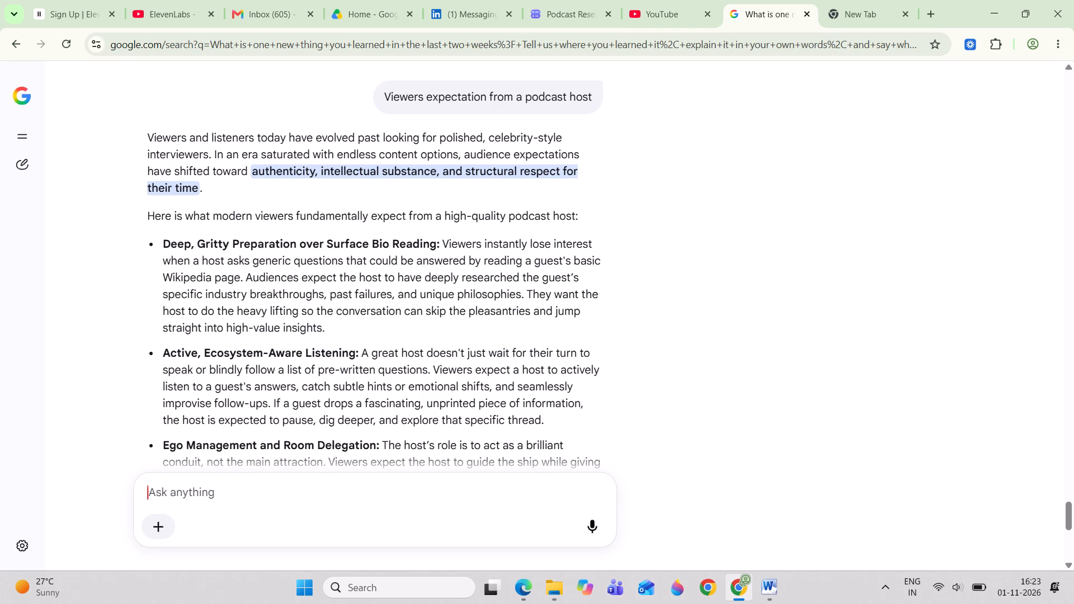
click(866, 11)
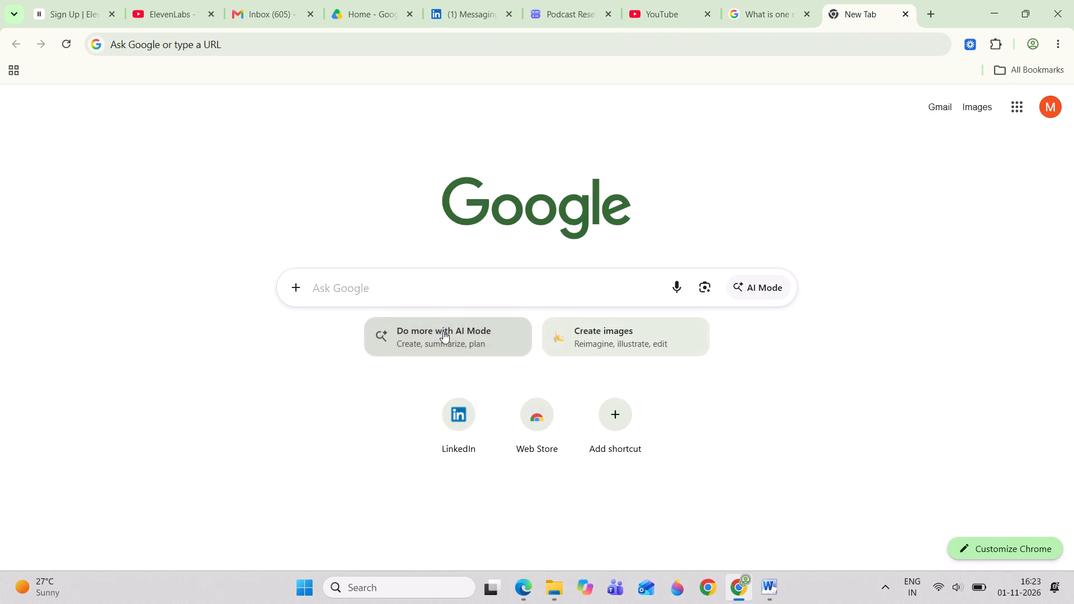
click(766, 285)
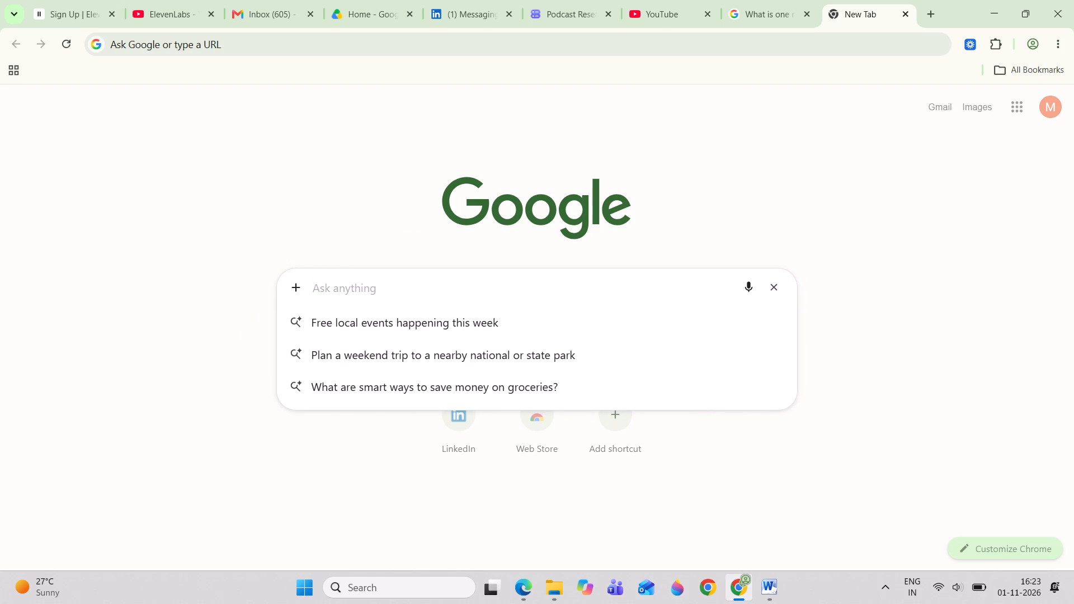
text(proofrean)
key(BackSpace)
text(d)
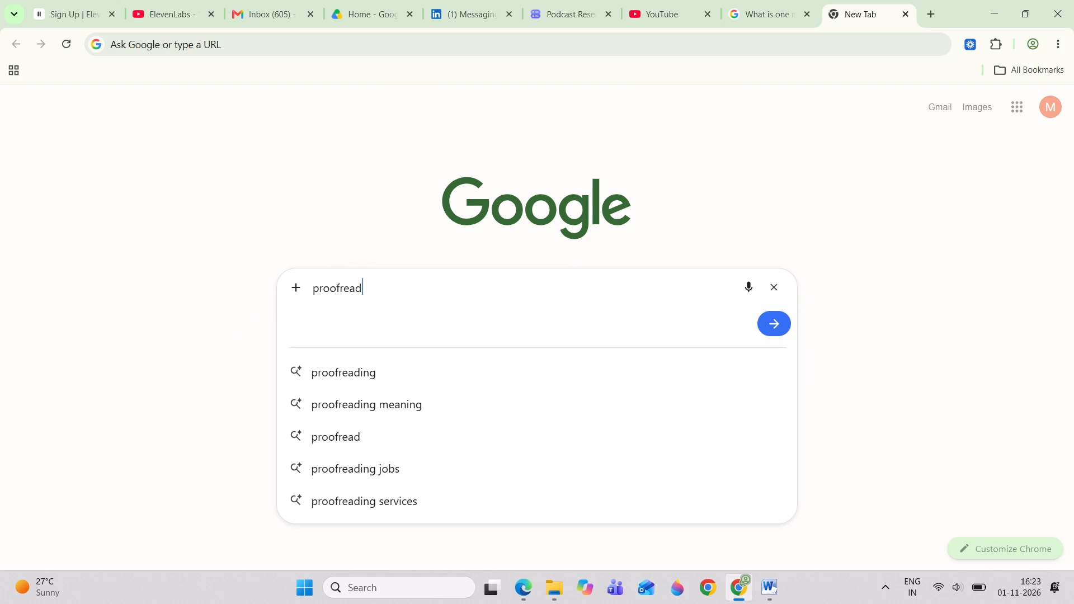
key(space)
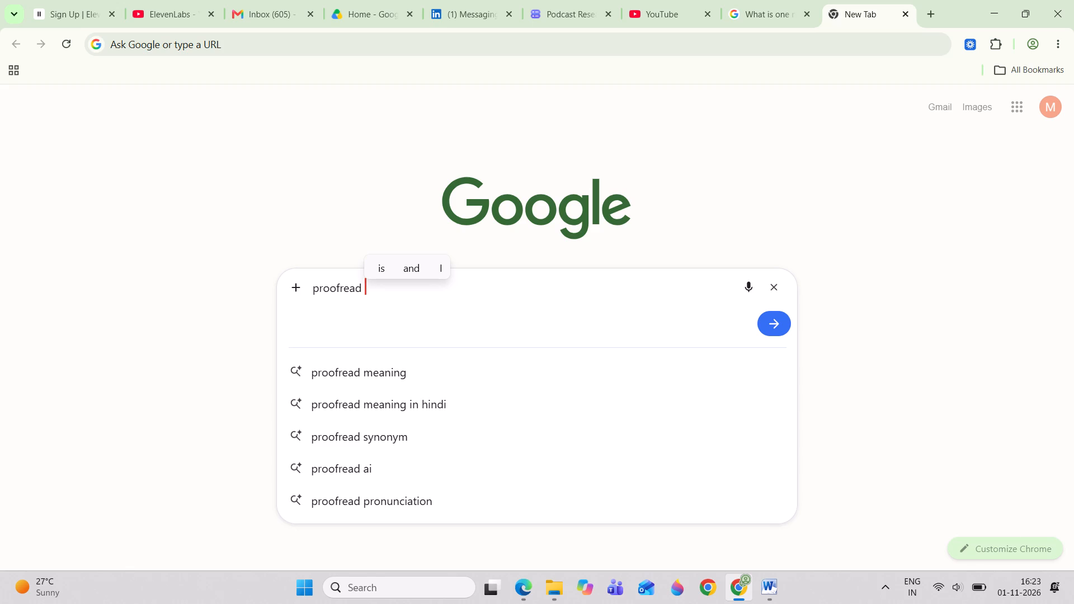
text(the below content)
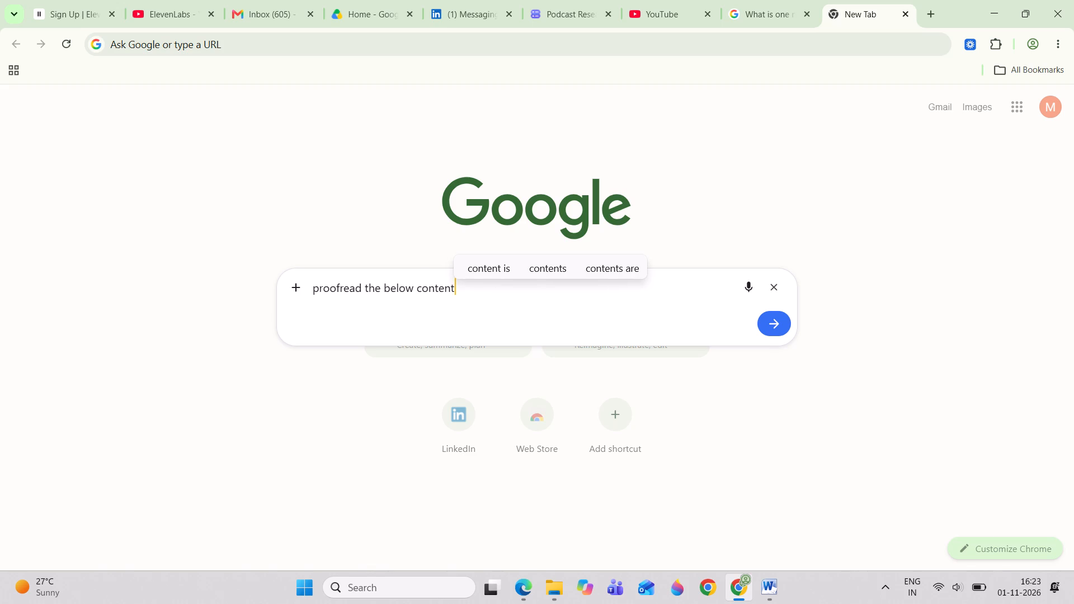
text(, and)
key(space)
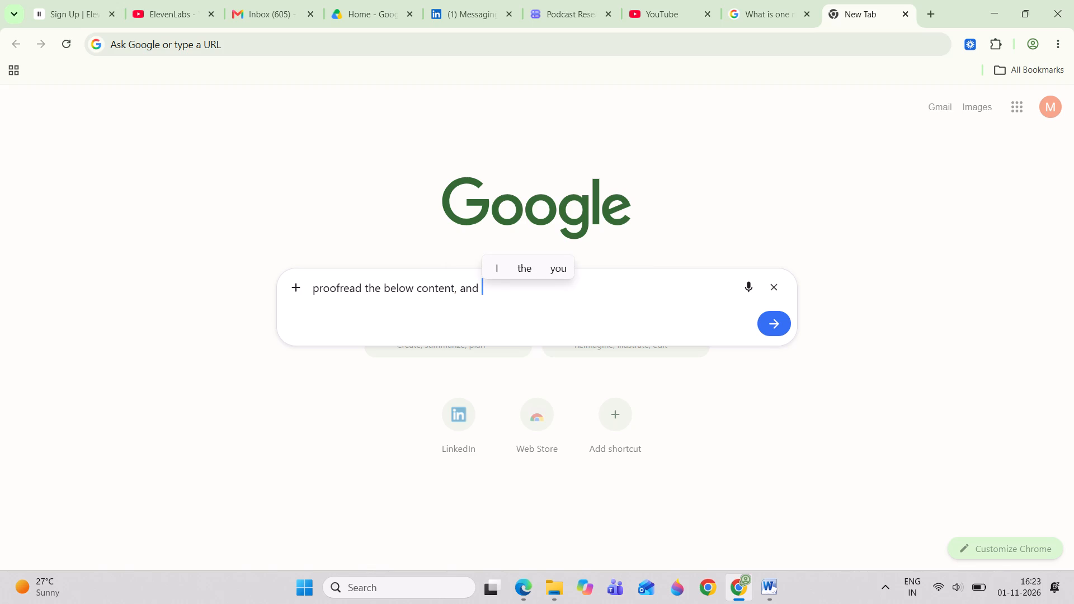
text(make sure to keep the sentences)
key(space)
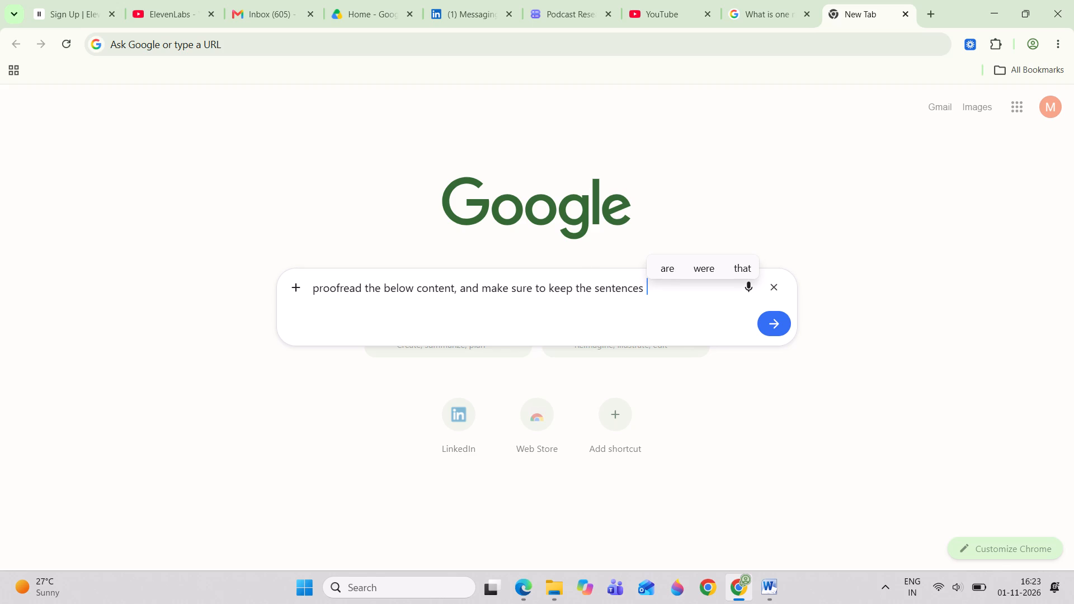
text(align)
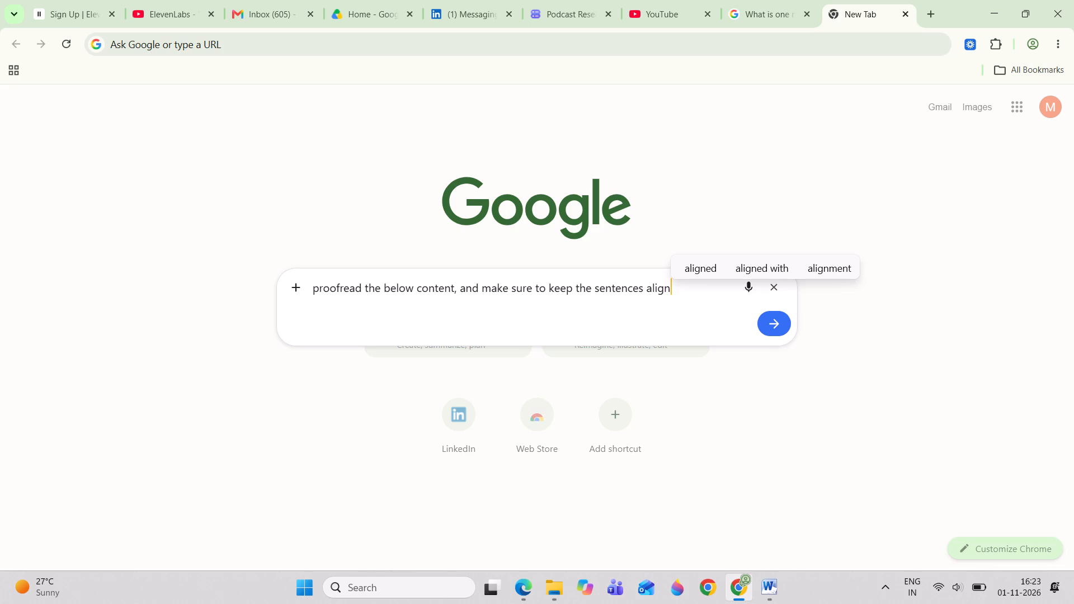
key(BackSpace)
key(BackSpace)
key(BackSpace)
key(BackSpace)
key(BackSpace)
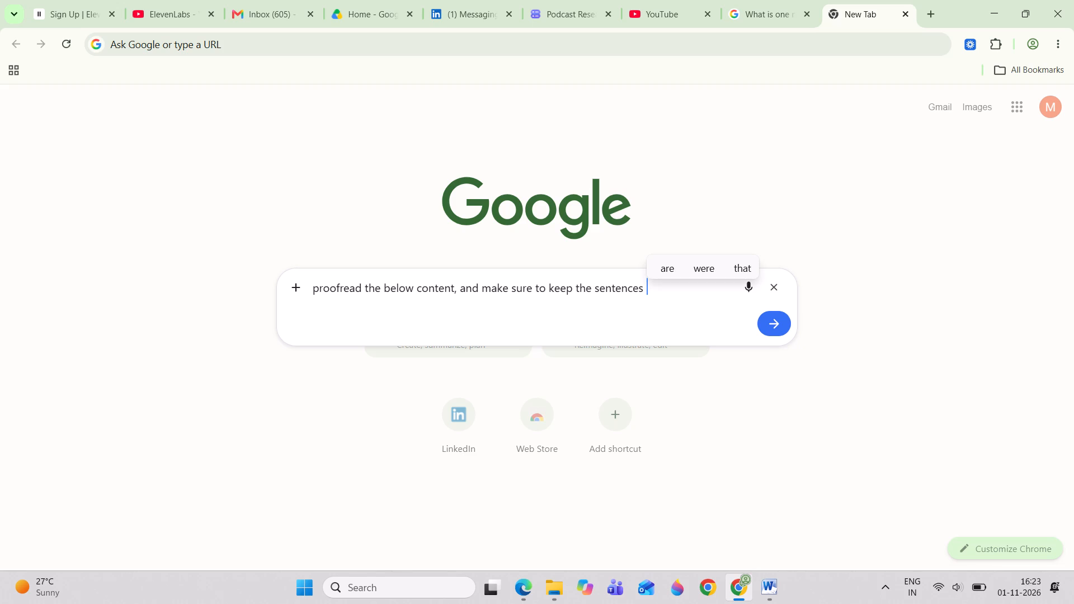
Insert "and correct" after "proofread" in the AI Mode prompt.
key(Left)
key(Left)
key(Left)
key(Left)
key(Left)
key(Left)
key(Left)
key(Left)
key(Left)
key(Left)
key(Left)
key(Left)
key(Left)
key(Left)
key(Left)
key(Left)
key(Left)
key(Left)
key(Left)
key(Left)
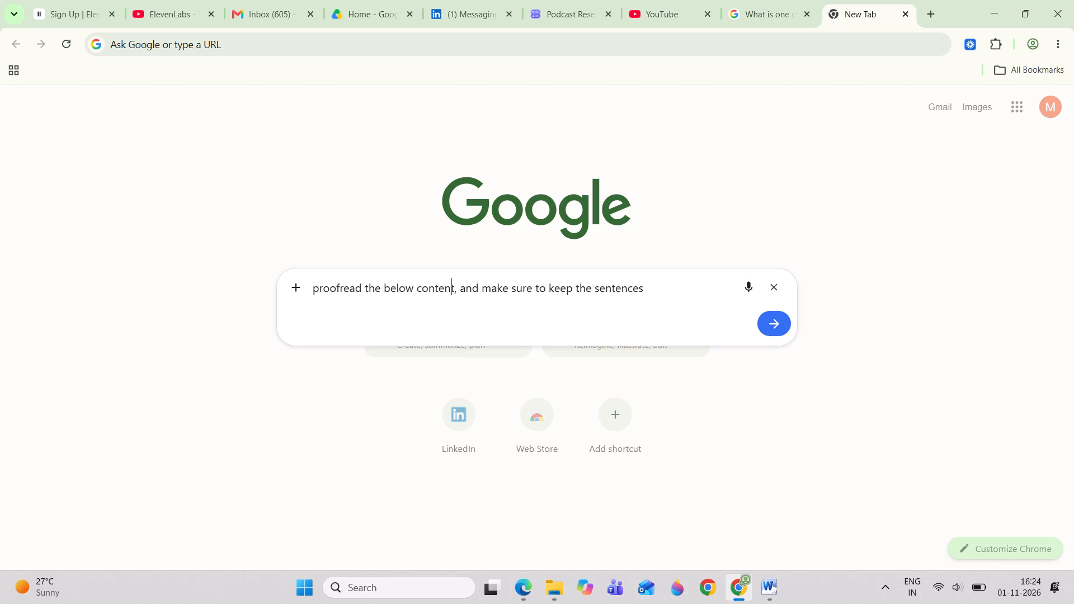
click(364, 290)
text(and correct)
key(space)
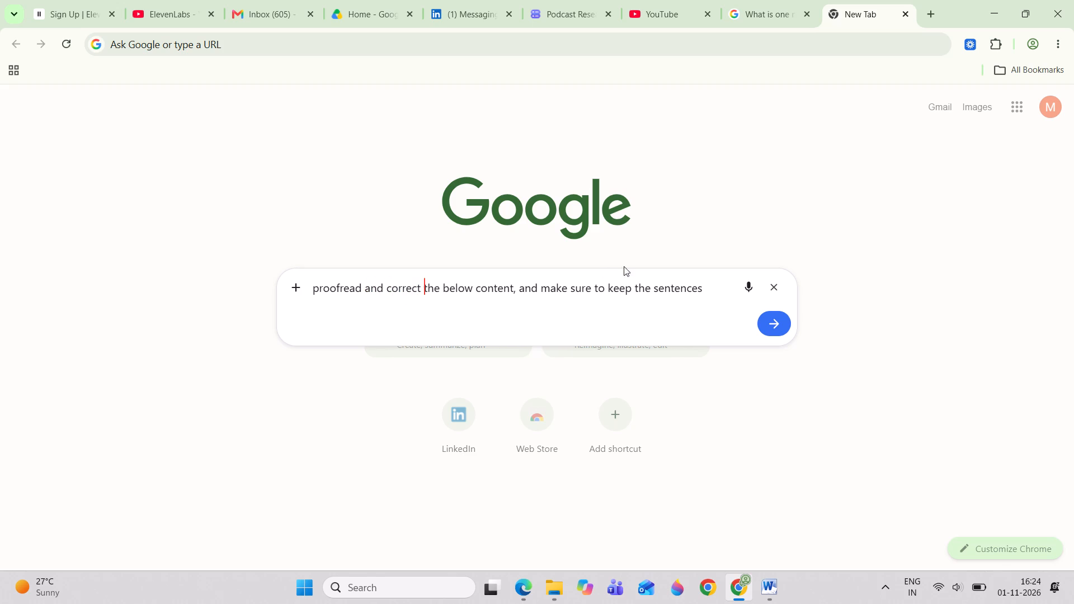
Complete the prompt's instruction with "at 16 to 17 words per sentence." and leave a blank line below it.
click(703, 288)
key(space)
text(at)
key(space)
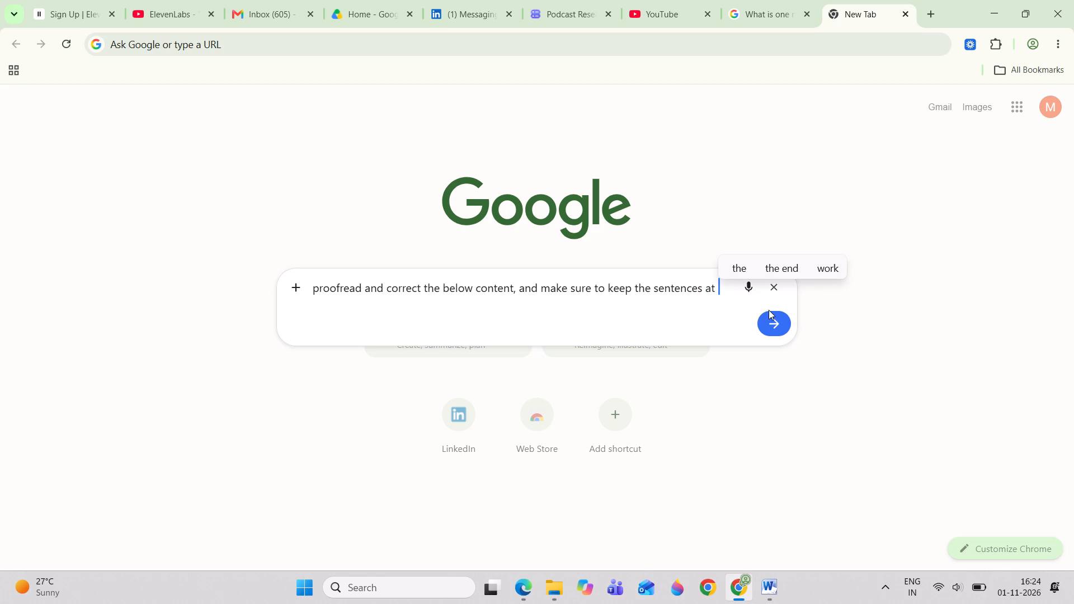
key(6)
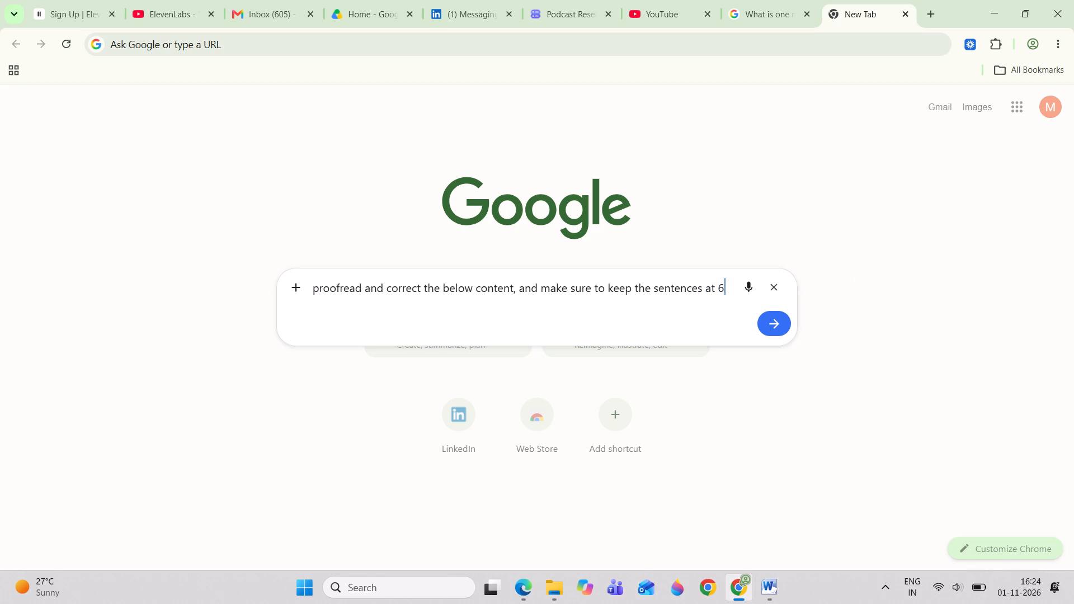
key(BackSpace)
text(16 t)
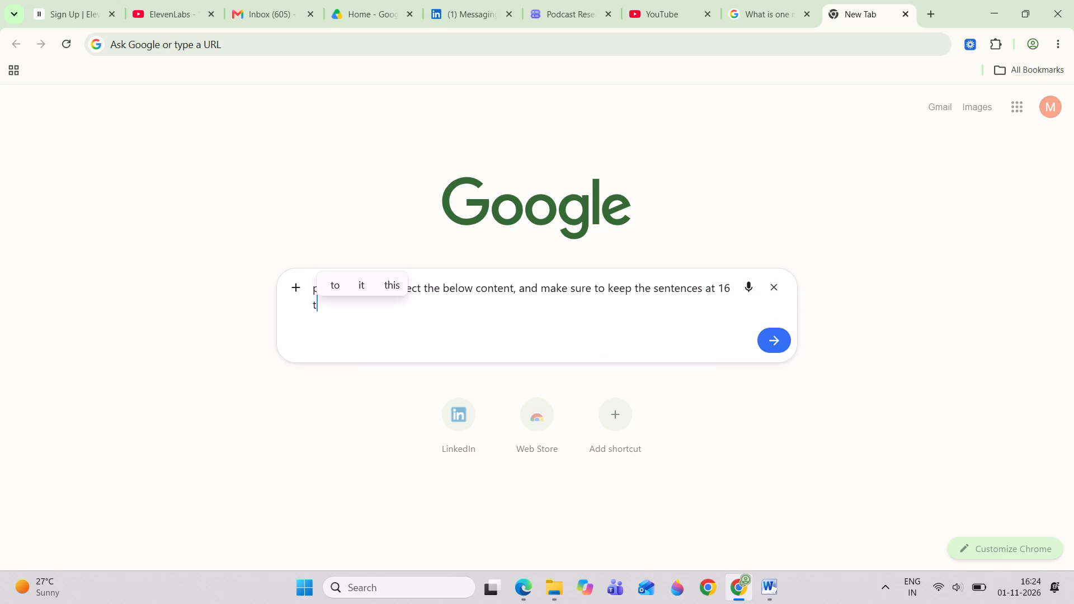
text(o 17)
key(space)
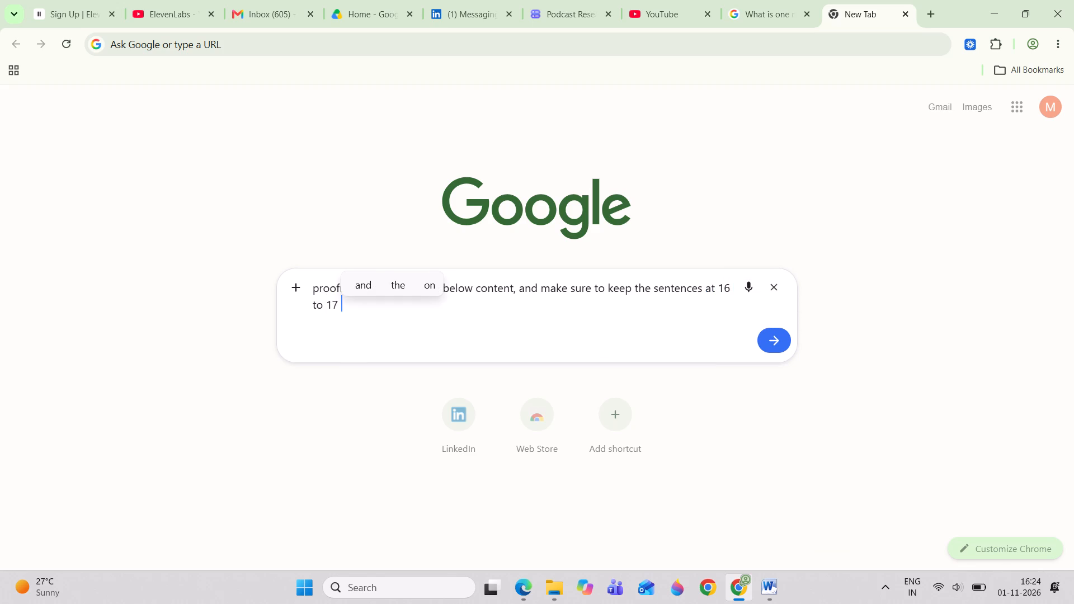
text(words per sentence.)
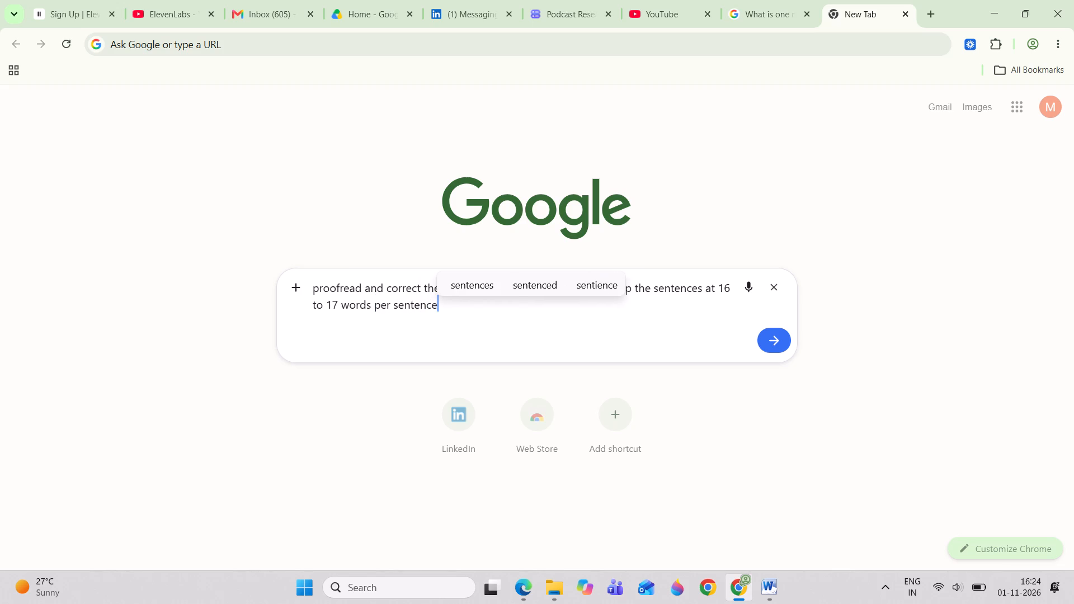
key(space)
key(shift+Return)
key(shift+Return)
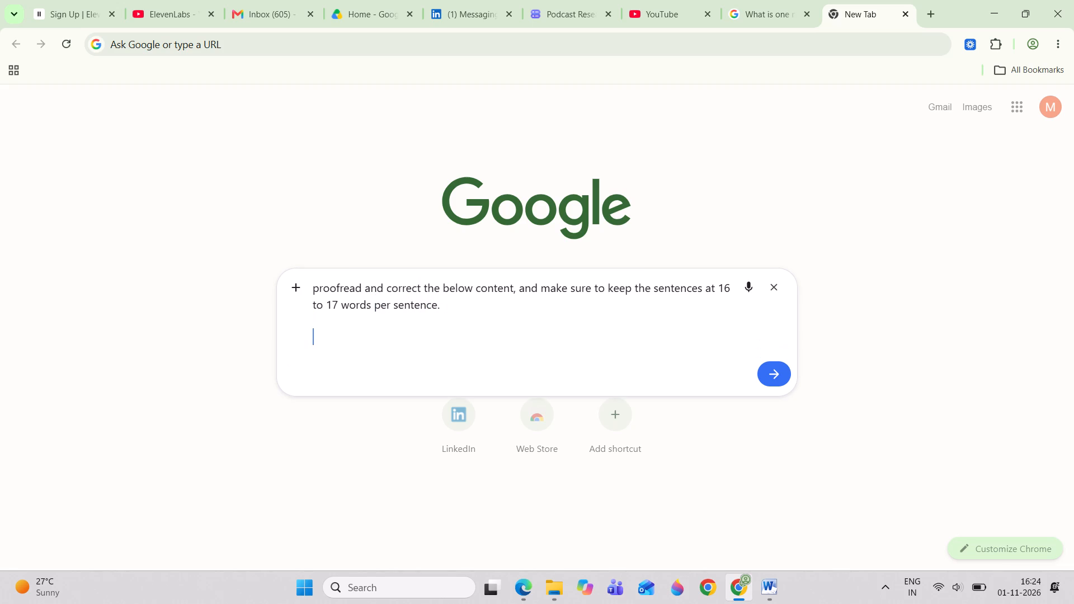
Paste the copied project description in quotation marks below the instruction, submit the prompt and view the full reply.
key(shift+quotedbl)
key(ctrl+v)
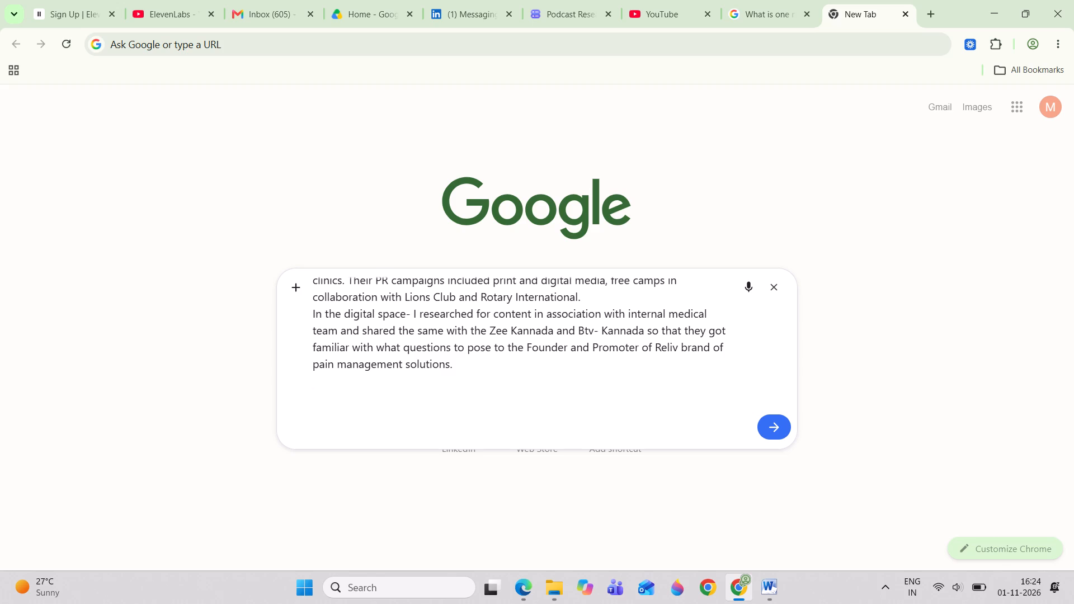
text(")
key(space)
key(Up)
key(Up)
key(Up)
key(Up)
key(Up)
key(Up)
key(Up)
key(Up)
key(Up)
key(Up)
key(Up)
key(Up)
key(Up)
key(Up)
key(Up)
key(Up)
key(Up)
key(Up)
key(Up)
key(Up)
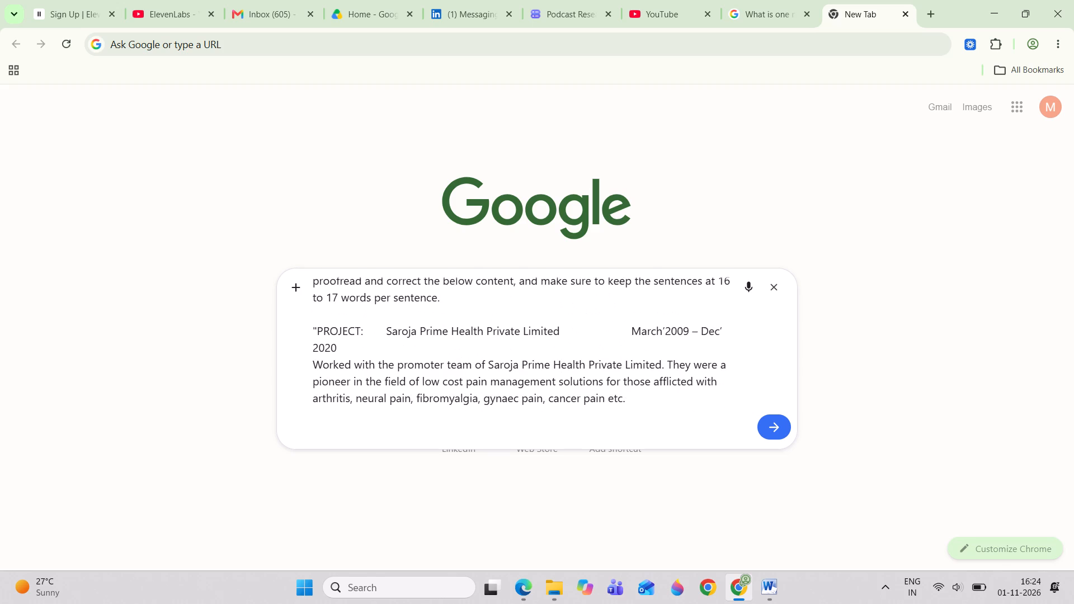
key(Down)
key(Down)
key(Down)
key(Return)
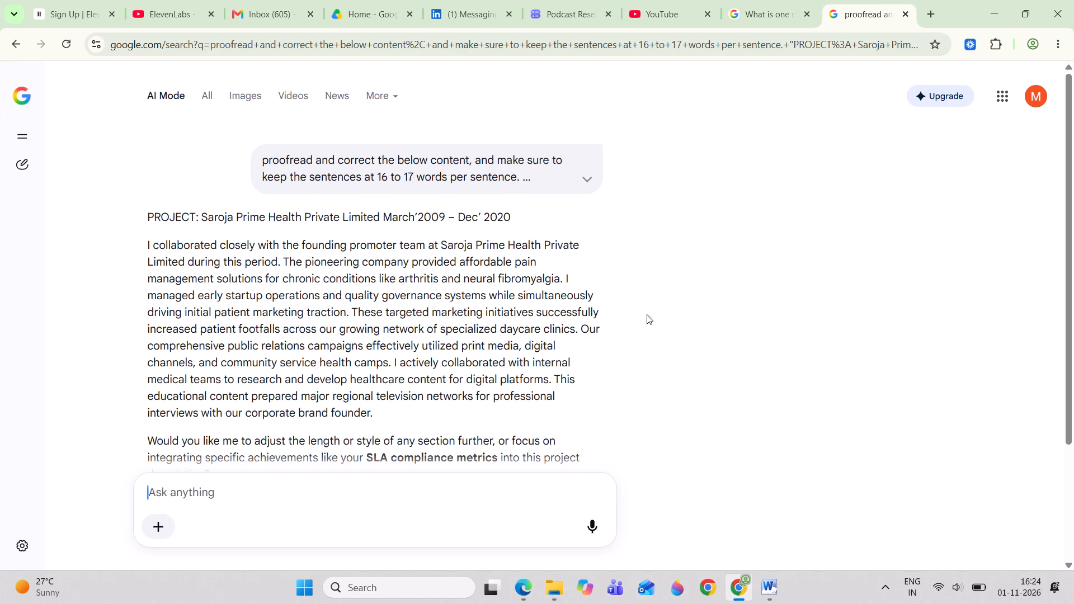
drag(1068, 210, 1072, 263)
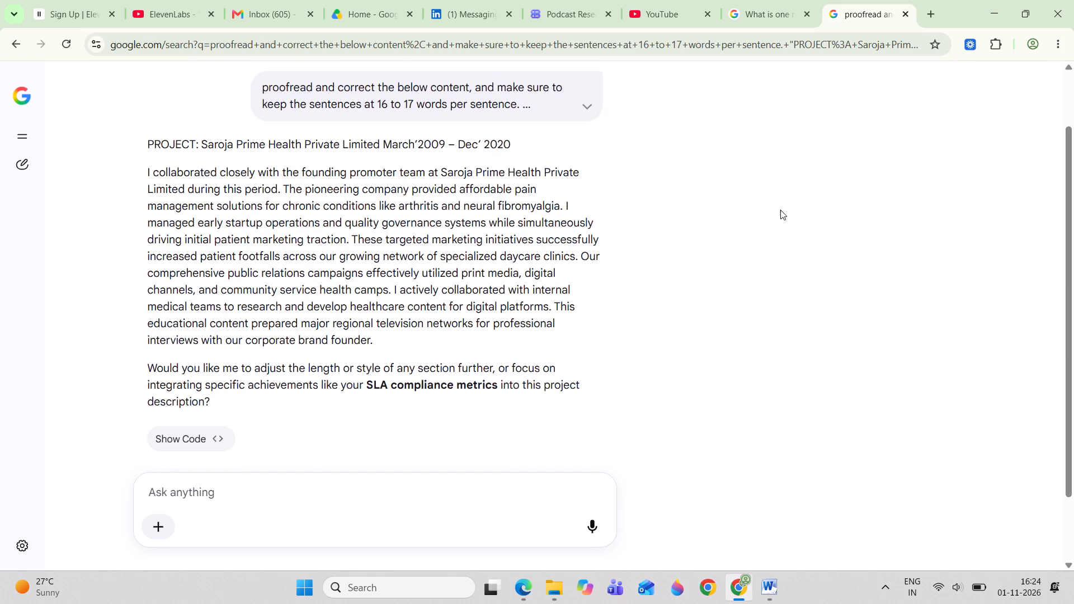
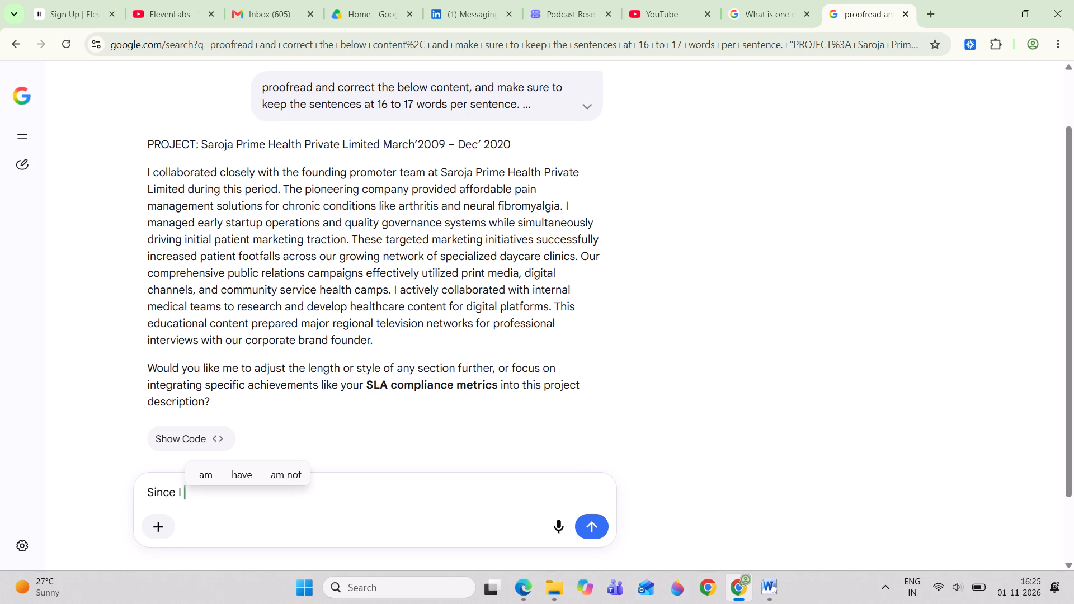
Continue the follow-up prompt so that it reads "Since I am applying for the role of Podcast Researcher,".
text(am)
key(space)
text(applying for the role of)
key(space)
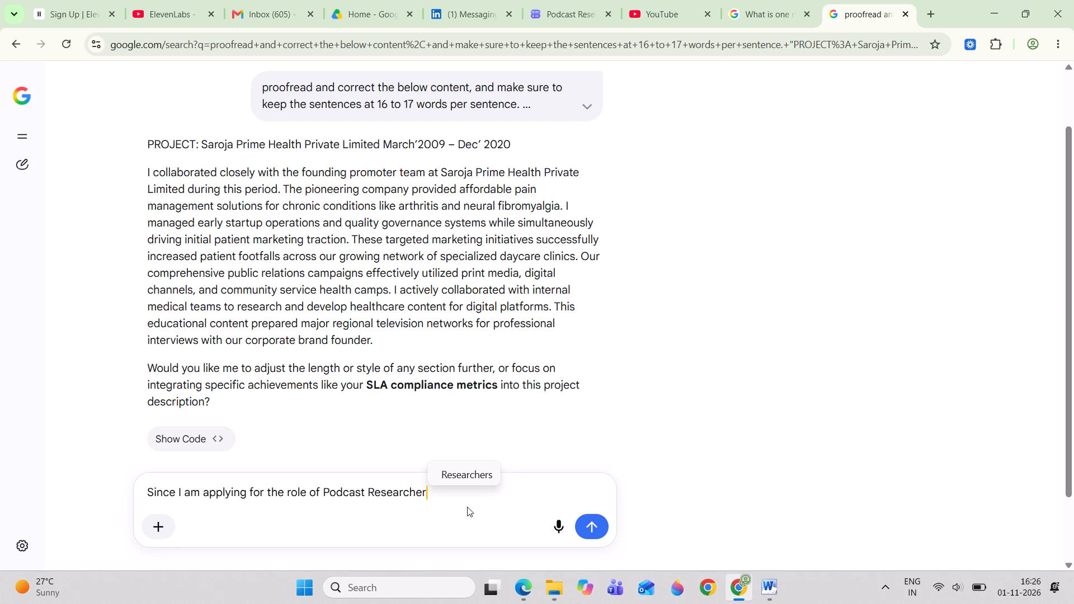
text(,)
key(space)
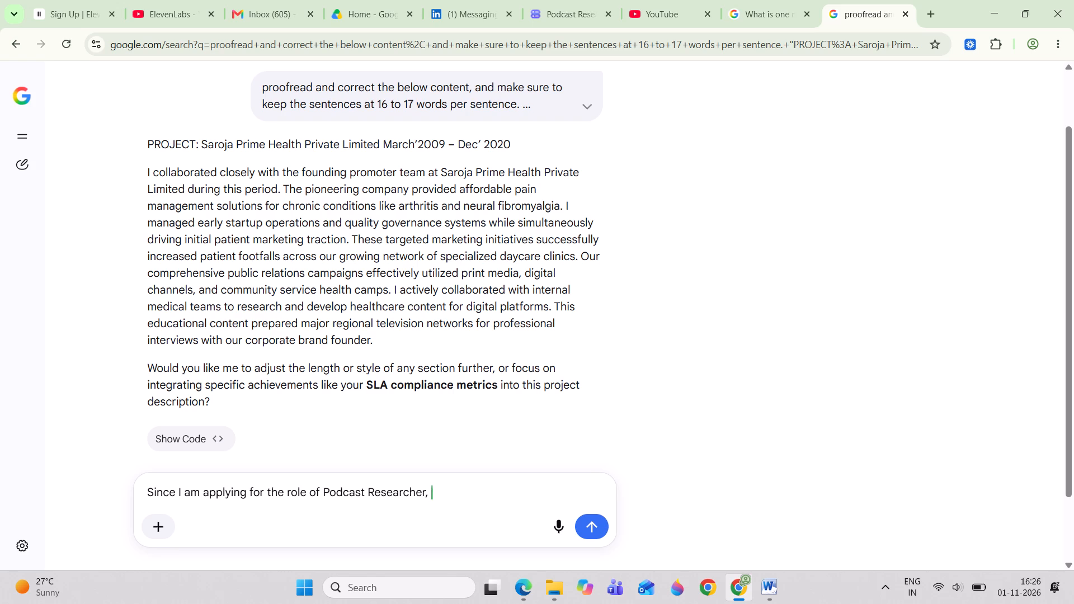
Copy the sentence "Tell us briefly what you did on that project." from question 2 of the Podcast Researcher form.
click(740, 589)
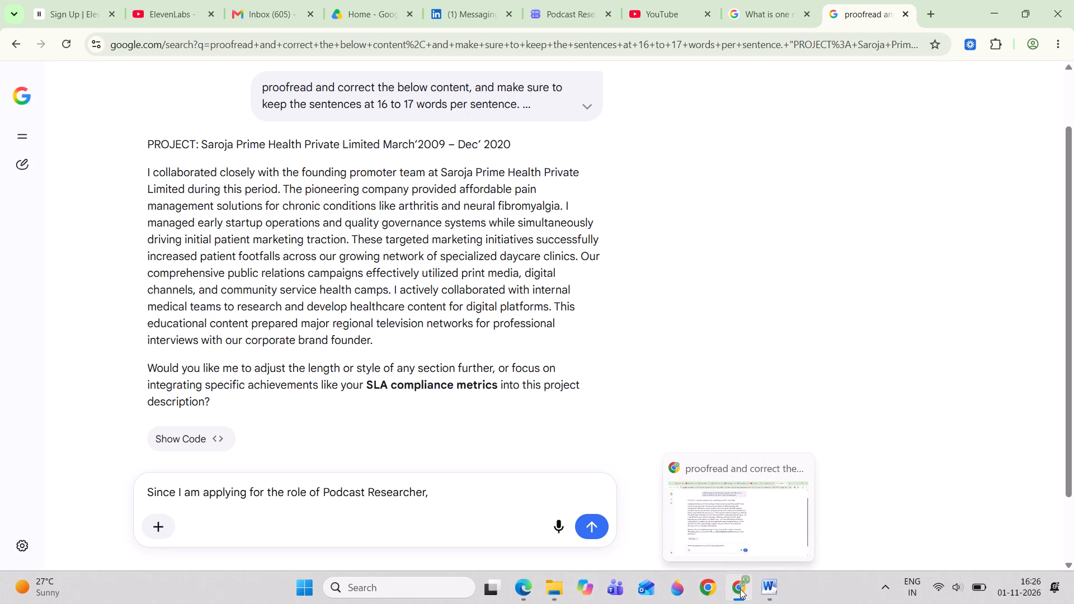
click(740, 589)
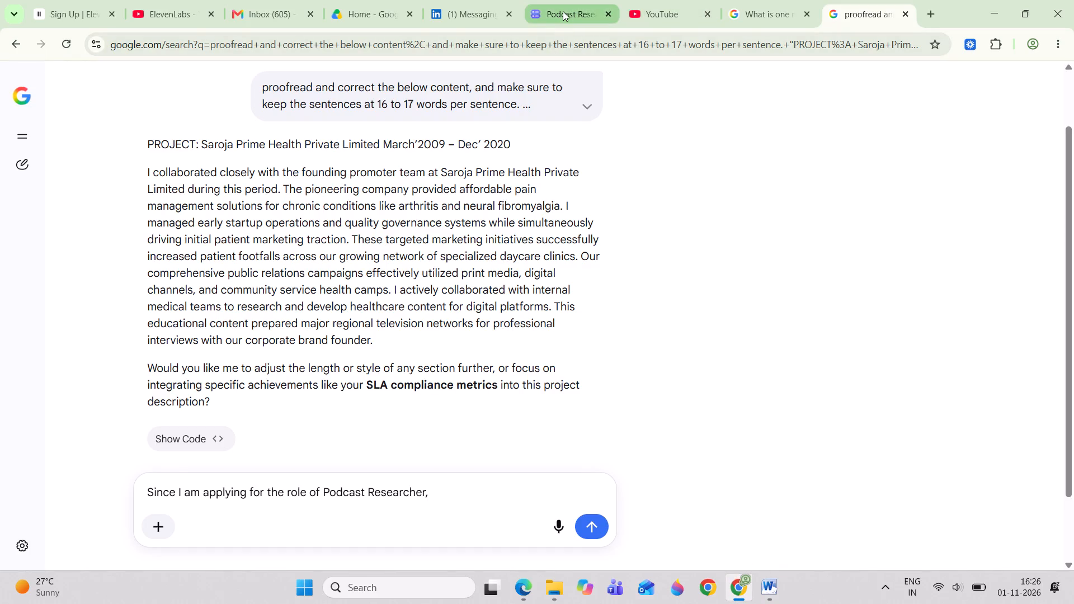
click(563, 11)
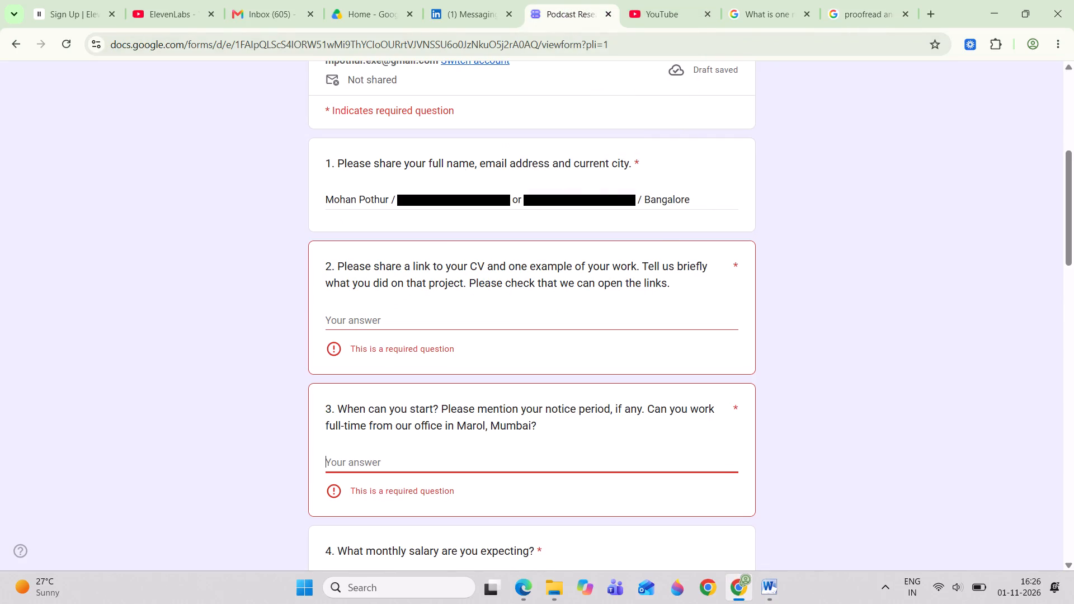
drag(644, 266, 463, 284)
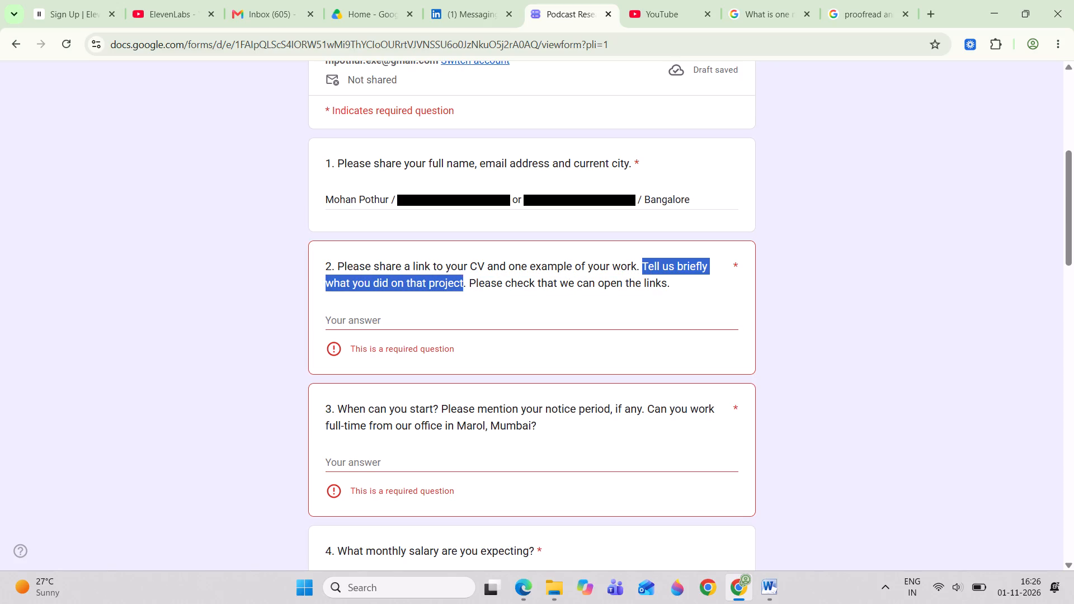
drag(463, 284, 465, 285)
key(ctrl+c)
Return to the AI Mode conversation, add "I am being asked" to the prompt and paste the copied form sentence after it.
click(774, 587)
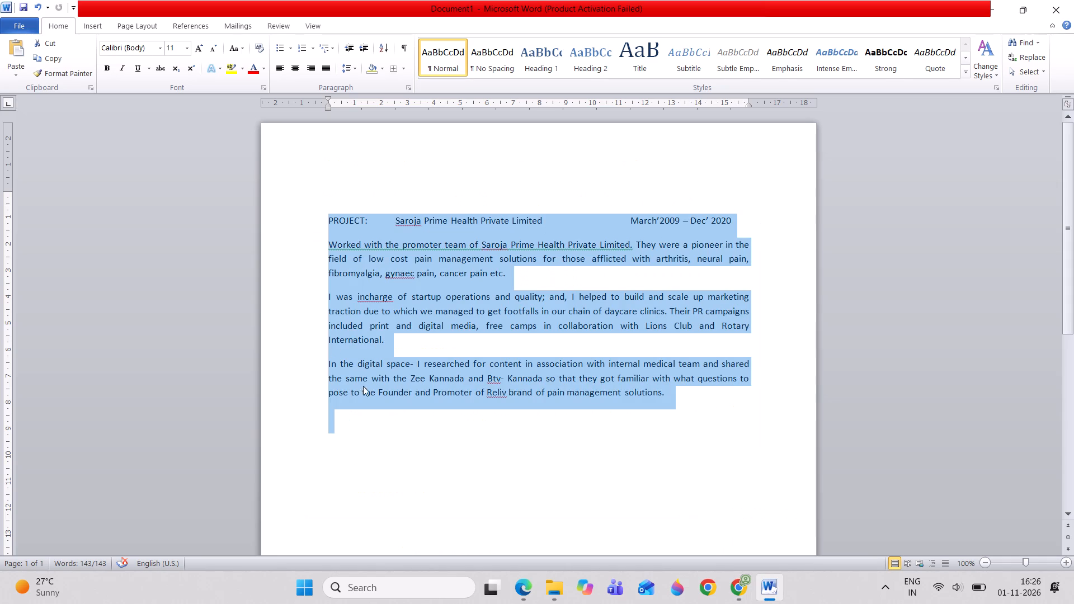
click(739, 590)
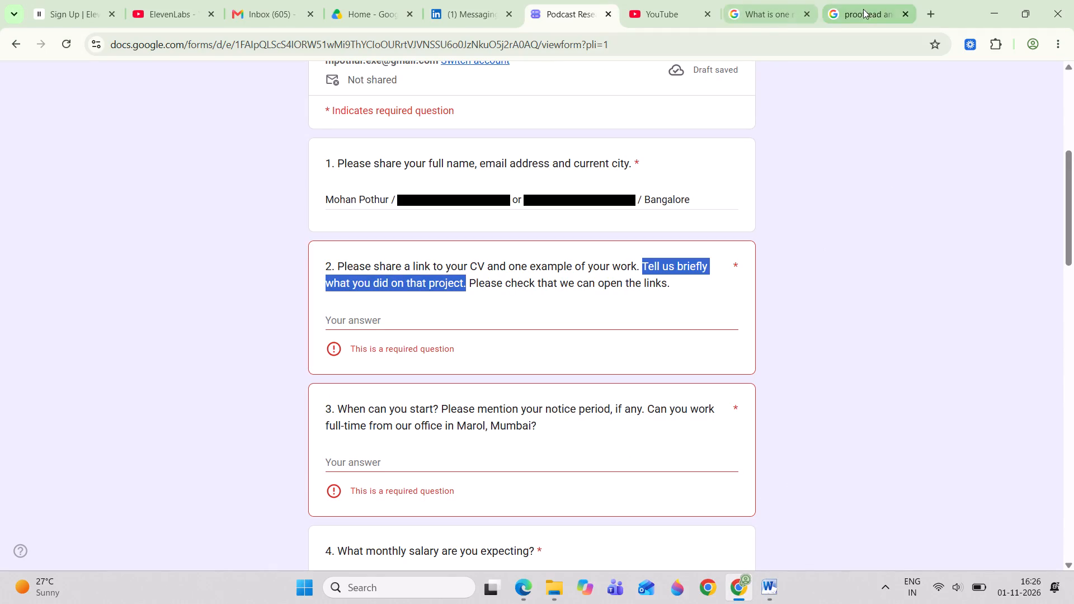
click(866, 10)
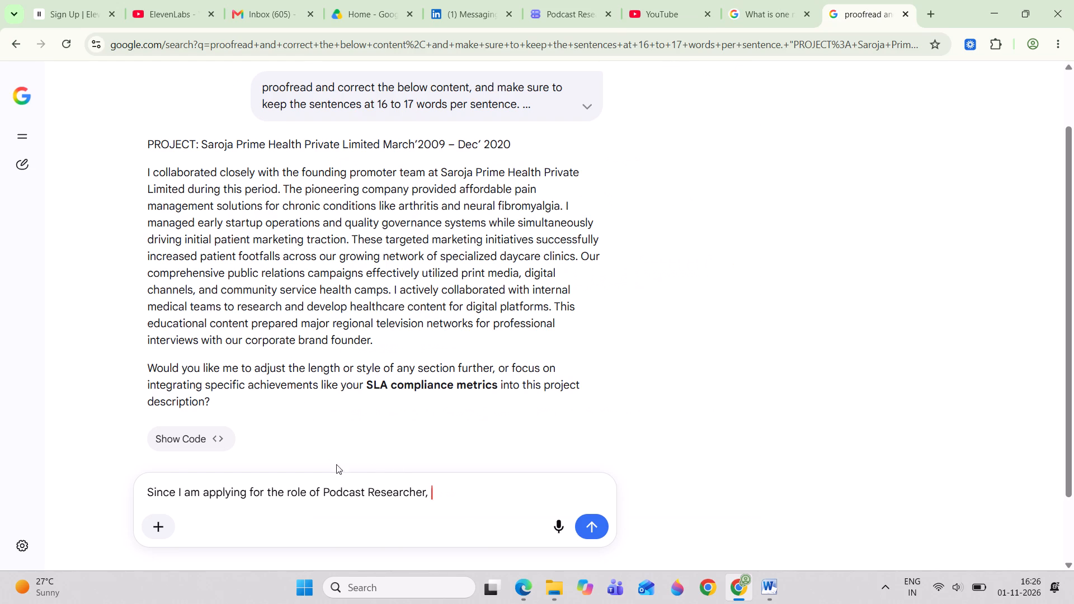
click(463, 497)
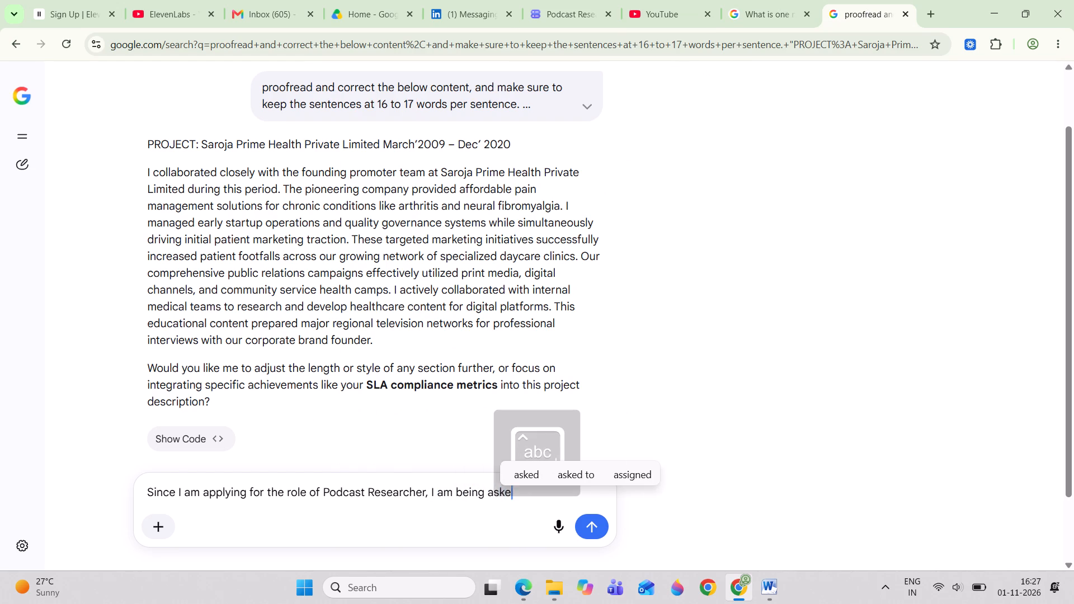
key(ctrl+v)
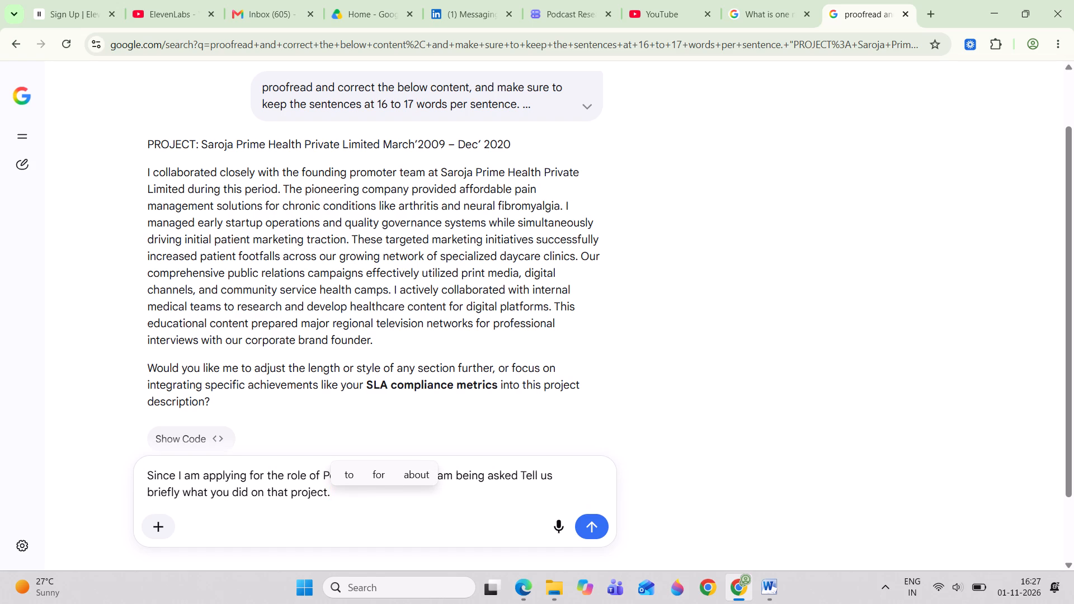
key(Escape)
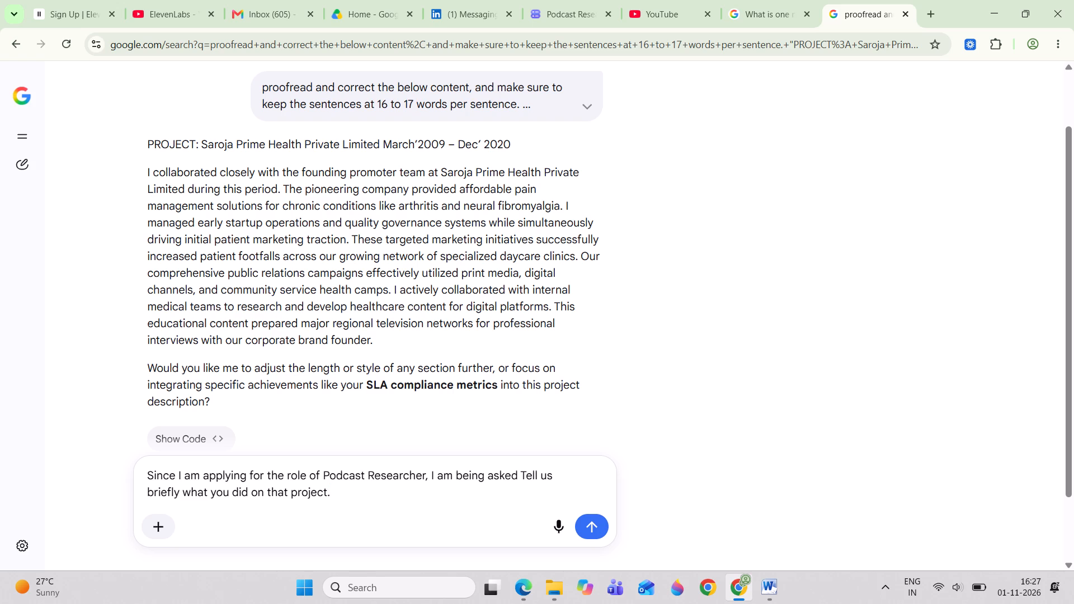
Replace "Tell us briefly" in the prompt with "as to".
click(183, 495)
key(BackSpace)
key(BackSpace)
key(BackSpace)
key(BackSpace)
key(BackSpace)
key(BackSpace)
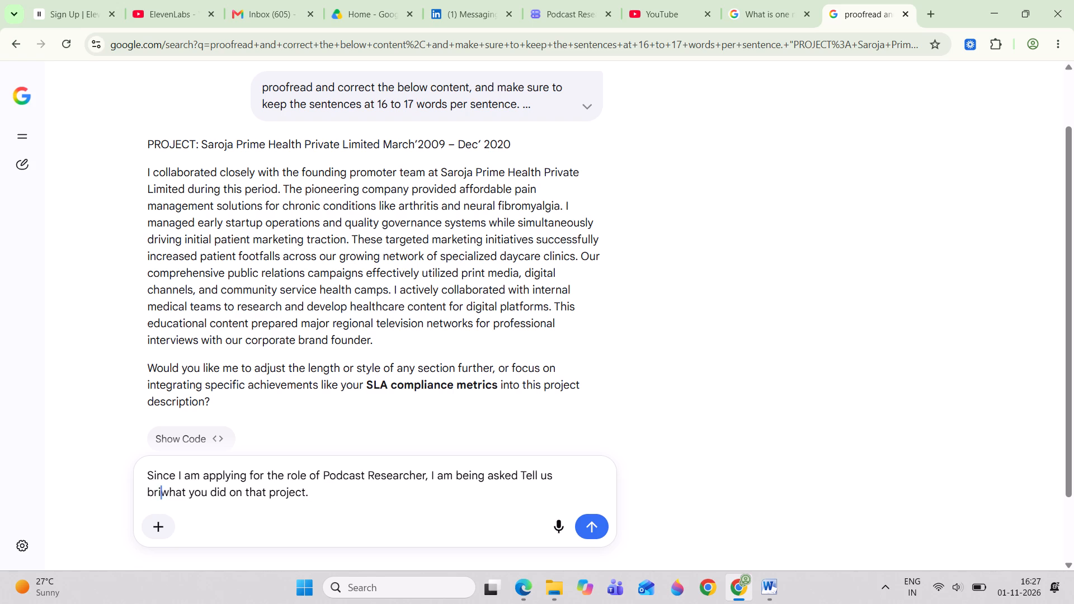
key(BackSpace)
key(BackSpace)
key(BackSpace)
key(BackSpace)
key(BackSpace)
key(BackSpace)
key(BackSpace)
key(BackSpace)
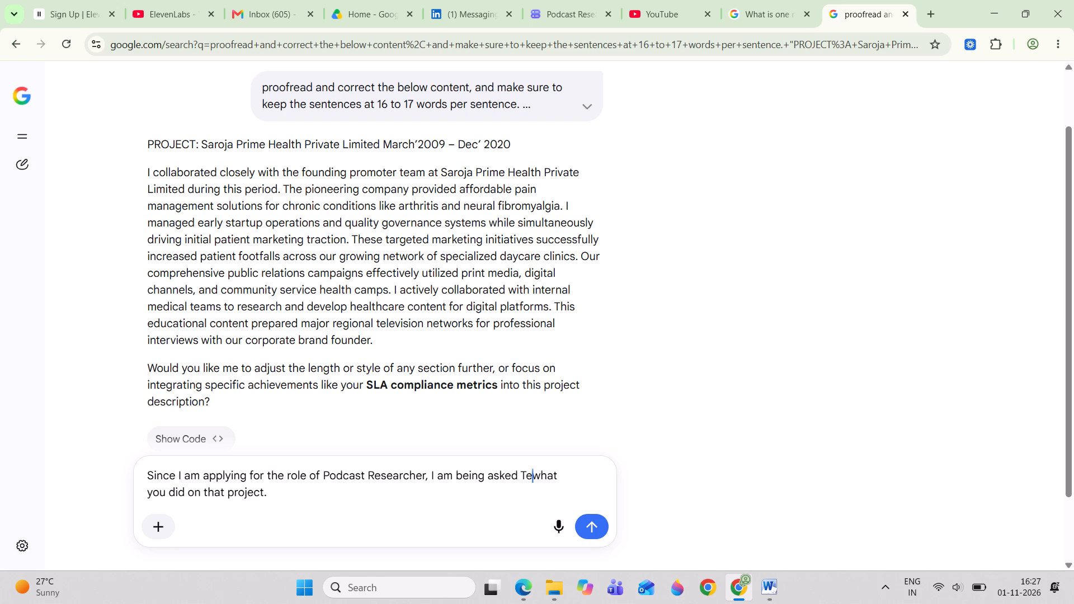
key(BackSpace)
key(BackSpace)
key(BackSpace)
key(space)
text(as)
key(space)
text(to)
key(space)
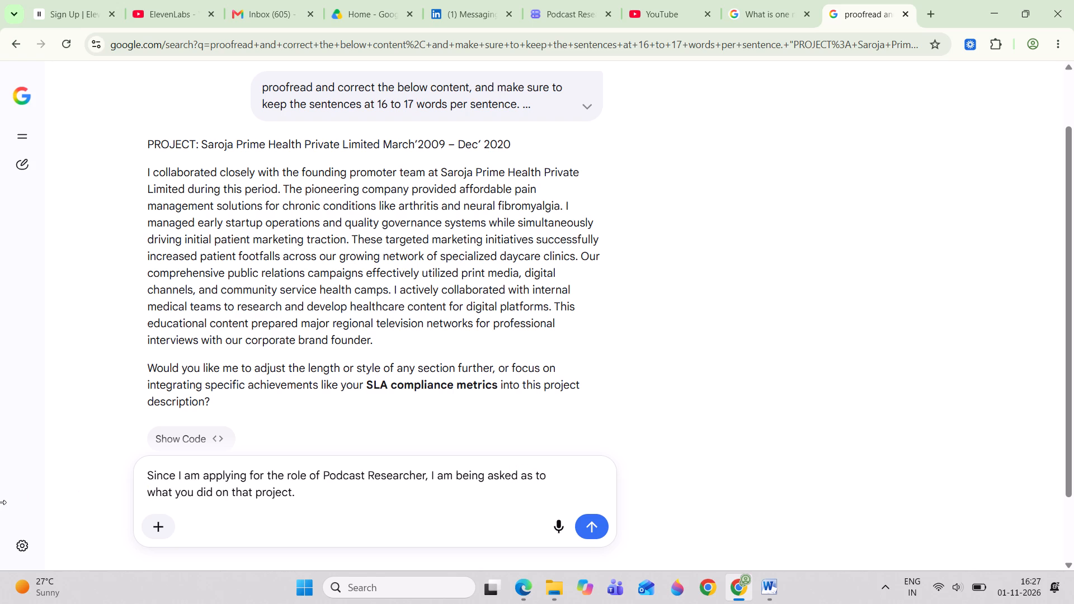
Replace "you" with "I" in the prompt so that it reads "what I did".
click(195, 497)
key(BackSpace)
key(BackSpace)
key(BackSpace)
key(BackSpace)
key(BackSpace)
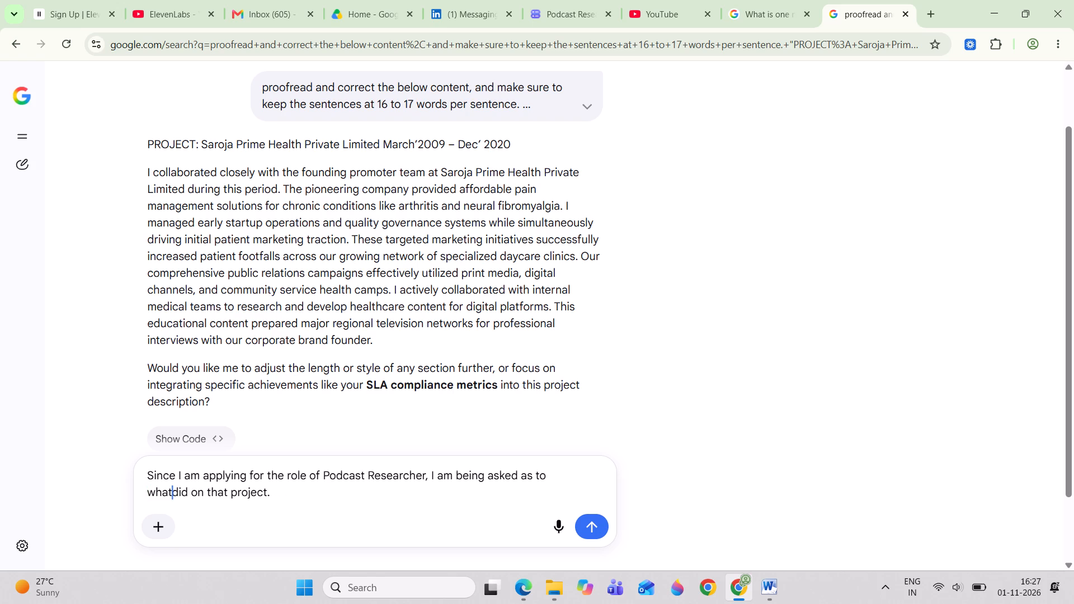
key(space)
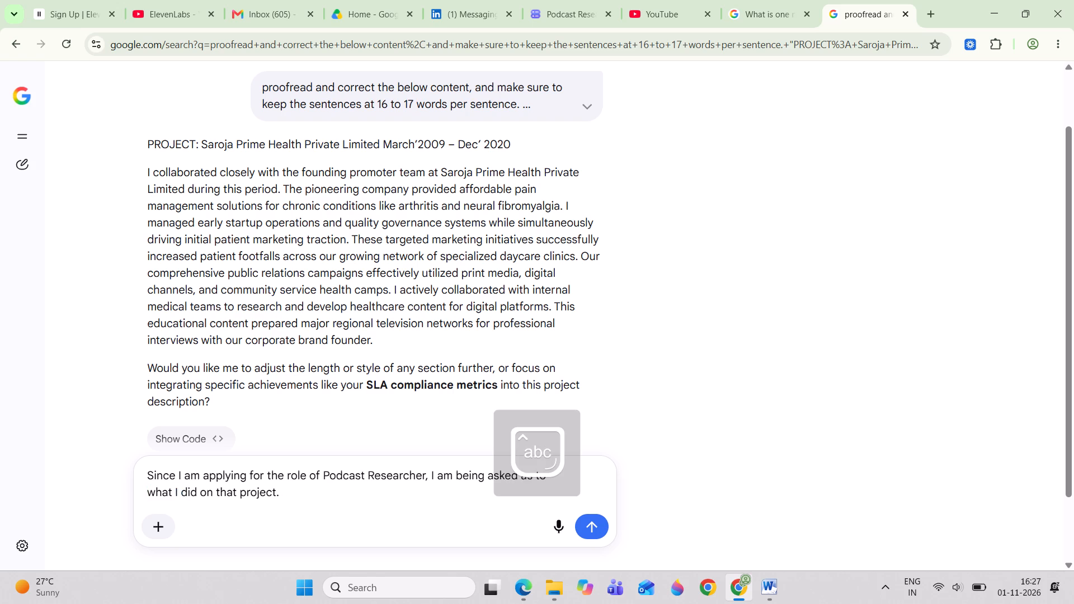
Change "that project" to "the project" at the end of the prompt.
key(Right)
key(Right)
key(Right)
key(Right)
key(Right)
key(Right)
key(Right)
key(Right)
key(Right)
key(Right)
key(Right)
key(Right)
key(Right)
key(Right)
key(Right)
key(Right)
key(Right)
key(Right)
key(Right)
key(Right)
key(space)
key(Left)
key(Left)
key(Left)
key(Left)
key(Left)
key(Left)
key(Left)
key(Left)
key(Left)
key(Left)
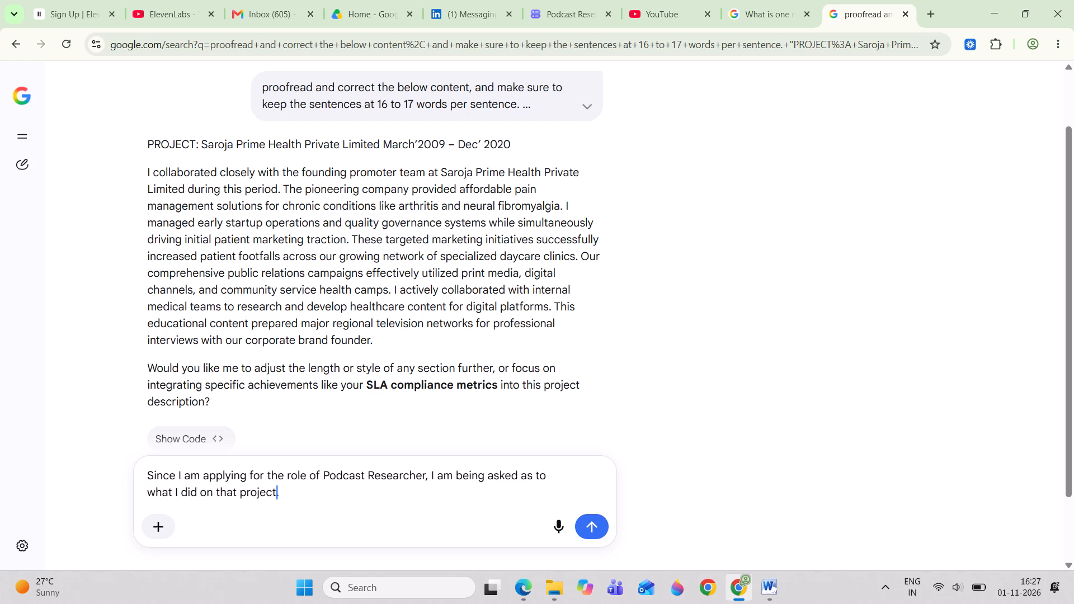
key(Left)
key(Right)
key(BackSpace)
key(BackSpace)
key(e)
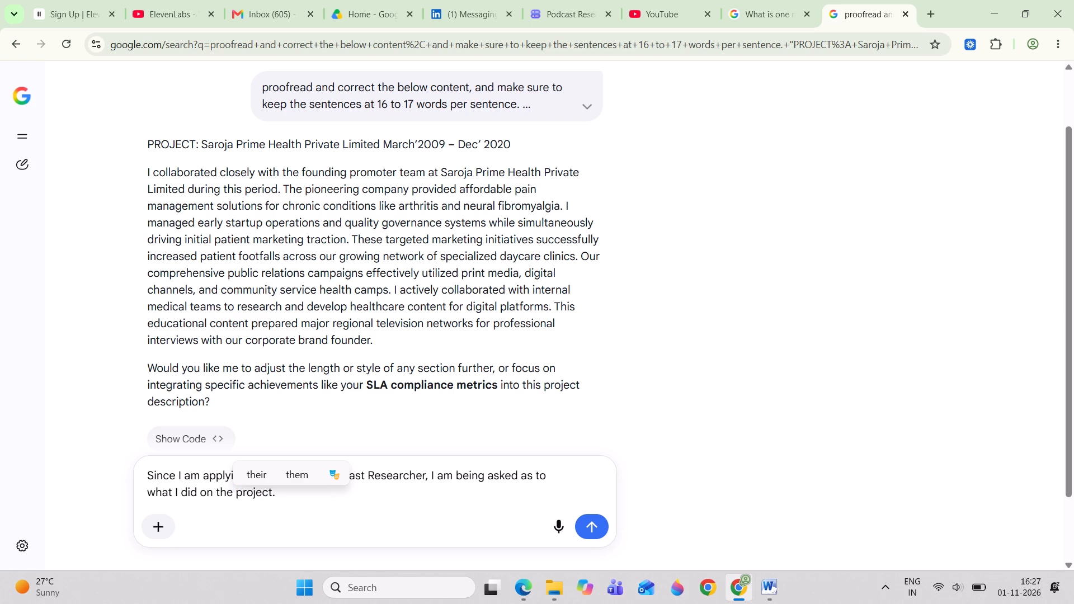
Replace the prompt's closing full stop with "- in other words my contribution." and submit the prompt.
key(Right)
key(Right)
key(Right)
key(Right)
key(Right)
key(Right)
key(Right)
key(Right)
key(Right)
key(Right)
key(Right)
key(Right)
key(Right)
key(Right)
key(Right)
key(Right)
key(Right)
key(Right)
key(Right)
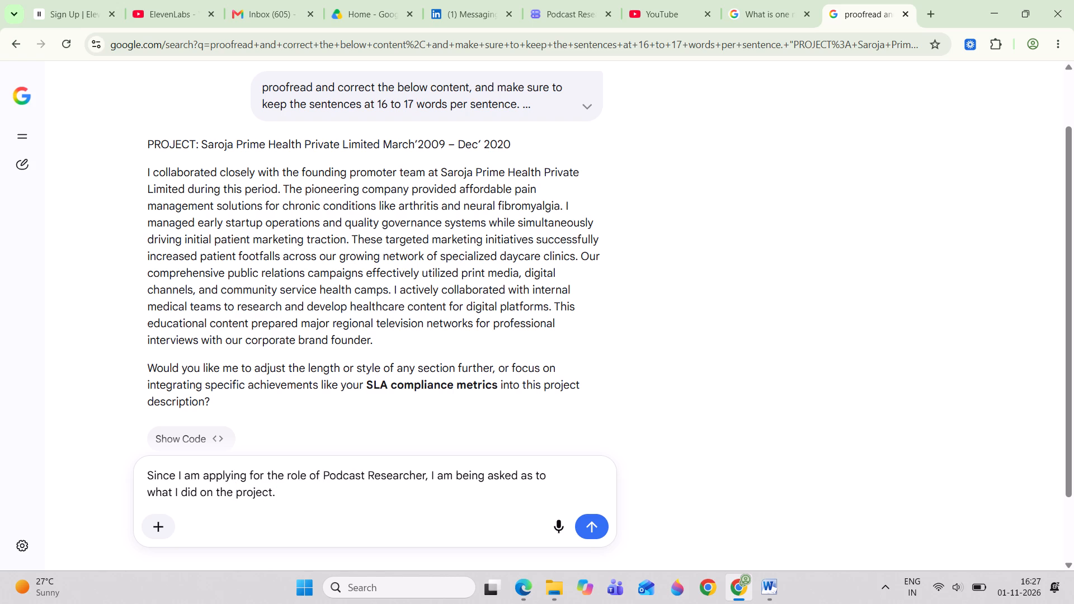
key(BackSpace)
key(BackSpace)
text(- in other words my contribution.)
key(space)
key(Return)
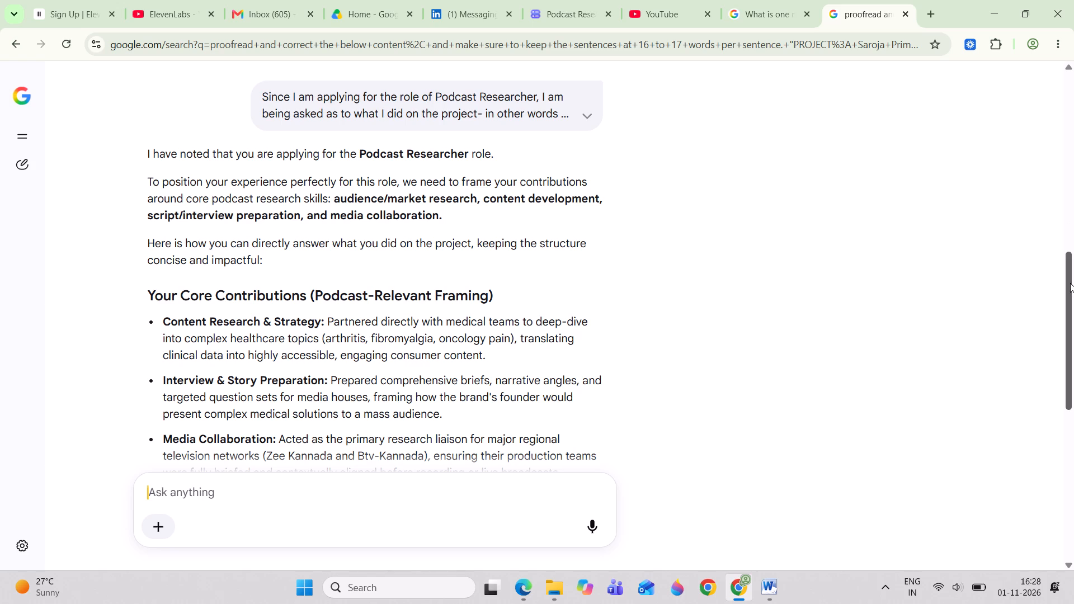
Read through the AI reply, covering the podcast-relevant core contributions and the updated project description.
drag(1070, 283, 1073, 362)
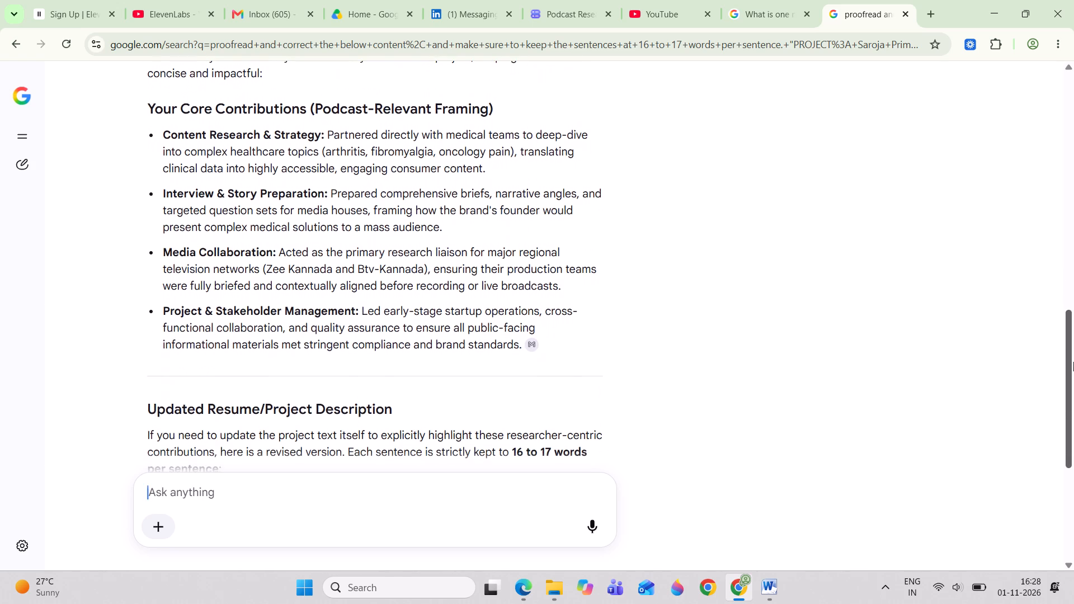
drag(1073, 362, 1073, 440)
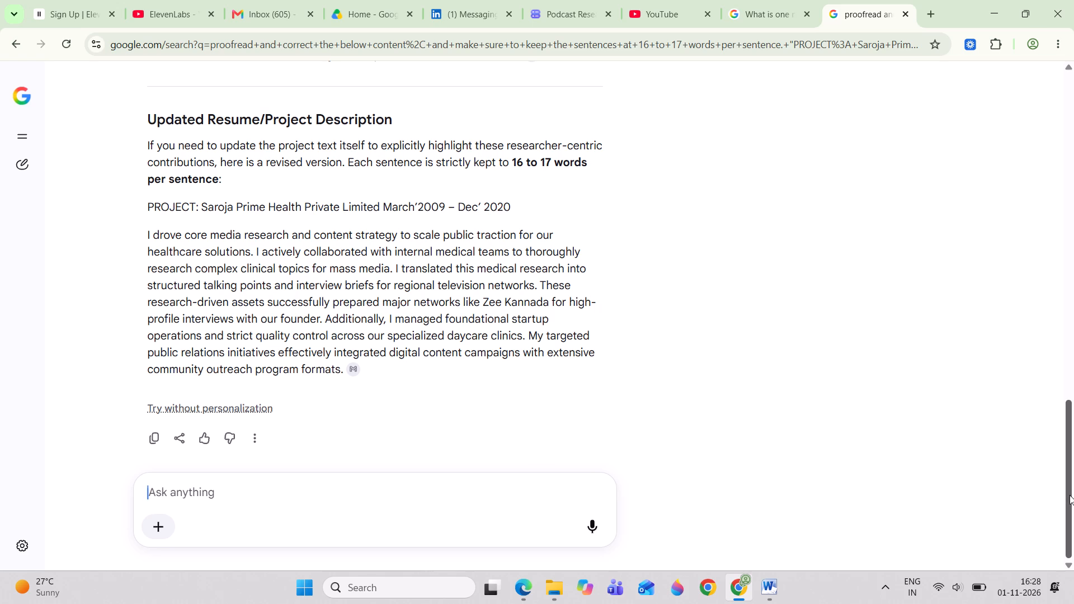
drag(1070, 495, 1020, 380)
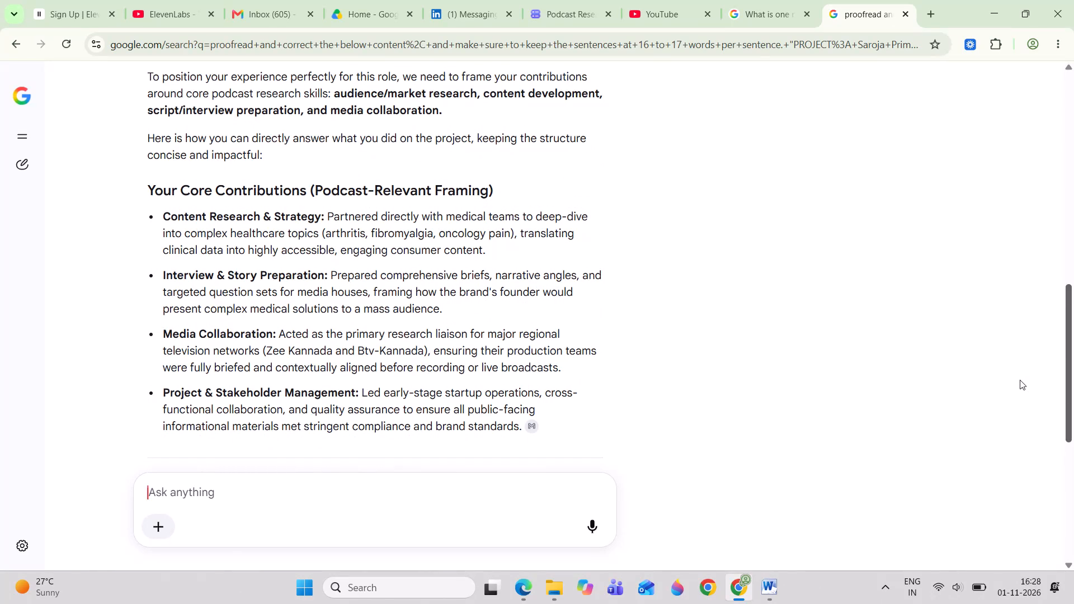
drag(1020, 380, 1020, 381)
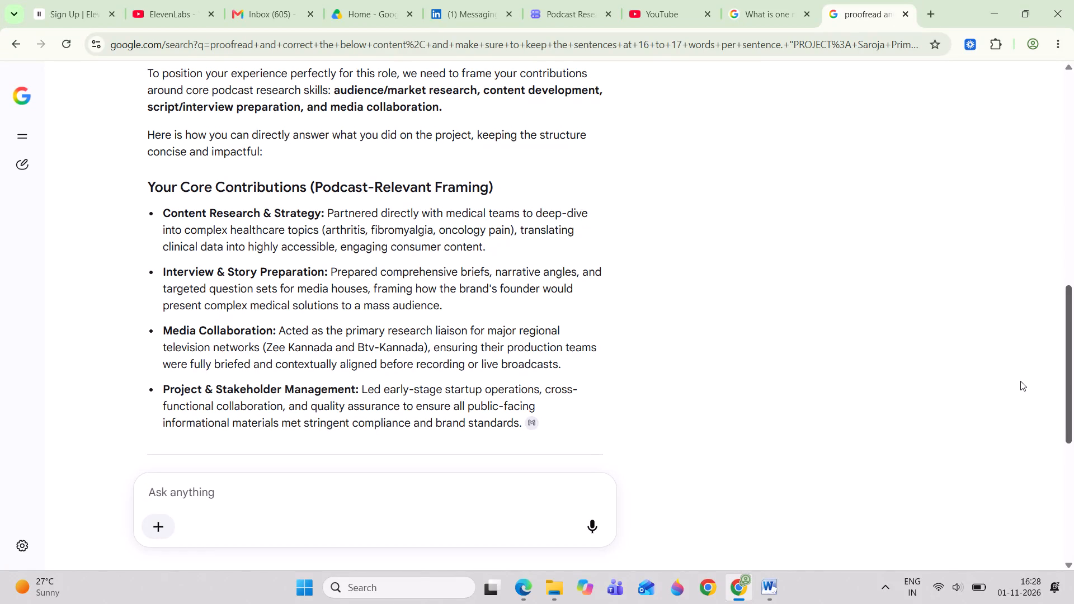
drag(1020, 381, 1021, 381)
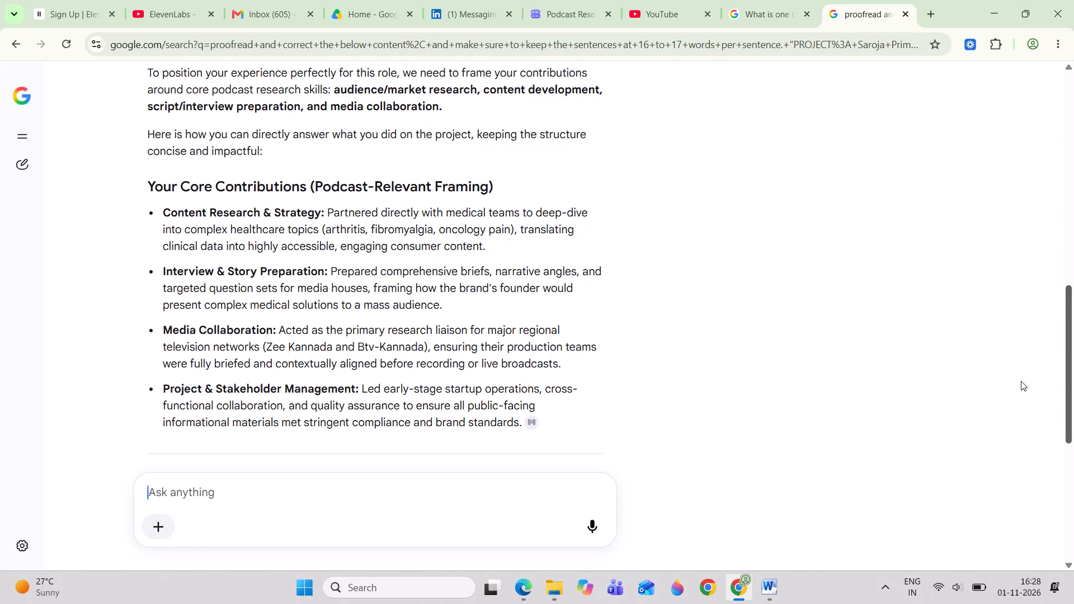
drag(1021, 381, 1021, 381)
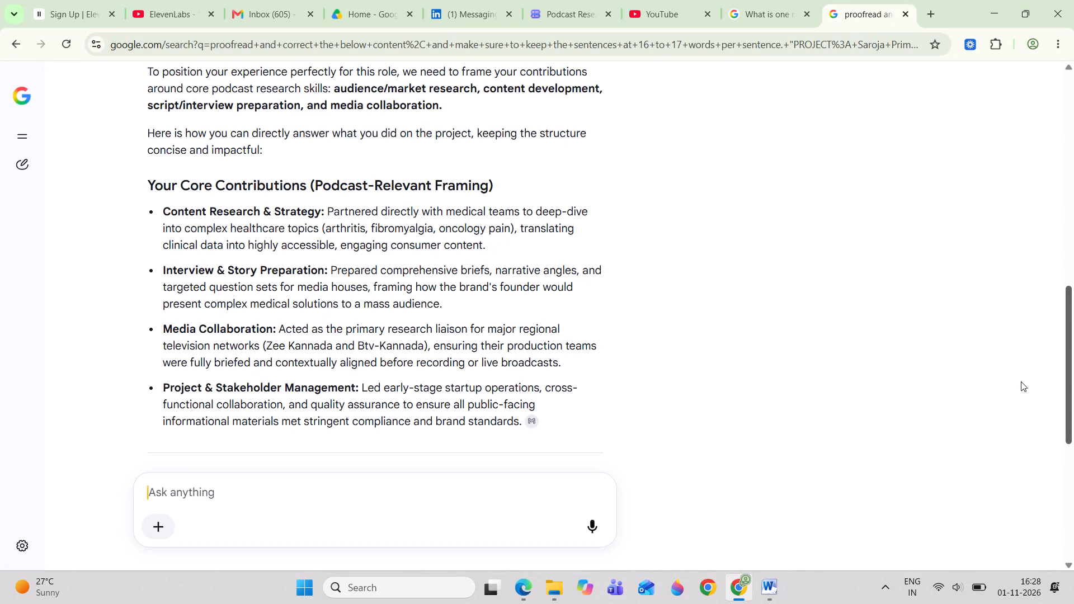
drag(1021, 381, 1021, 381)
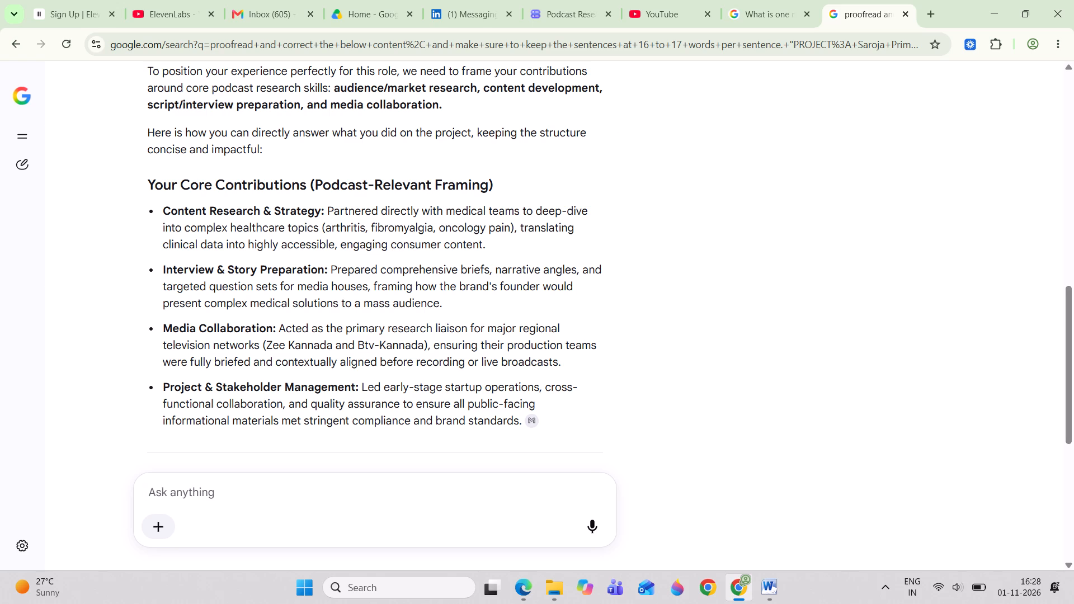
click(280, 296)
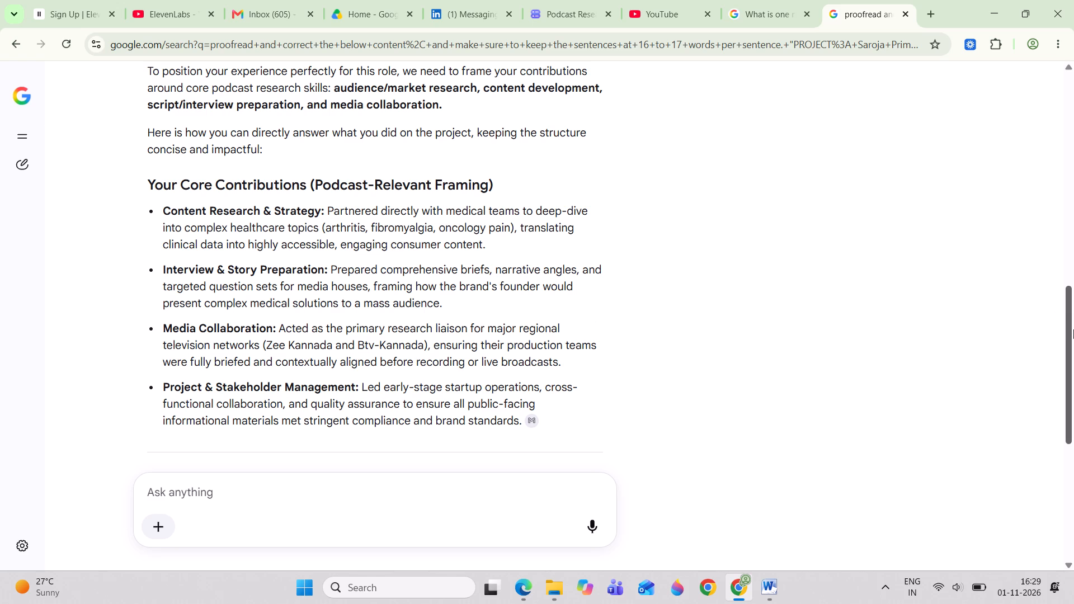
drag(1069, 324, 1073, 463)
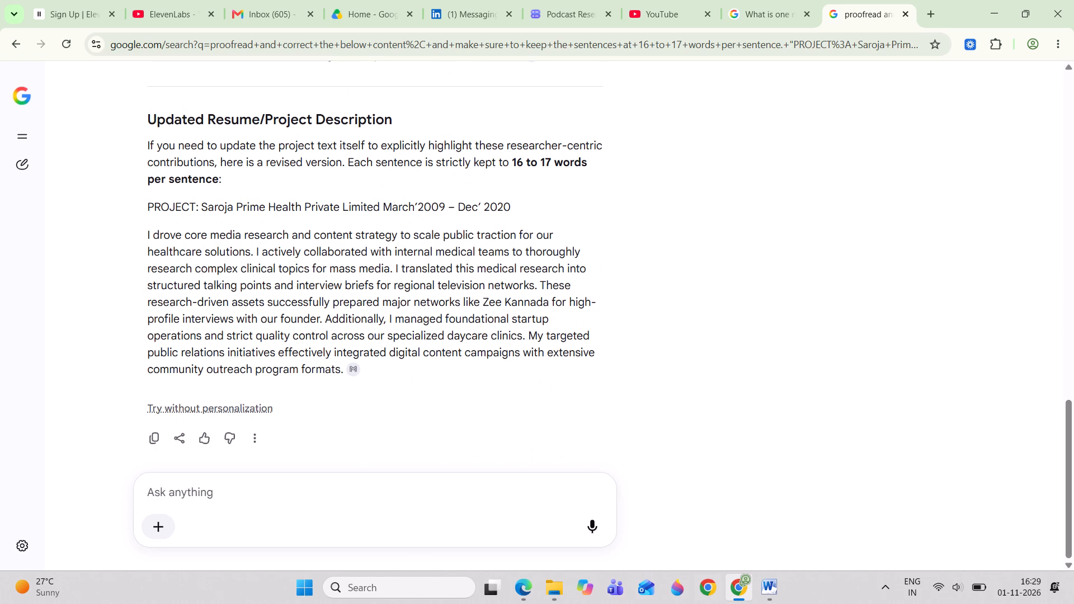
Replace the Word document's entire text with the PROJECT heading and revised Saroja Prime Health description copied from the AI reply.
drag(148, 209, 381, 372)
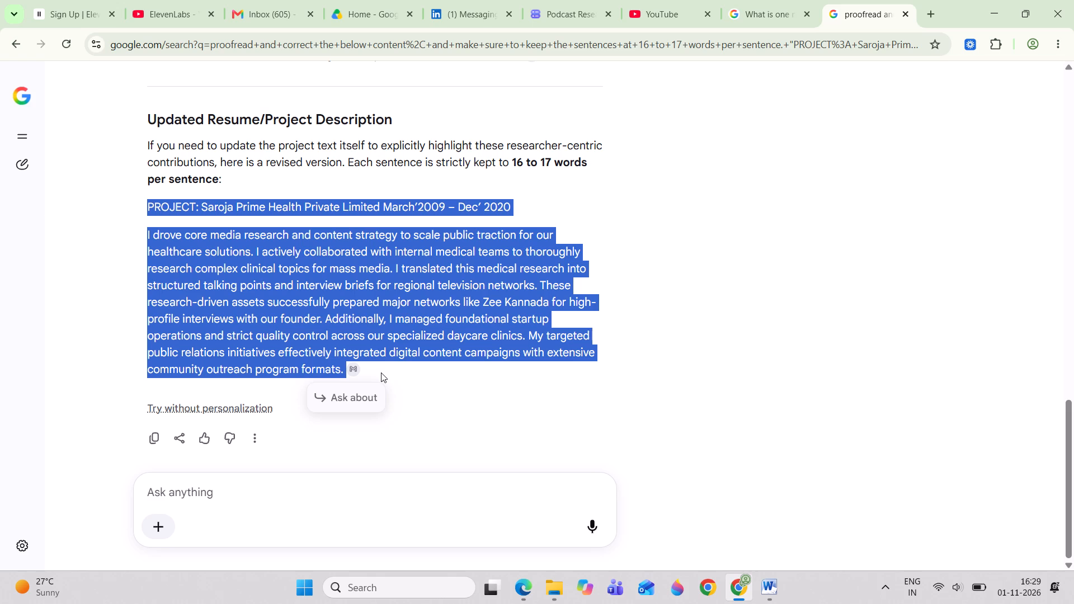
key(ctrl+c)
click(771, 593)
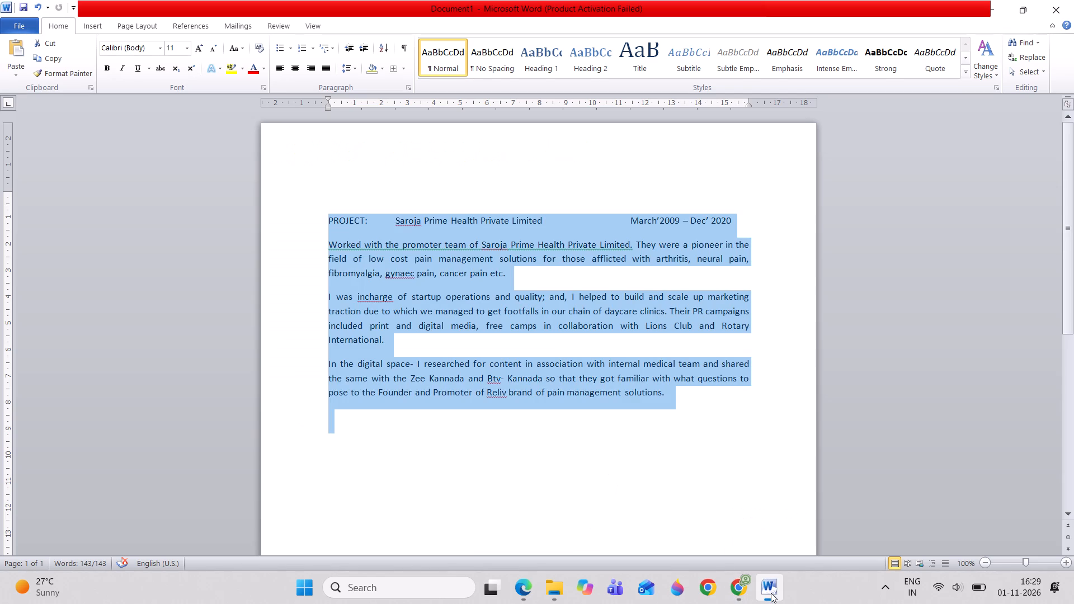
key(Delete)
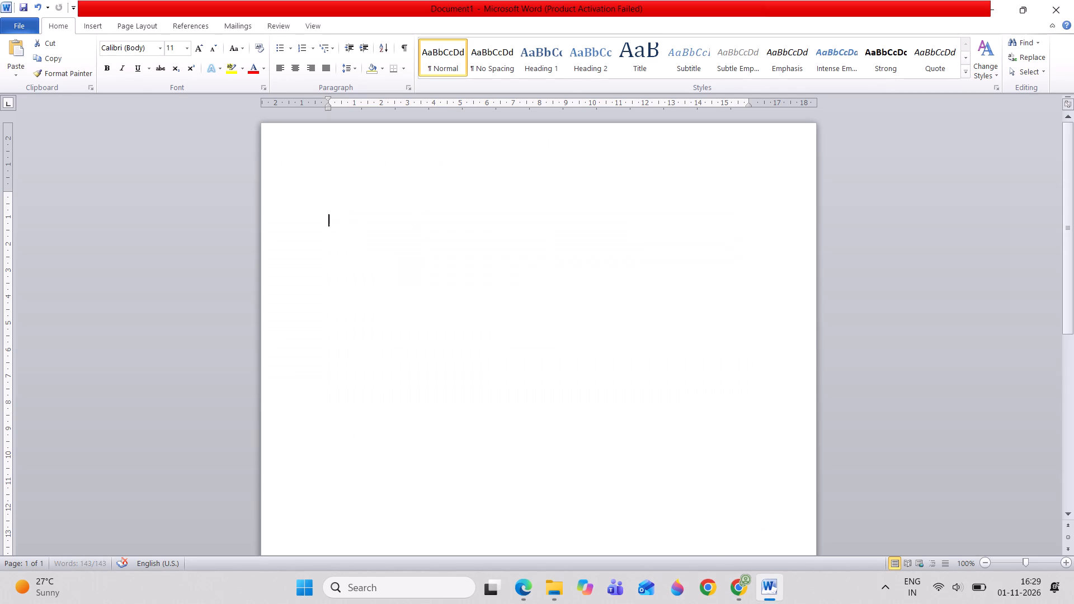
key(ctrl+v)
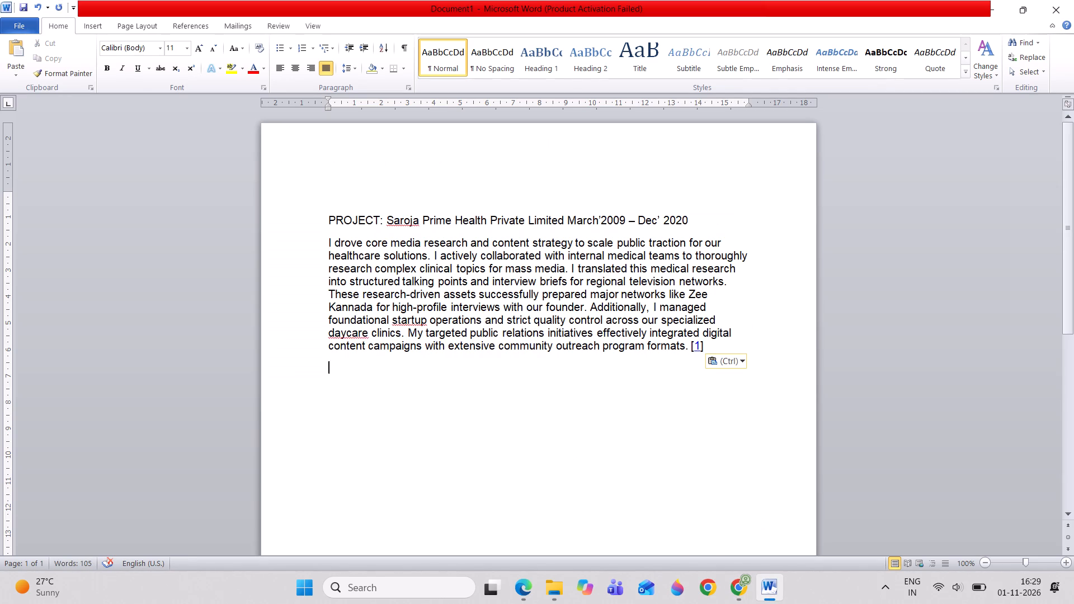
Justify all of the pasted project text.
key(ctrl+a)
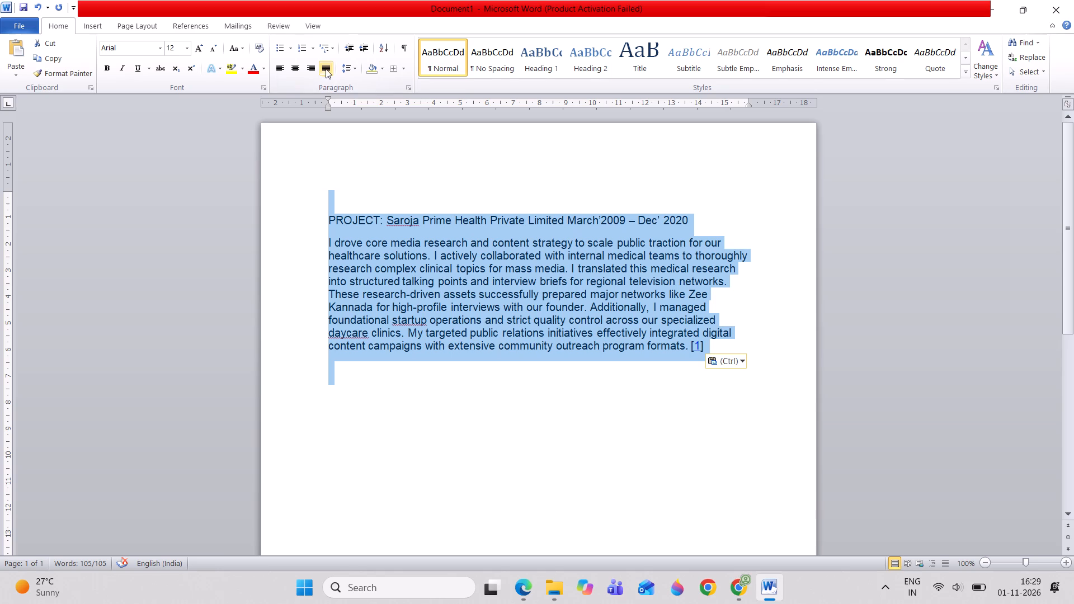
click(326, 69)
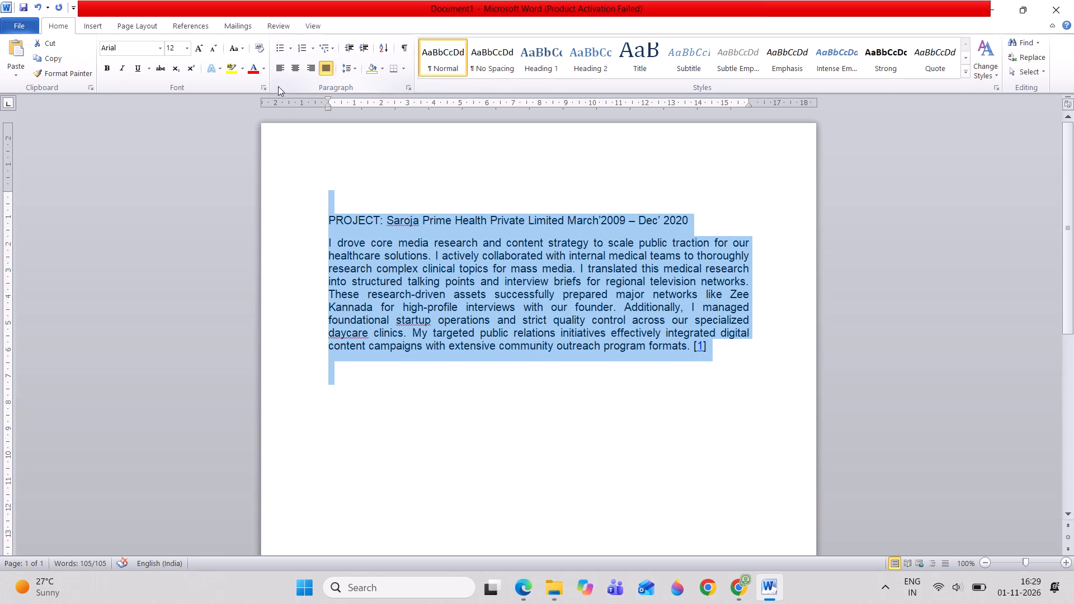
click(411, 206)
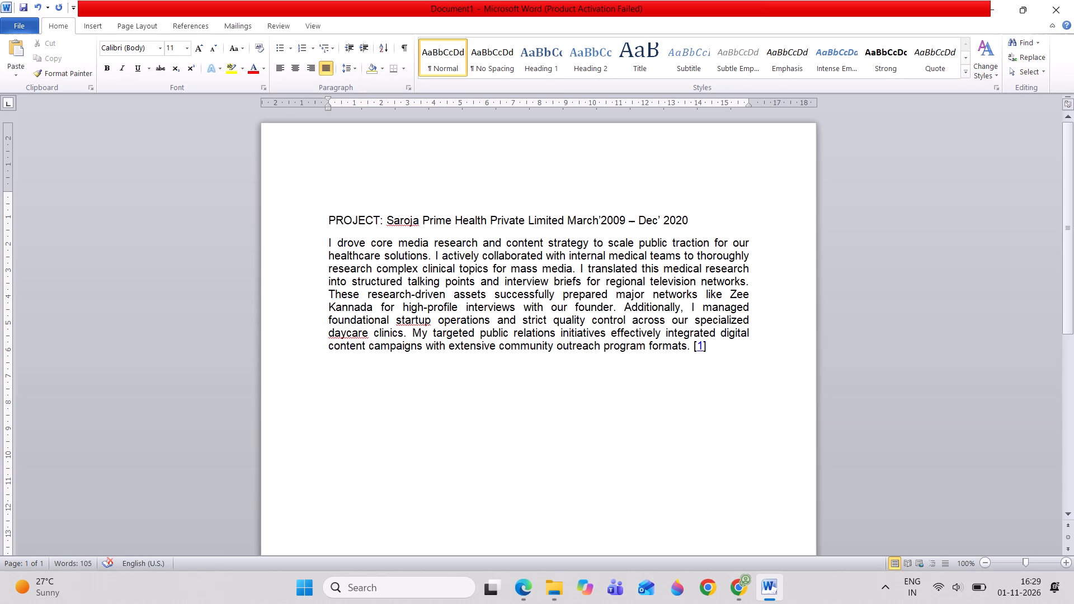
key(Escape)
Delete the linked citation mark "[1]" after "community outreach program formats.".
click(720, 344)
key(BackSpace)
key(BackSpace)
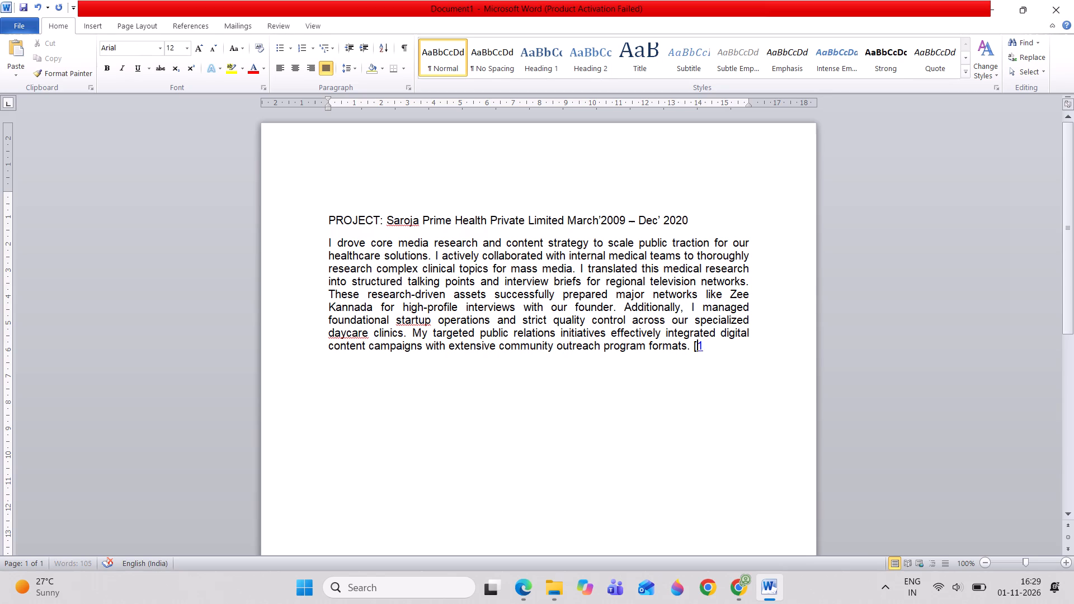
key(BackSpace)
key(Right)
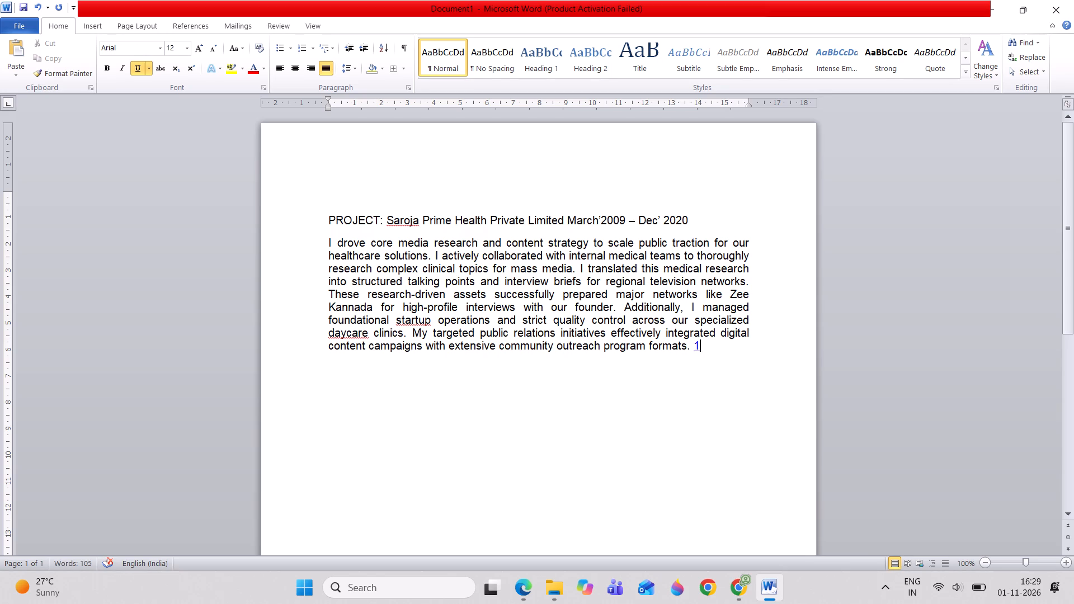
key(BackSpace)
Delete the word "core" from the opening sentence so that it reads "I drove media research".
click(393, 243)
key(BackSpace)
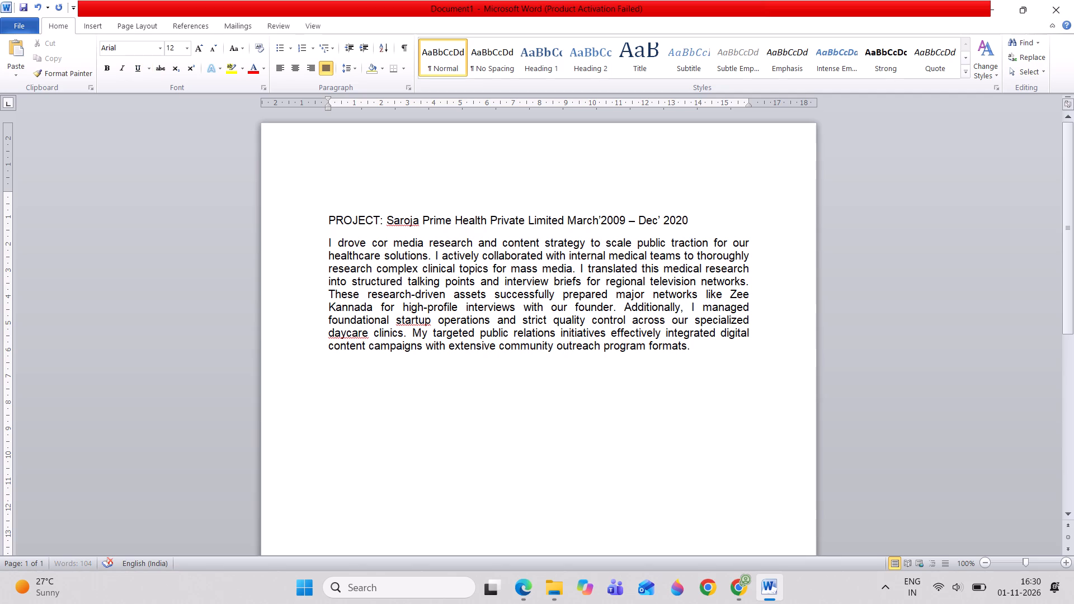
key(BackSpace)
key(BackSpace)
key(BackSpace)
key(BackSpace)
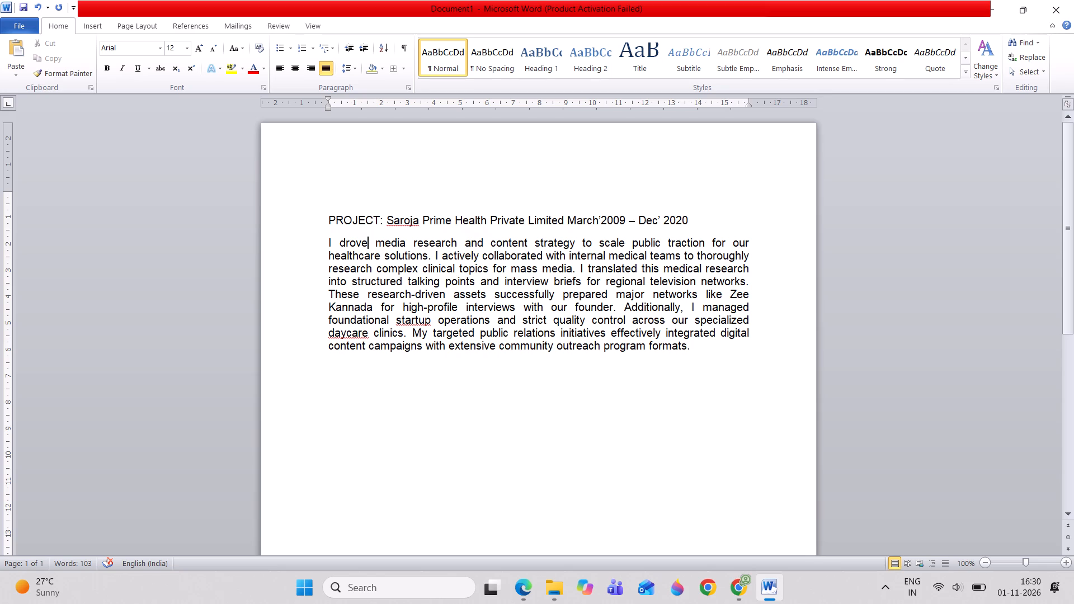
Replace the hyphen in "research-driven assets" with a space.
click(416, 301)
key(Up)
key(BackSpace)
key(space)
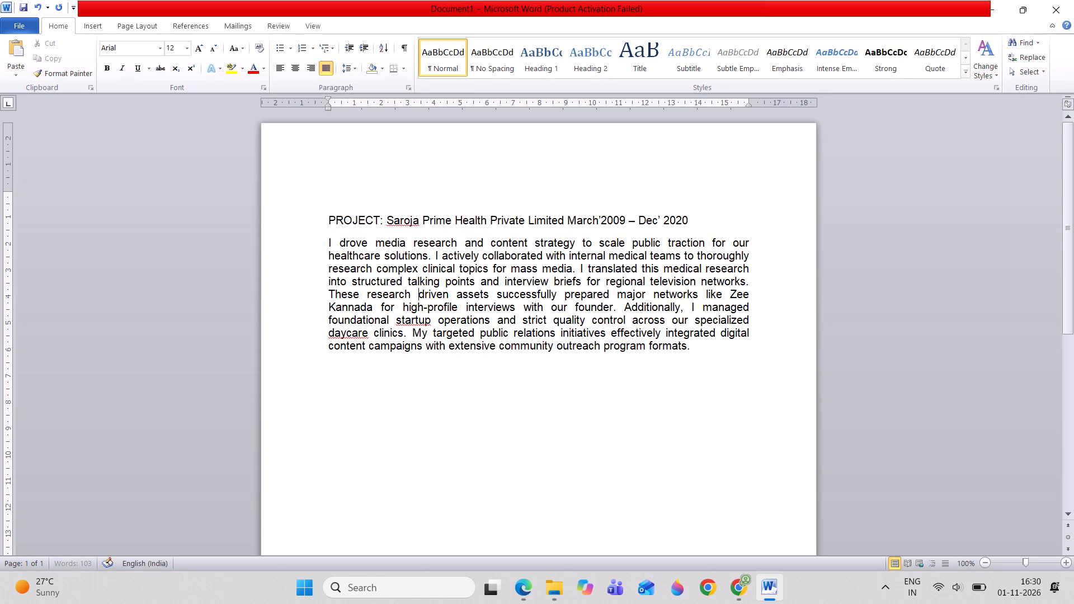
Copy the "Core Contributions (Podcast-Relevant Framing)" heading, without "Your", and its four bullets from the AI reply into Word, spaced below the project description.
click(719, 348)
key(Return)
key(Return)
click(741, 595)
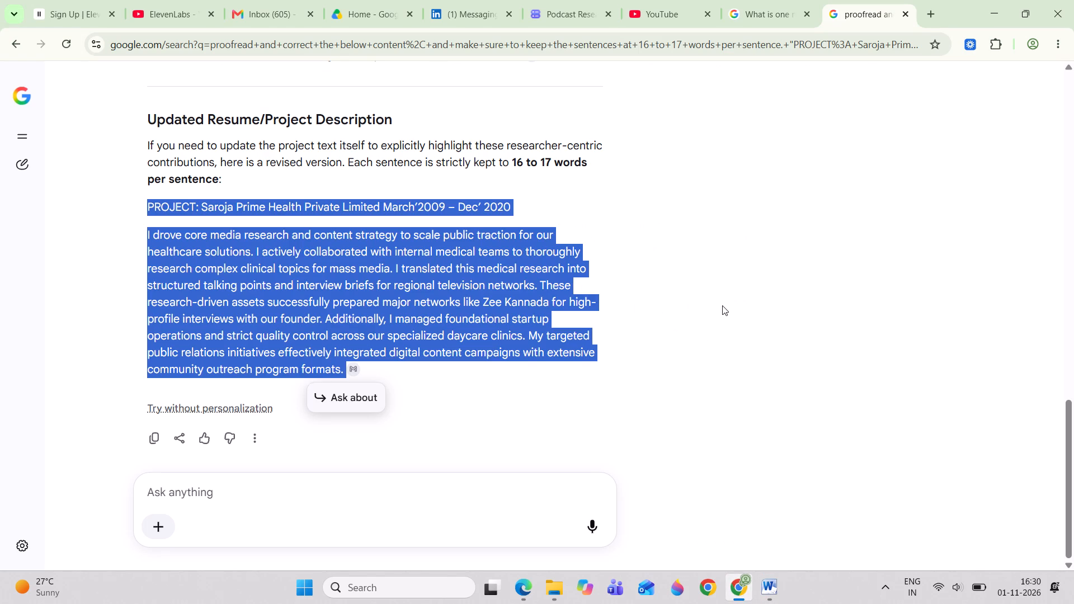
click(950, 287)
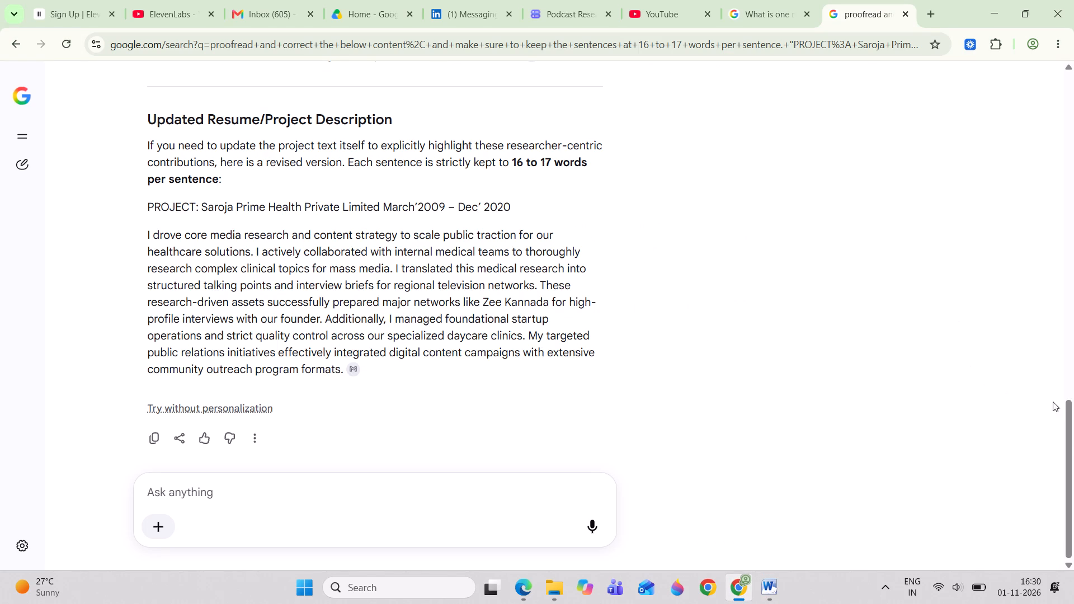
drag(1067, 441, 1045, 337)
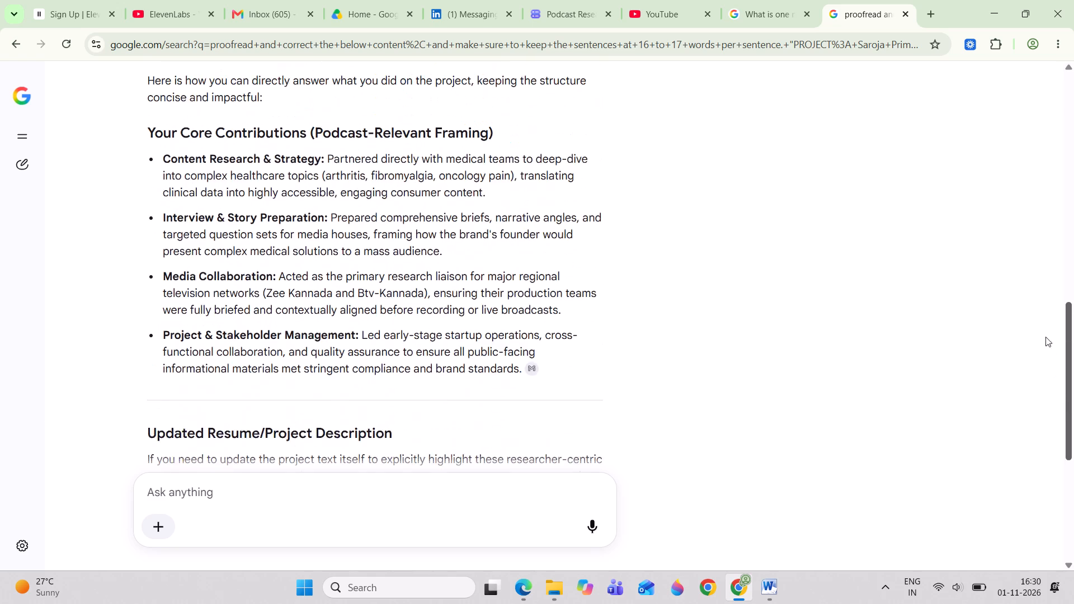
drag(1045, 337, 1056, 345)
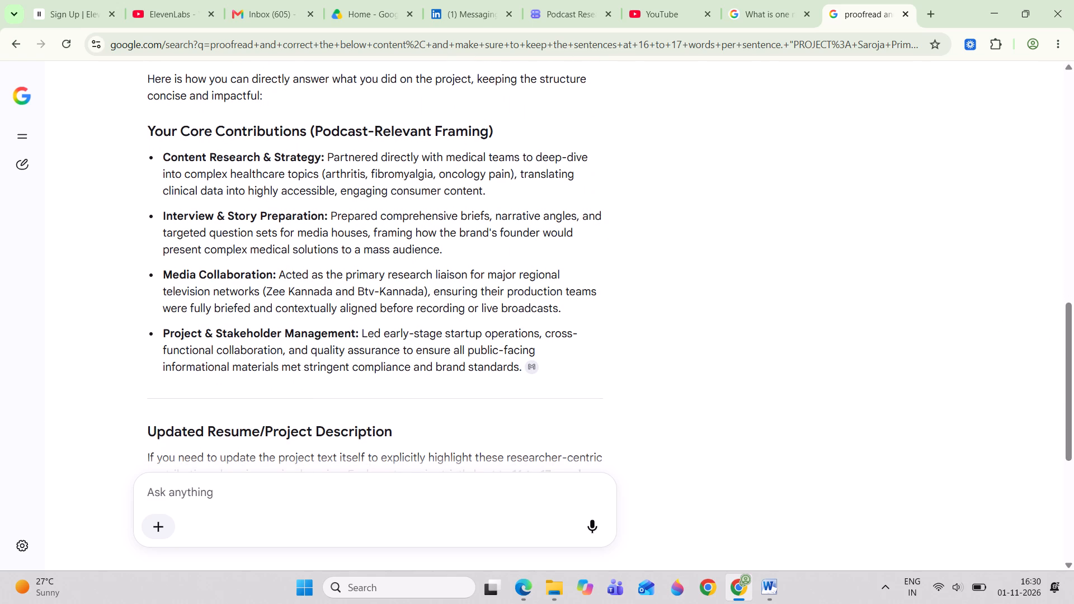
drag(182, 132, 535, 362)
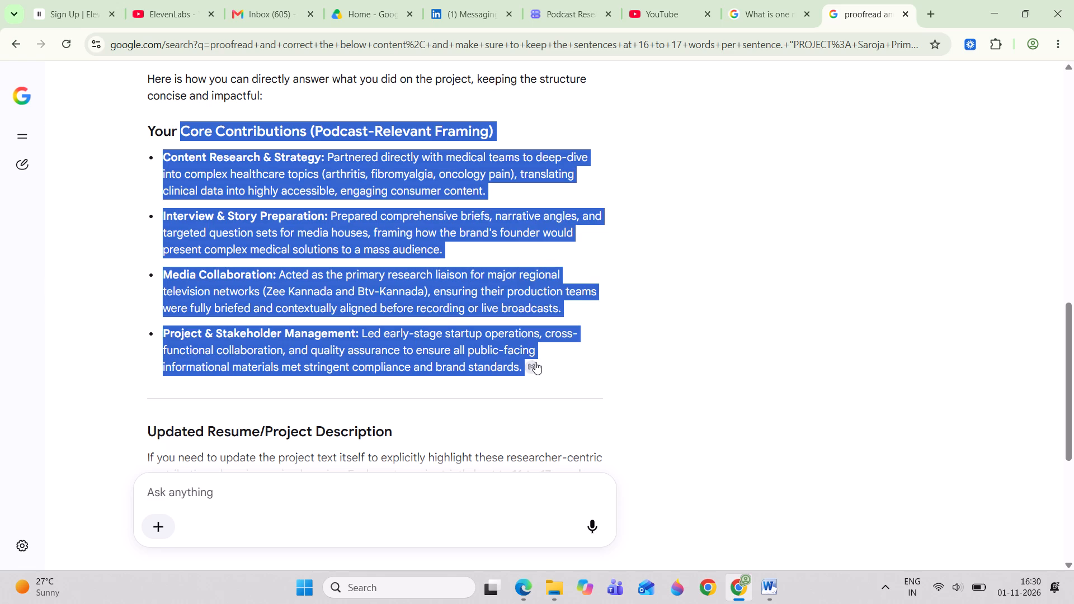
drag(535, 362, 572, 364)
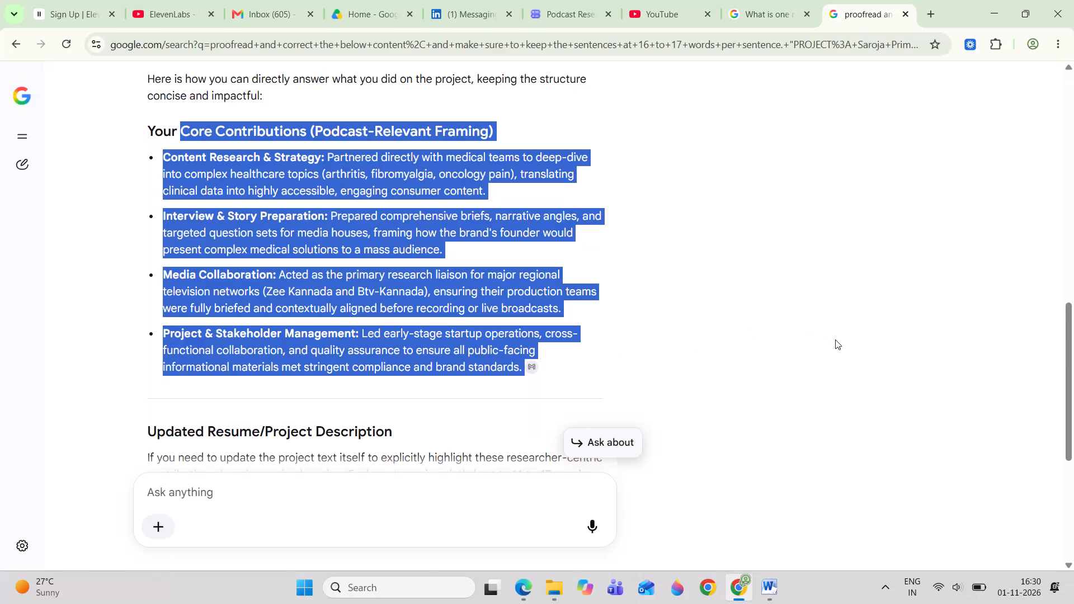
key(ctrl+c)
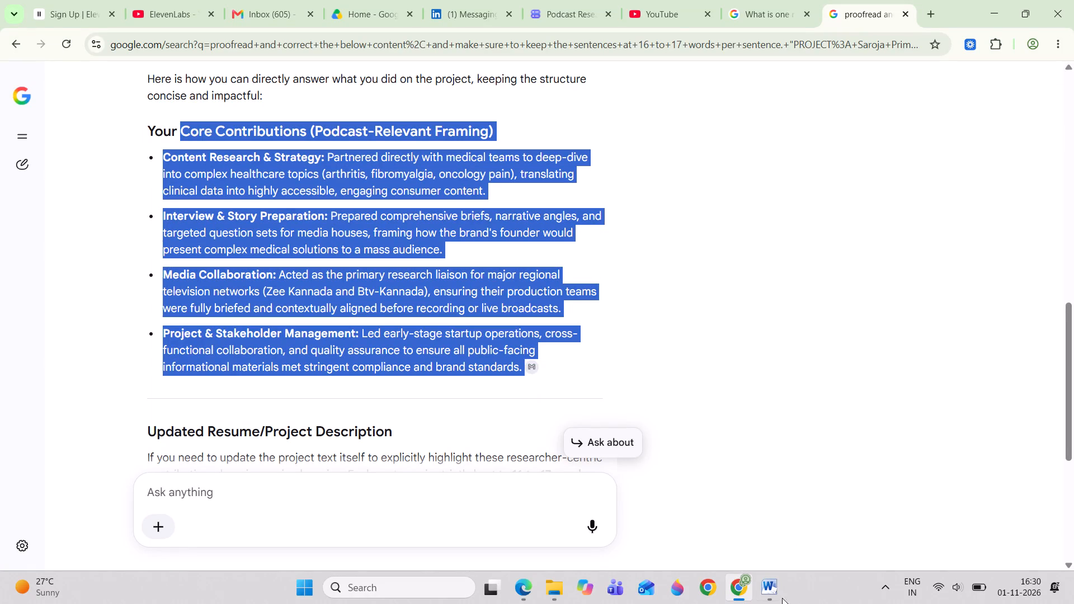
click(769, 591)
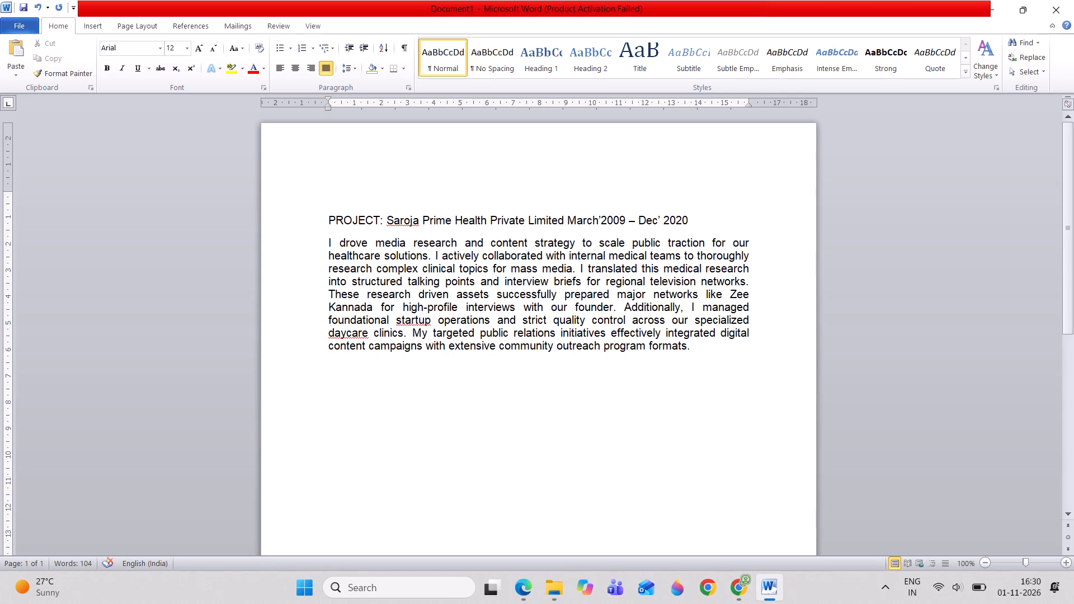
key(ctrl+v)
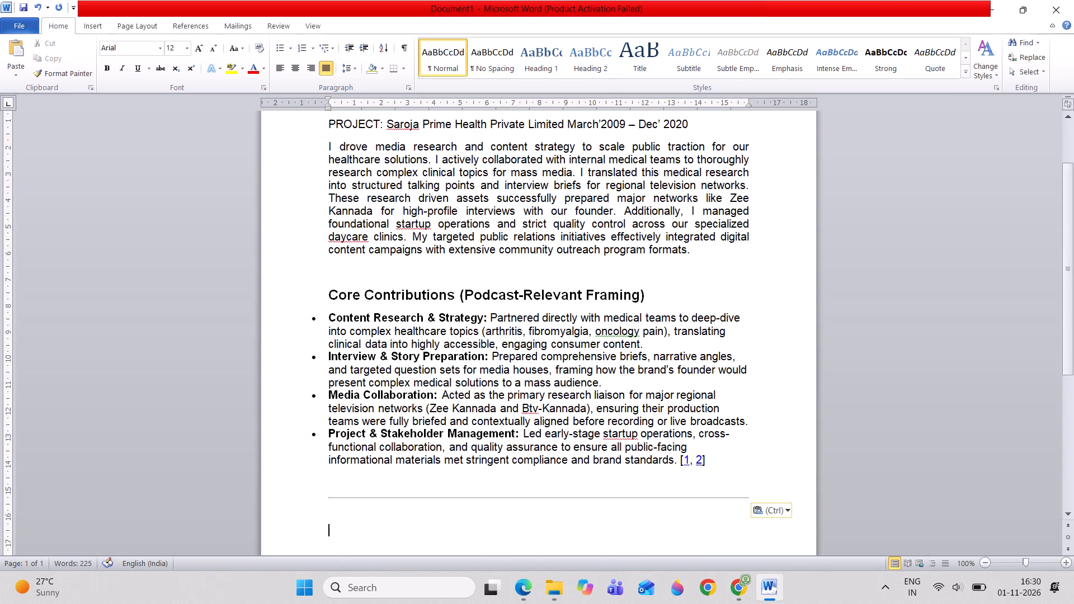
key(Escape)
Delete the linked citation marks "[1, 2]" at the end of the Project & Stakeholder Management bullet.
click(721, 461)
key(BackSpace)
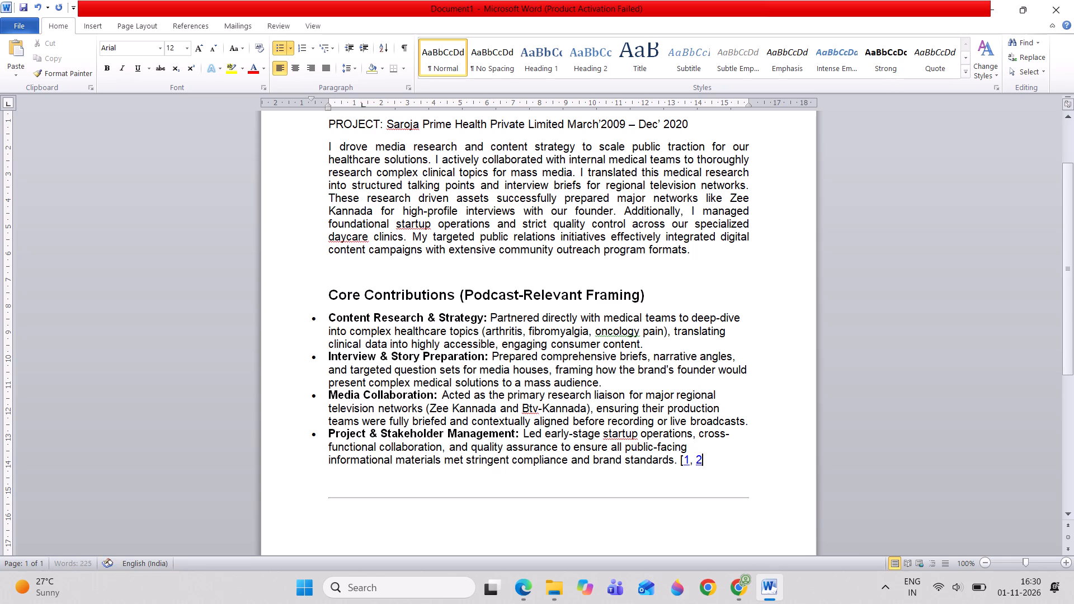
key(BackSpace)
key(BackSpace)
key(BackSpace)
key(BackSpace)
key(BackSpace)
key(Right)
key(Right)
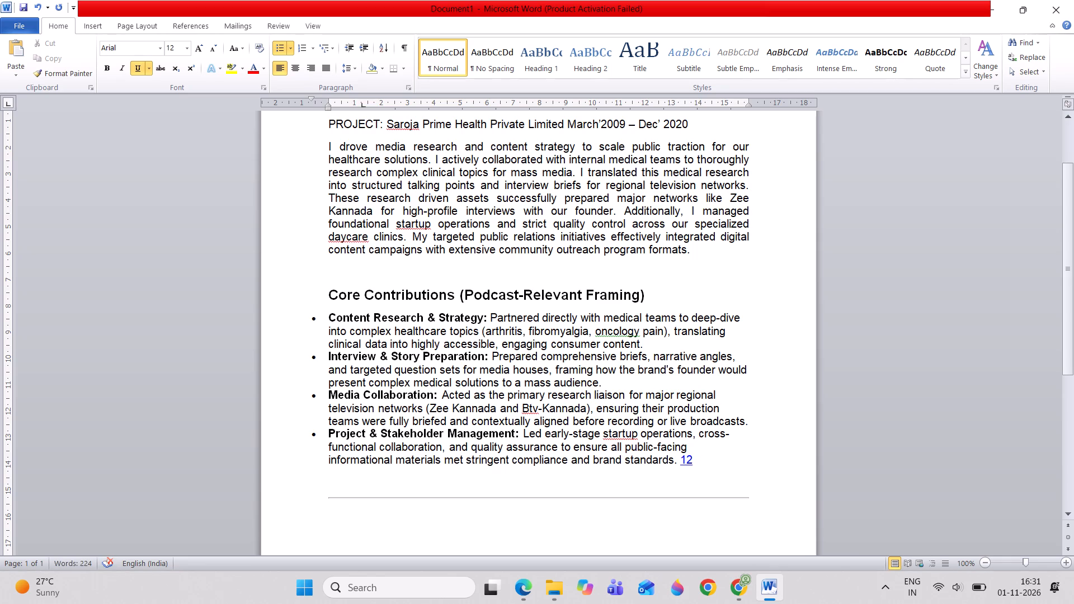
key(BackSpace)
key(BackSpace)
Justify the Core Contributions heading and its four bullets.
drag(329, 294, 455, 337)
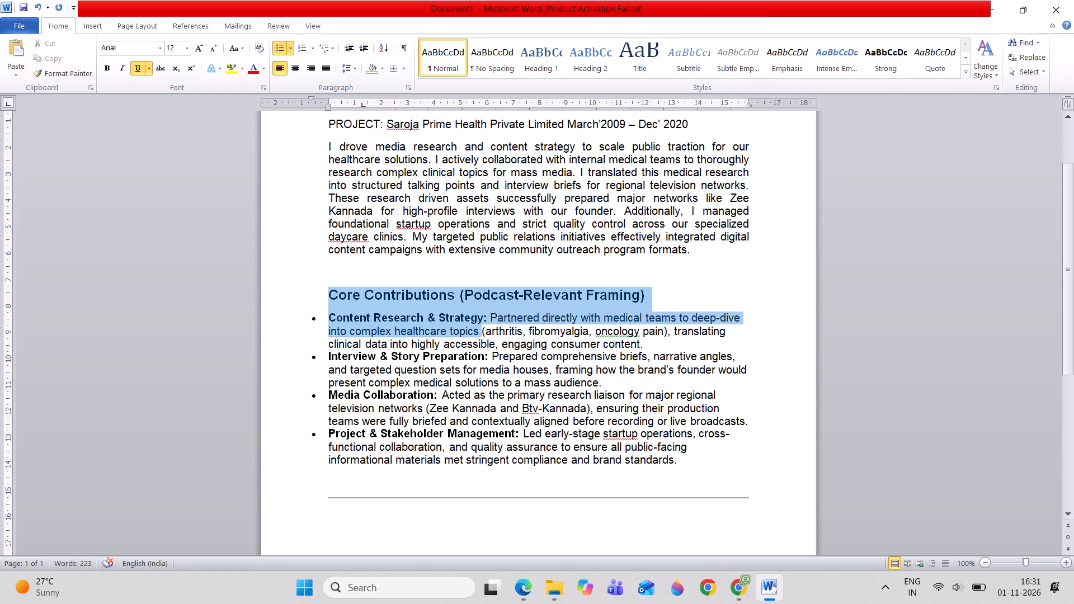
drag(455, 337, 708, 482)
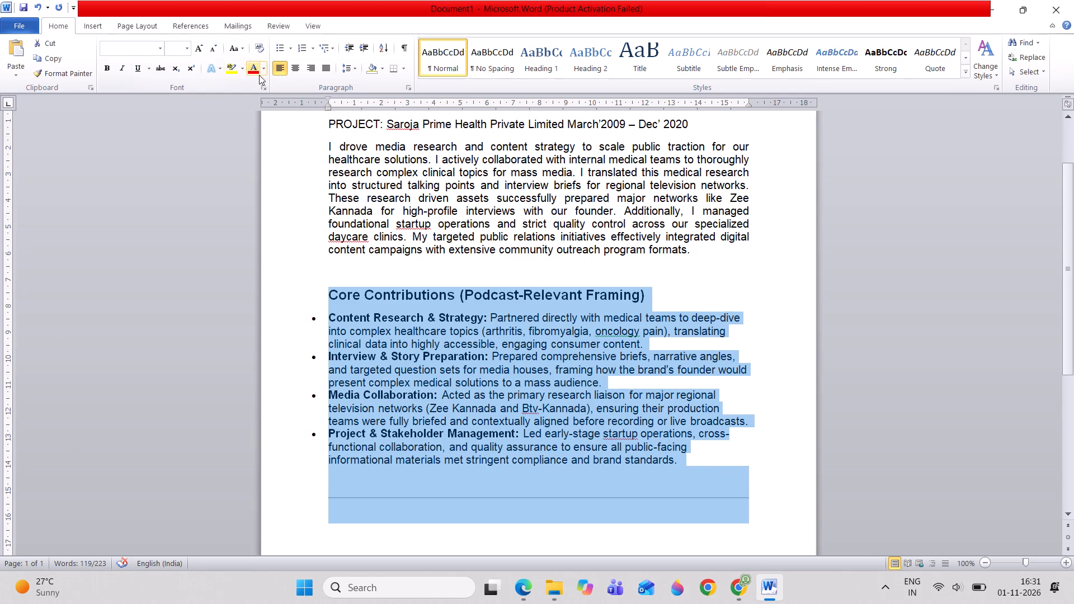
click(326, 66)
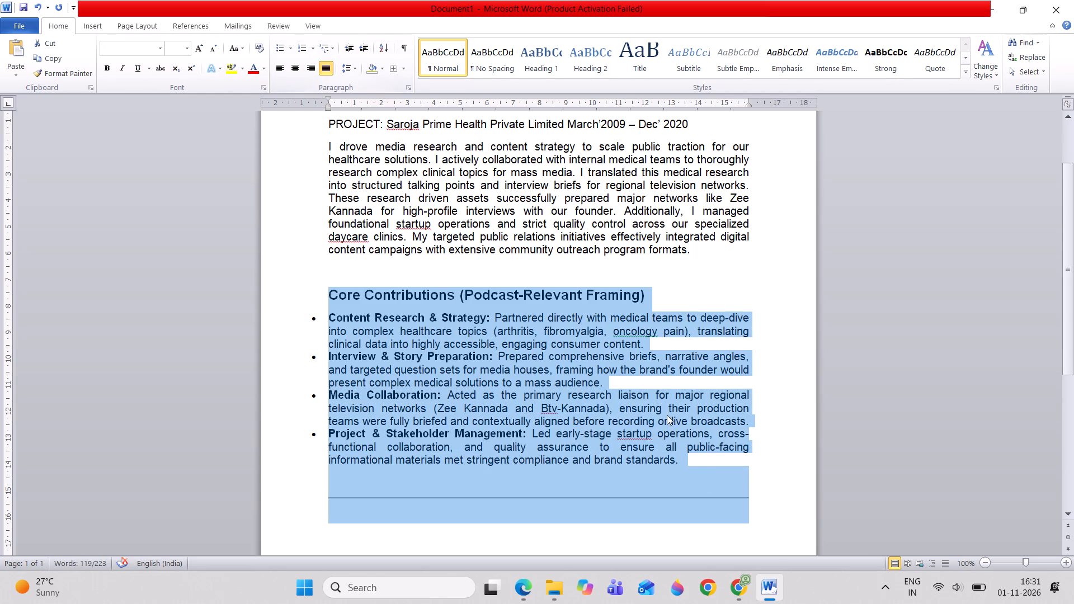
click(681, 430)
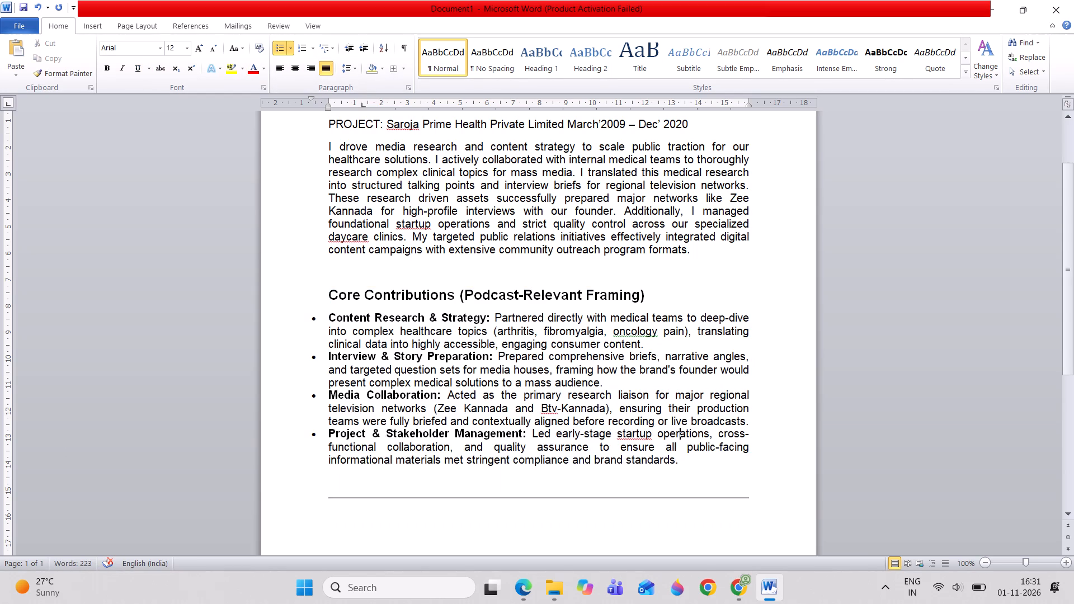
Delete the horizontal line and the leftover blank space below the Project & Stakeholder Management bullet.
click(701, 473)
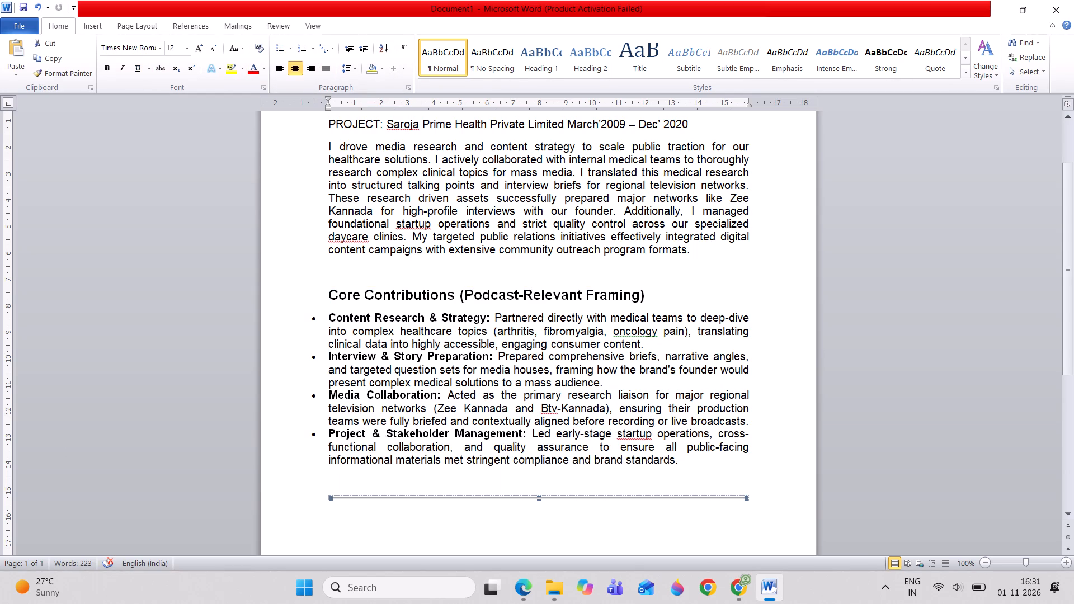
click(700, 460)
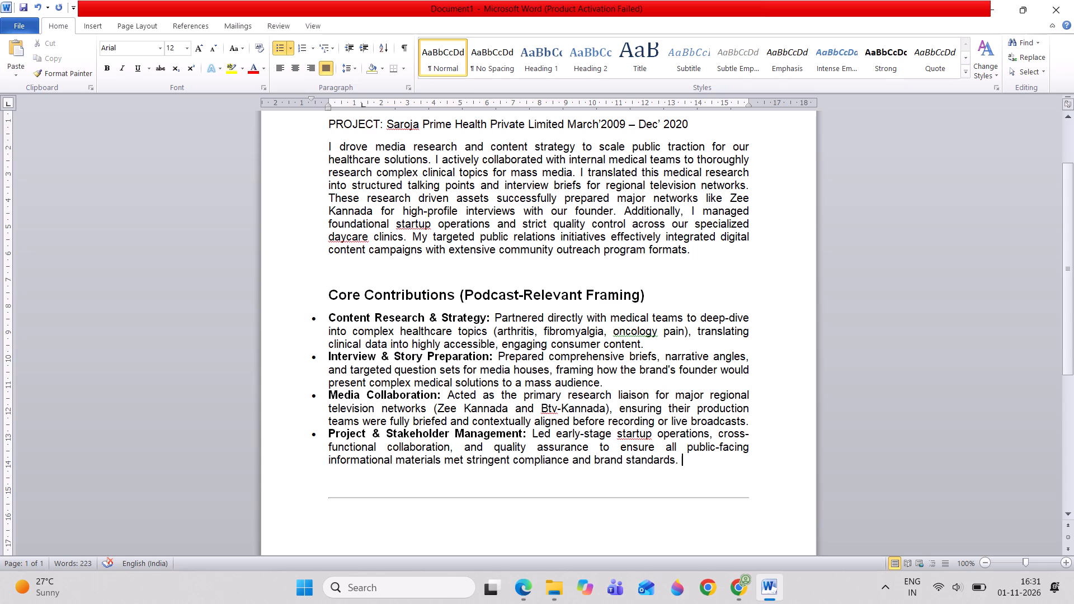
key(Delete)
key(Delete)
key(Delete)
key(Delete)
key(Delete)
key(Delete)
key(Delete)
key(Delete)
key(Delete)
key(Delete)
key(Delete)
key(Delete)
key(Delete)
key(Delete)
key(Delete)
key(Delete)
key(Delete)
key(Delete)
key(Delete)
key(Delete)
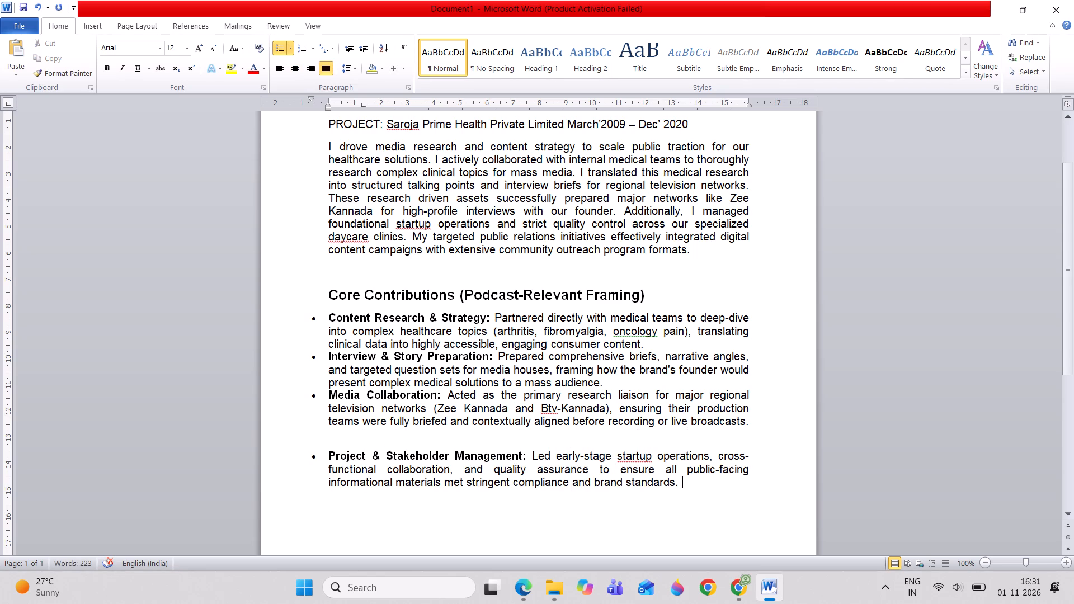
Insert an unbulleted blank line after the Content Research & Strategy bullet and after the Interview & Story Preparation bullet.
click(524, 442)
click(319, 436)
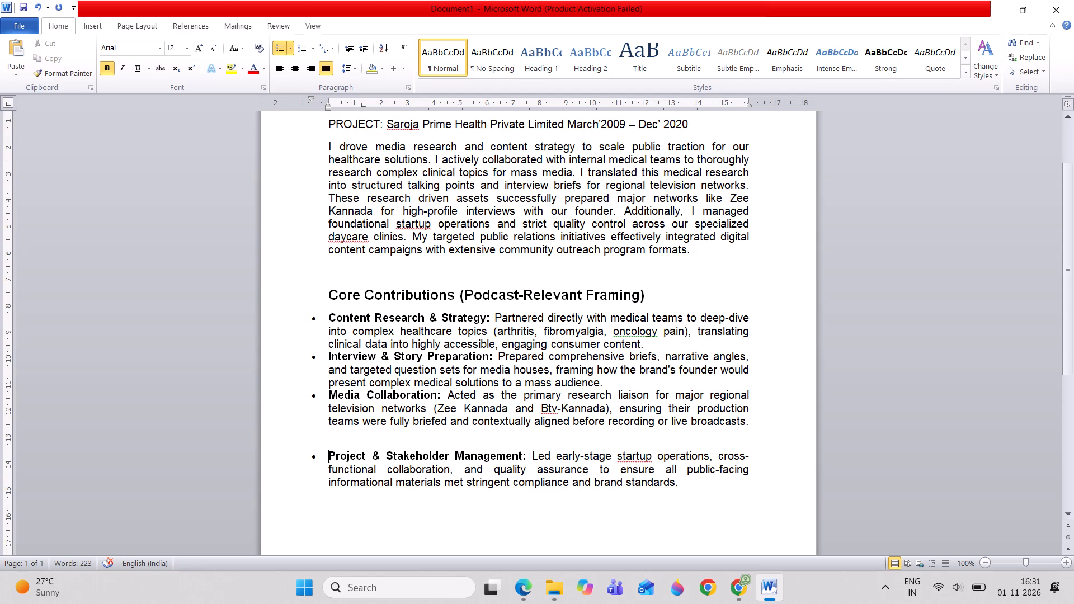
click(651, 381)
key(Return)
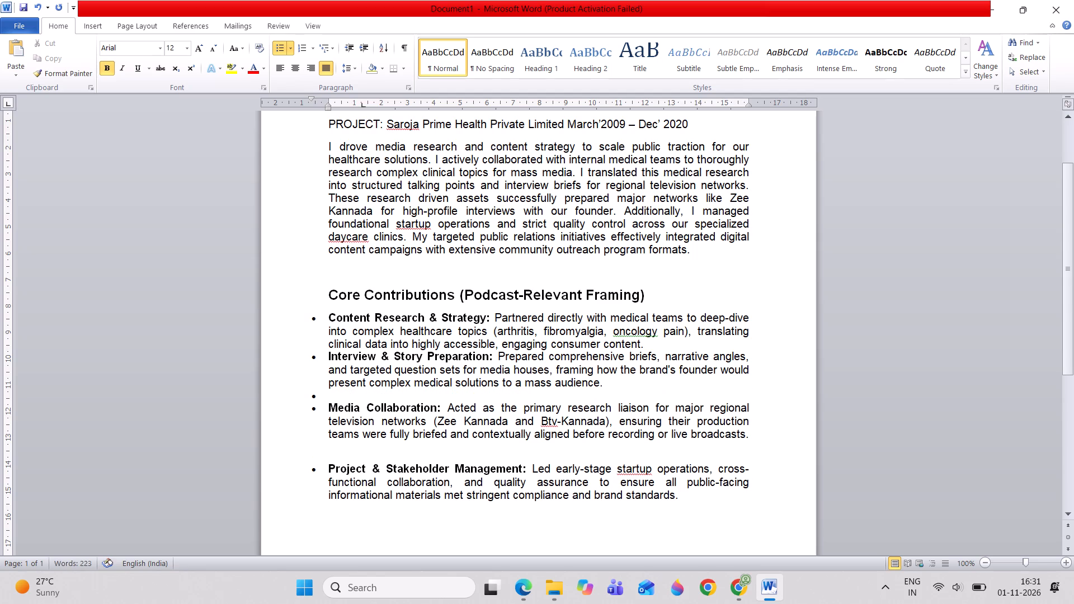
click(657, 341)
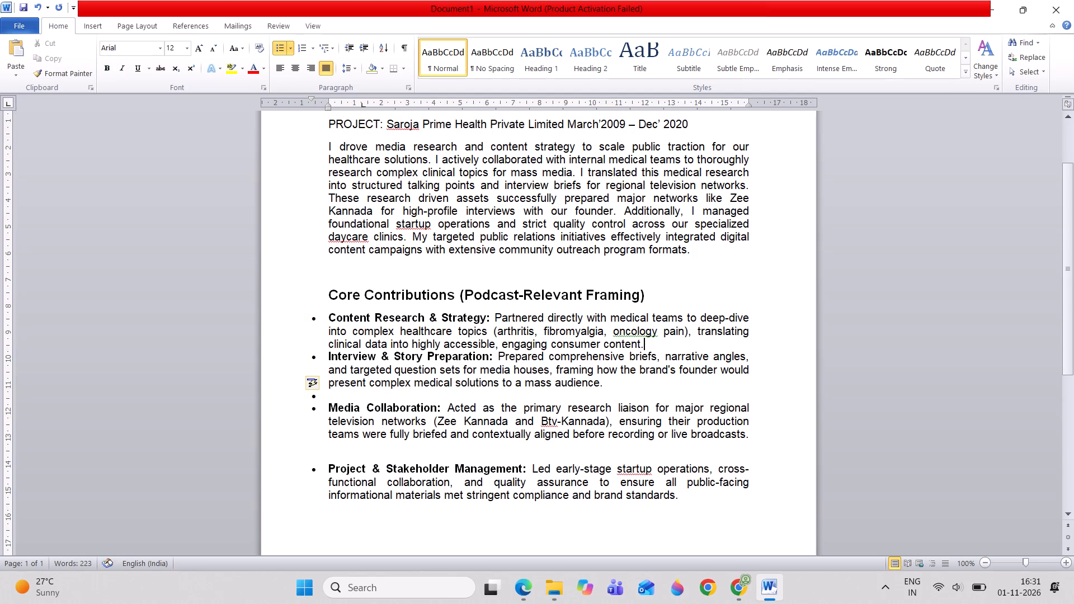
key(Return)
key(BackSpace)
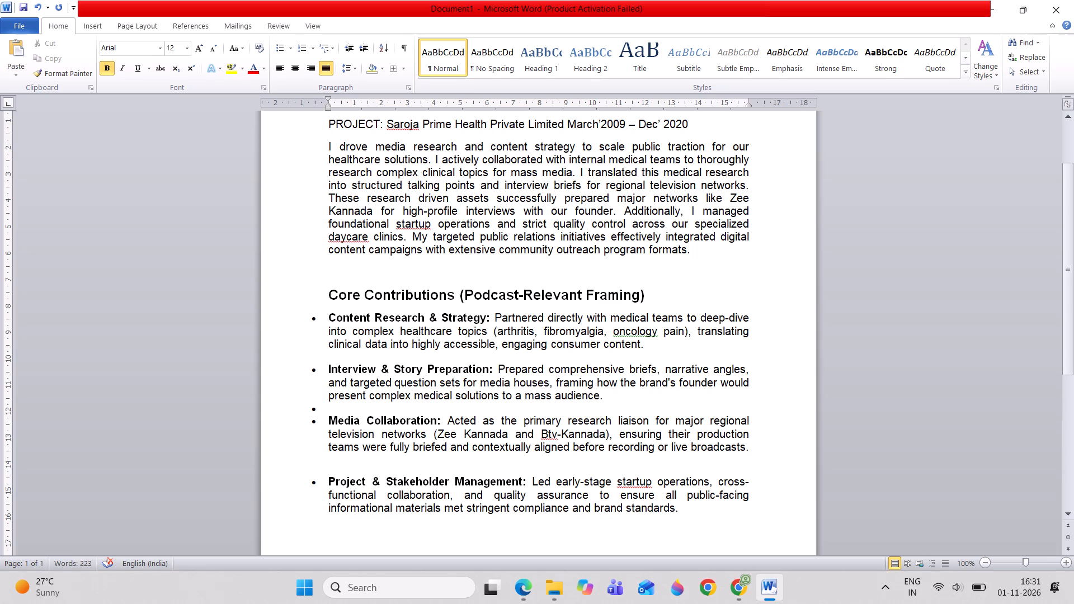
click(355, 410)
key(BackSpace)
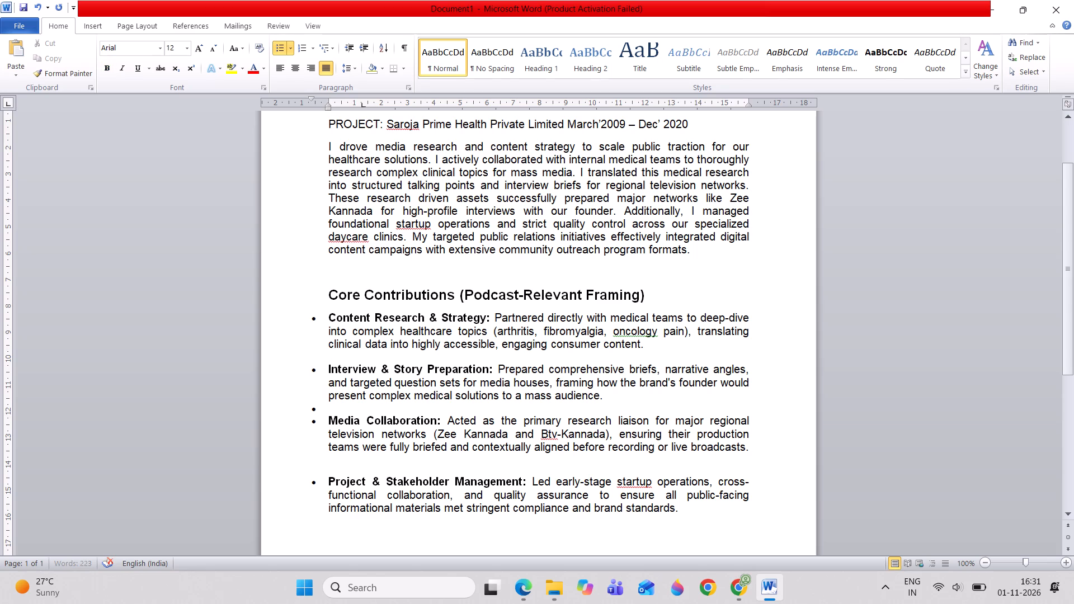
click(496, 445)
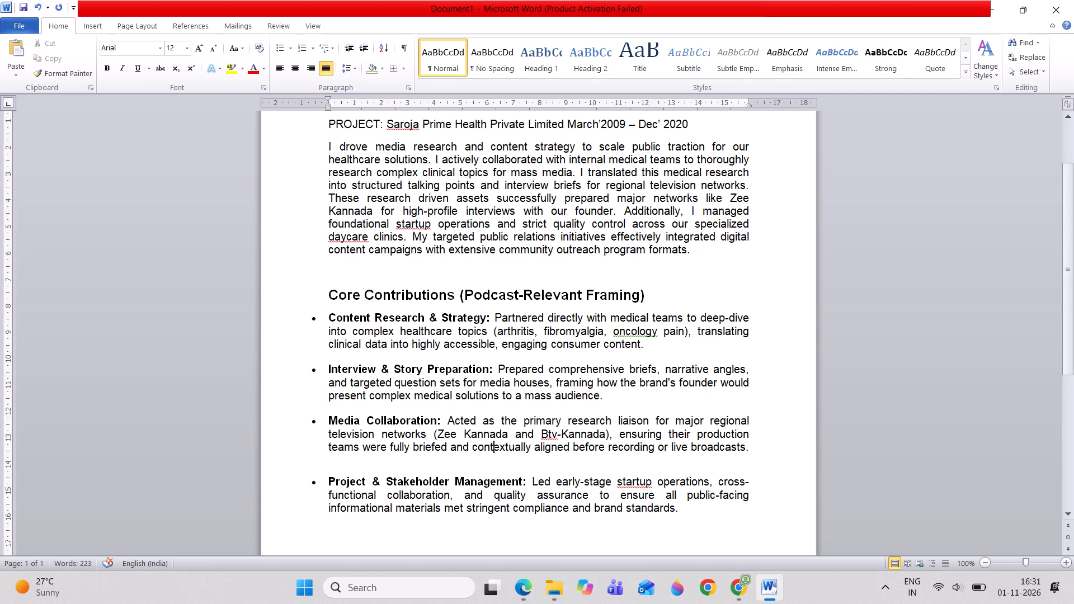
click(684, 464)
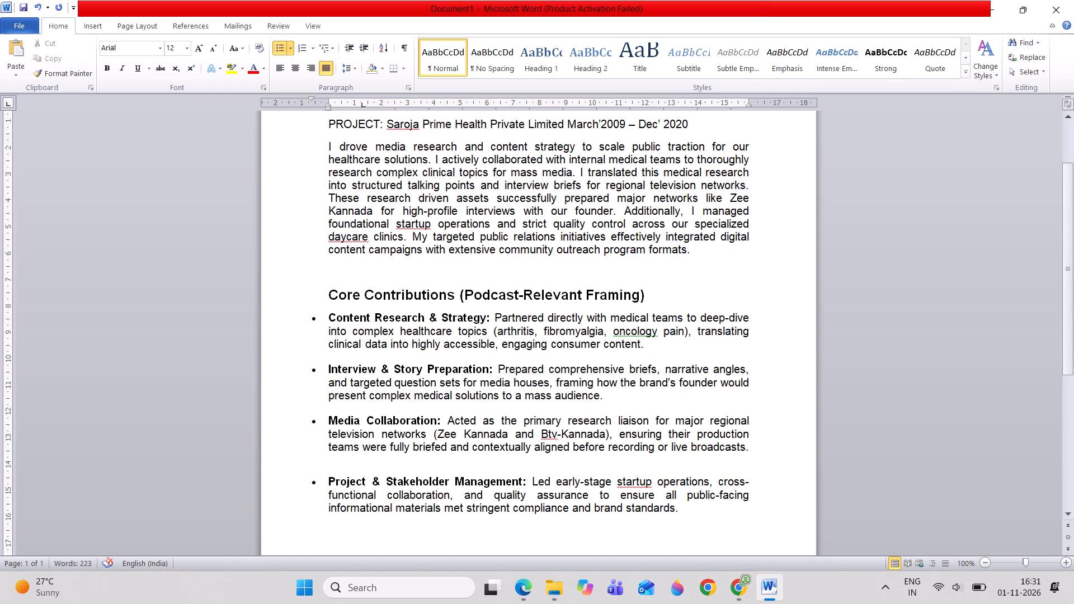
Add blank lines without bullets below the Project & Stakeholder Management bullet.
click(673, 529)
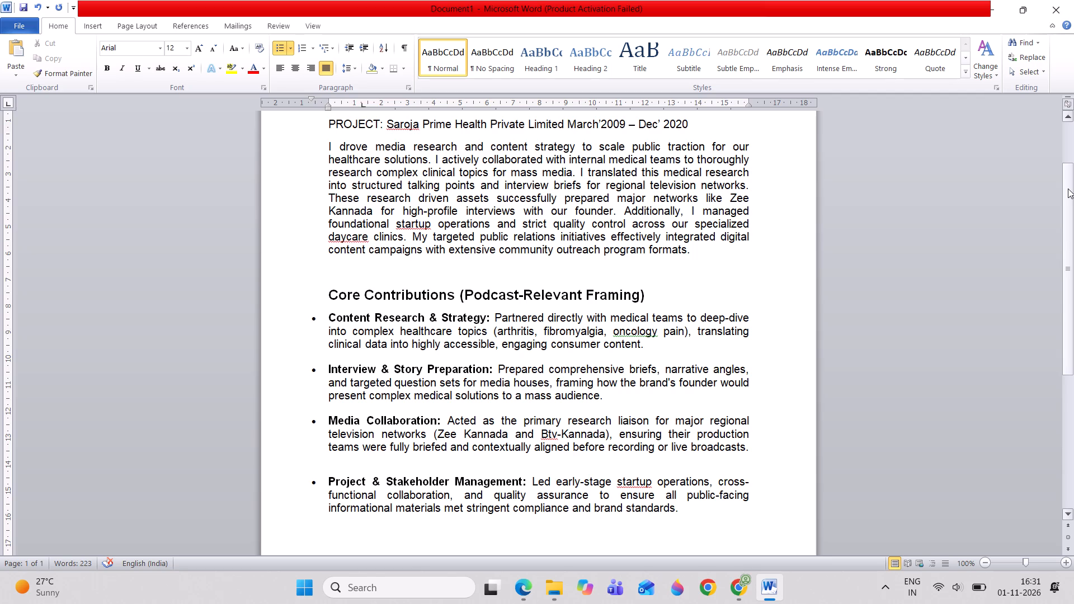
drag(1068, 188, 1073, 318)
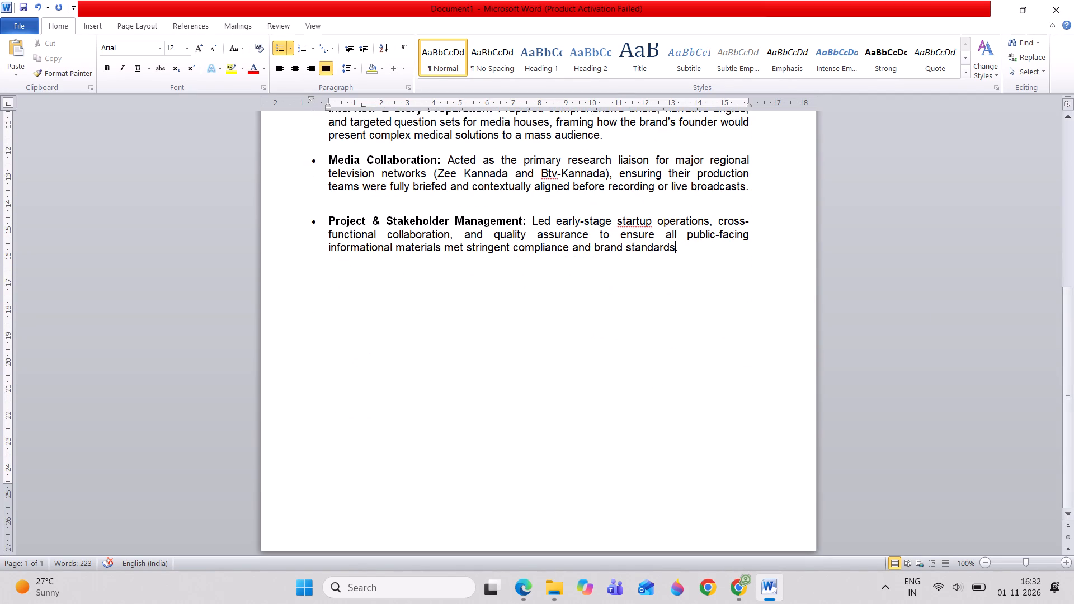
key(Right)
key(Return)
key(Return)
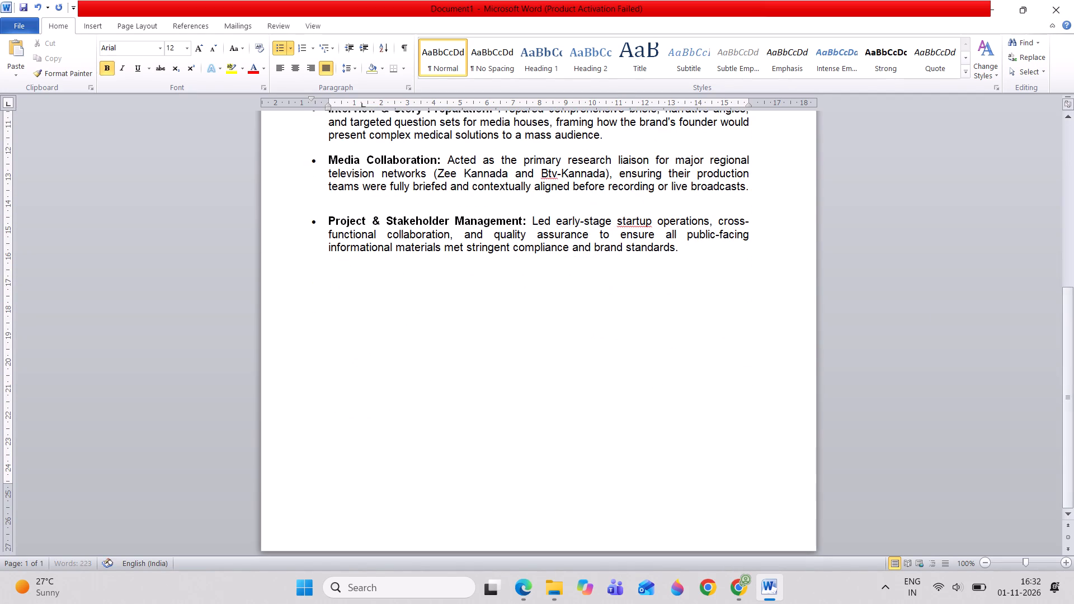
key(Return)
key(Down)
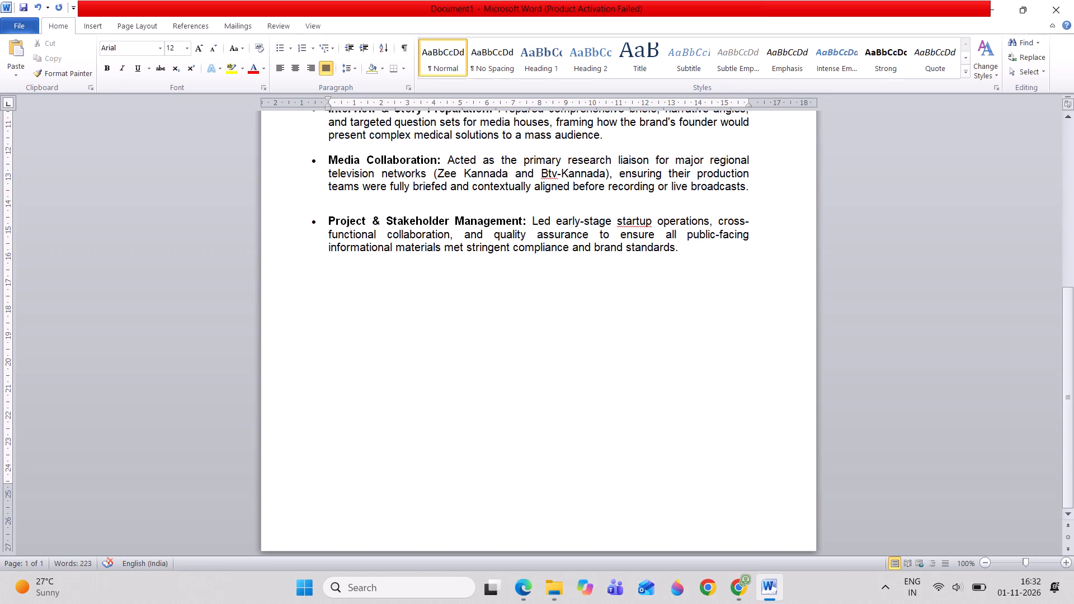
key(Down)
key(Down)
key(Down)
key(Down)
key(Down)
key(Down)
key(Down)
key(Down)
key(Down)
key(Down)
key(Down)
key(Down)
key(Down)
Insert a blank line above the "PROJECT: Saroja Prime Health Private Limited" title line.
key(Up)
key(Up)
key(Up)
key(Up)
key(Up)
key(Up)
key(Up)
key(Up)
key(Up)
key(Up)
key(Up)
key(Up)
key(Up)
key(Up)
key(Up)
key(Up)
key(Up)
key(Up)
key(Up)
key(Up)
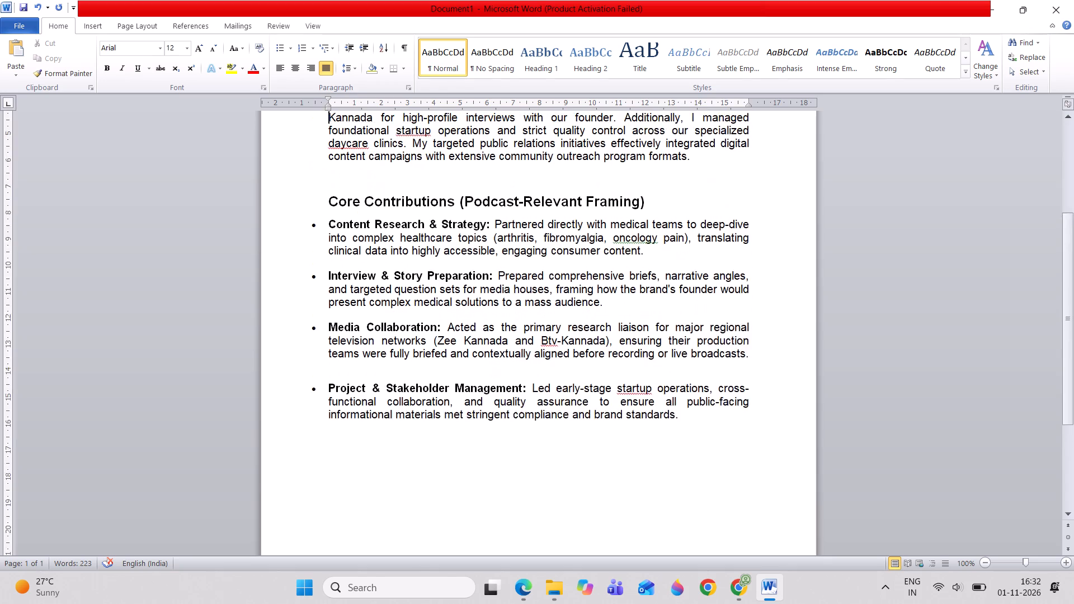
key(Return)
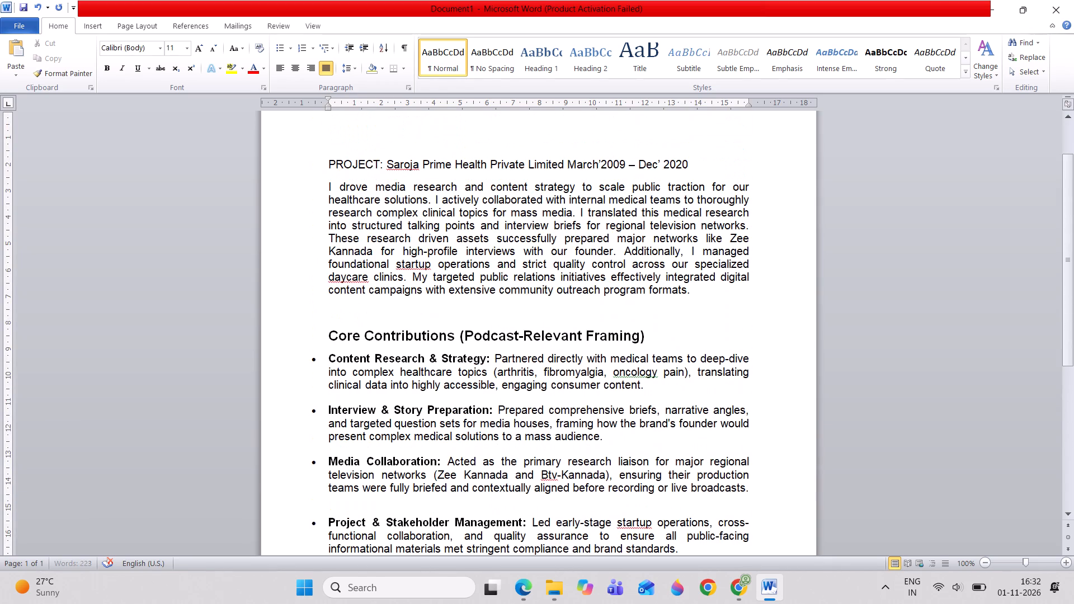
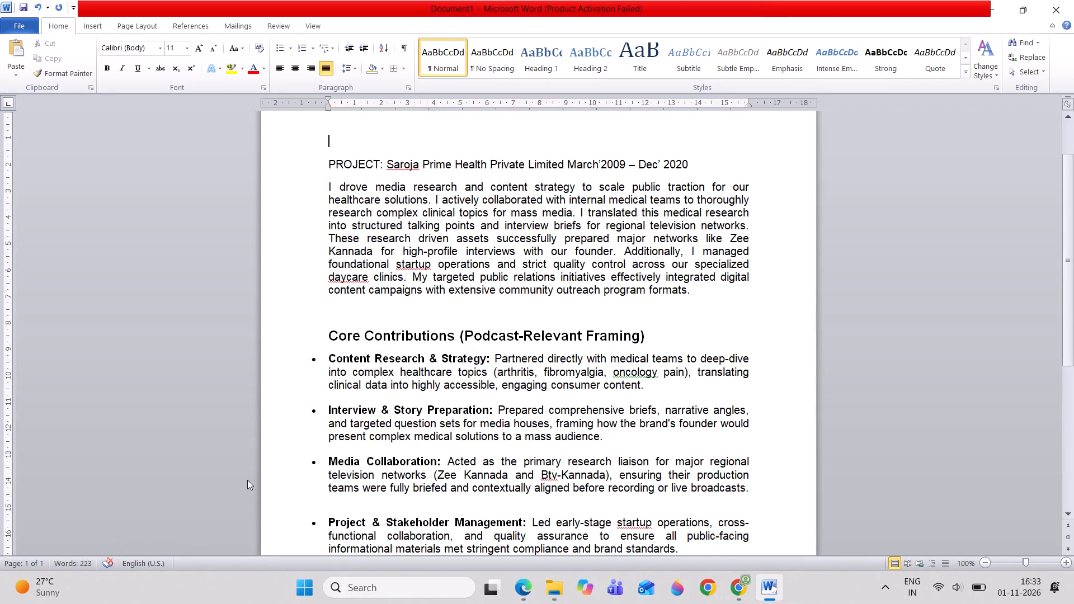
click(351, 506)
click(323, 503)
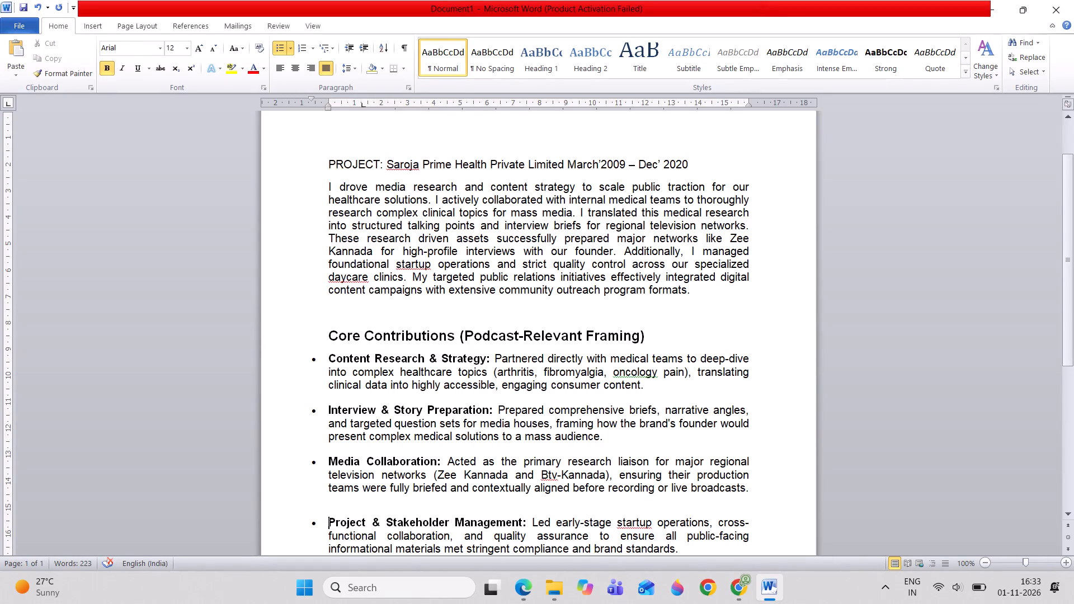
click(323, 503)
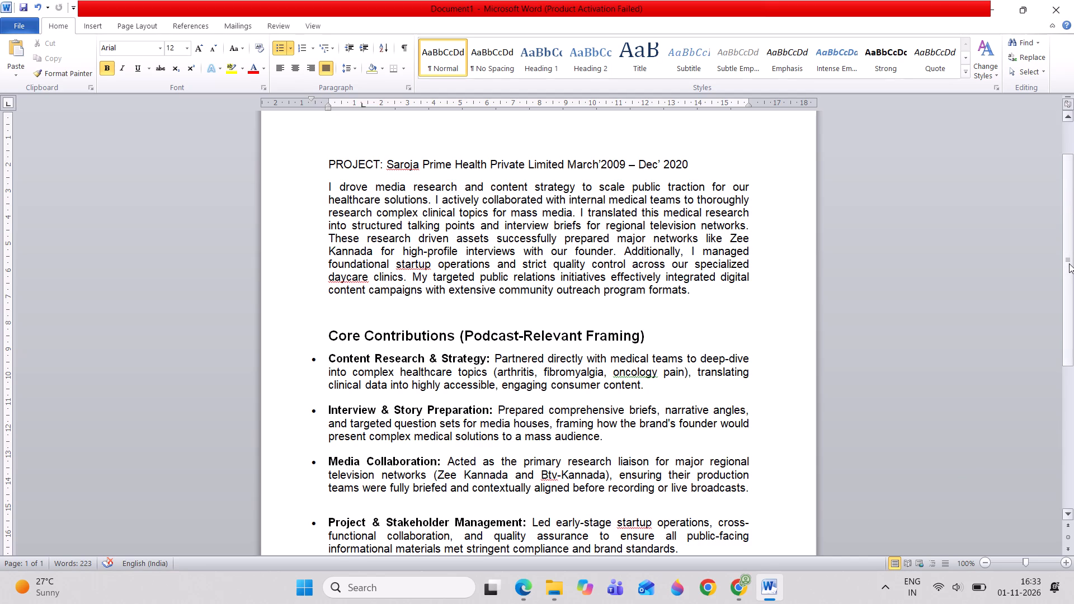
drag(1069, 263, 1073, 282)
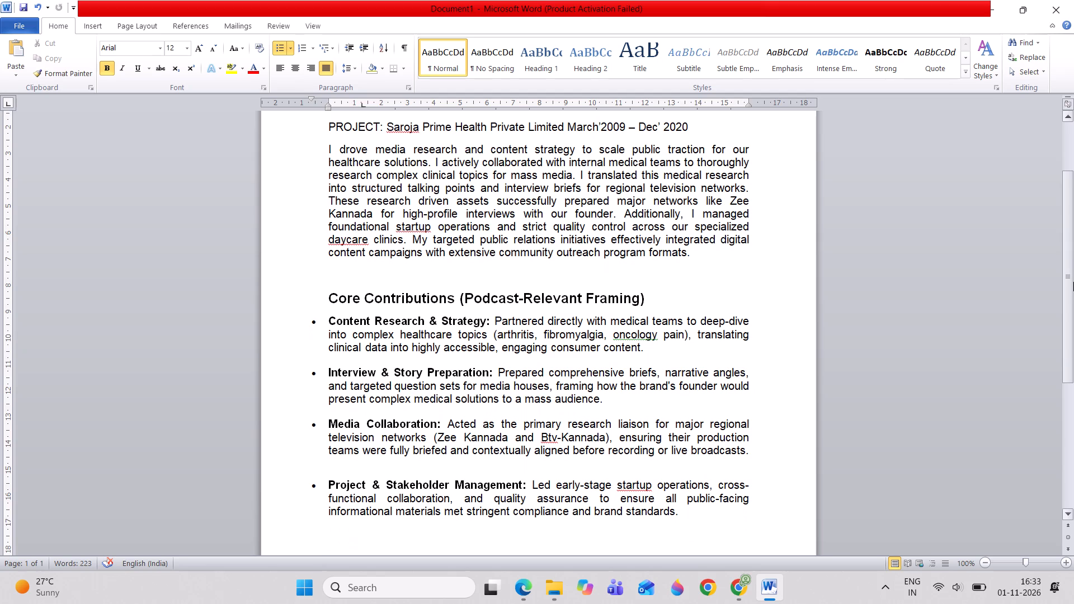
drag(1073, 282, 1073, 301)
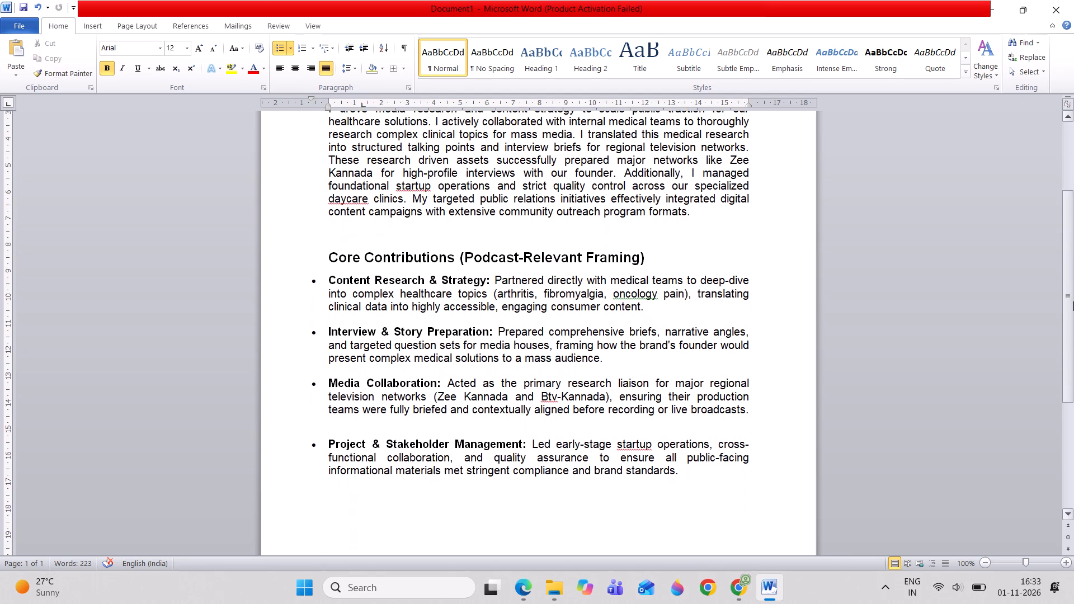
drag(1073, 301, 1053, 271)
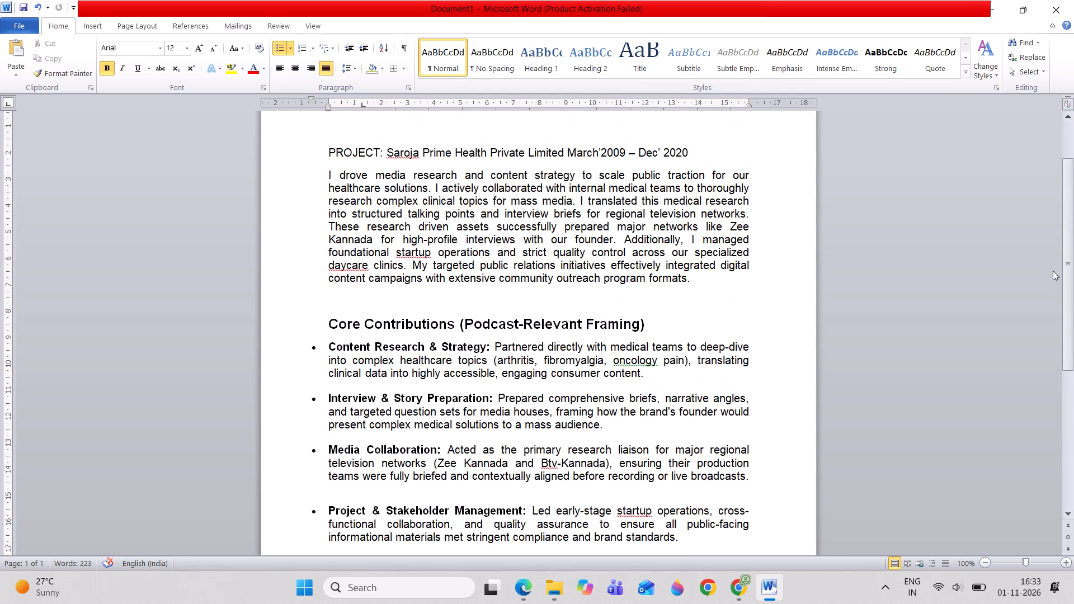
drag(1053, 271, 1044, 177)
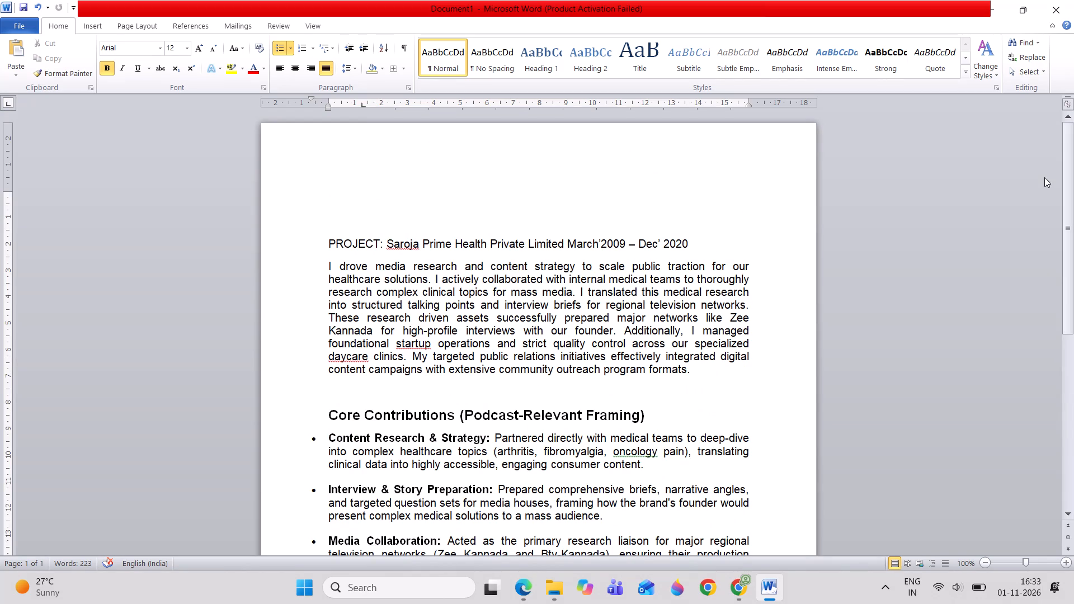
Set all text in the document to the Calibri (Body) font at size 12.
key(ctrl+a)
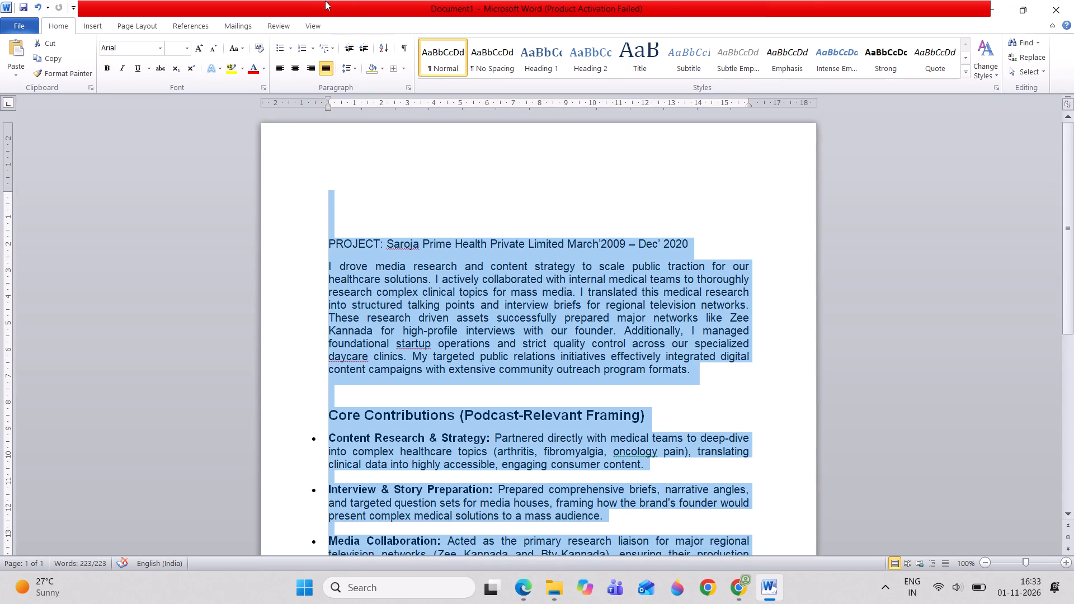
click(159, 46)
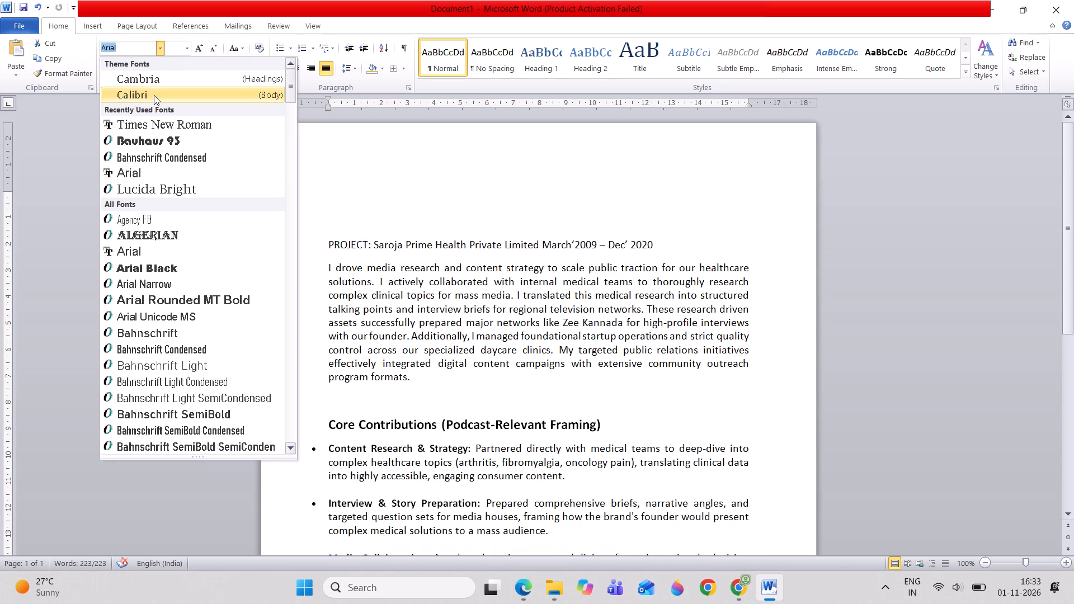
click(154, 95)
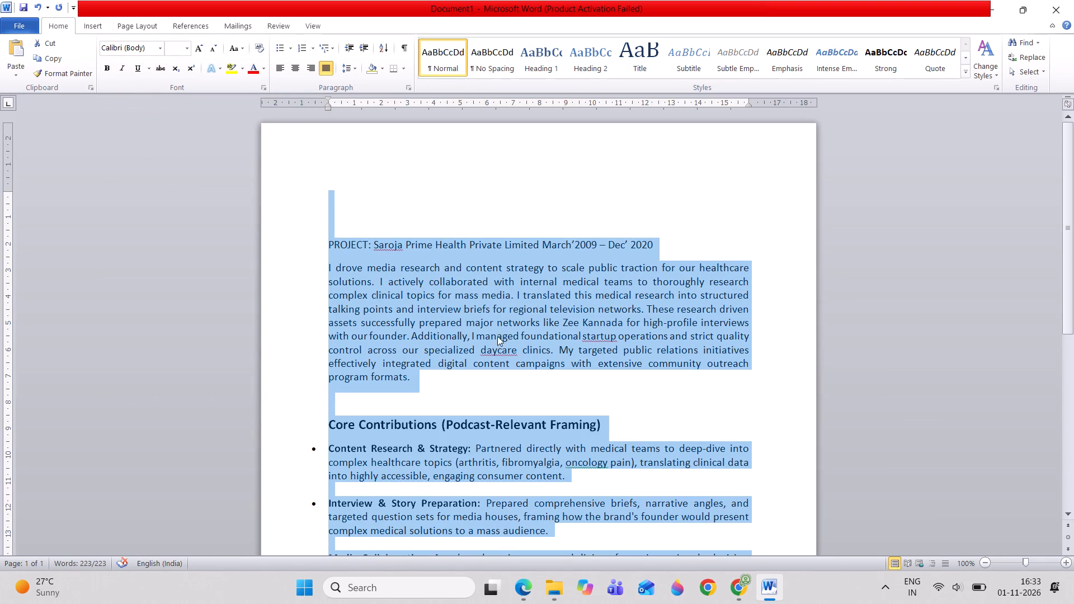
click(187, 48)
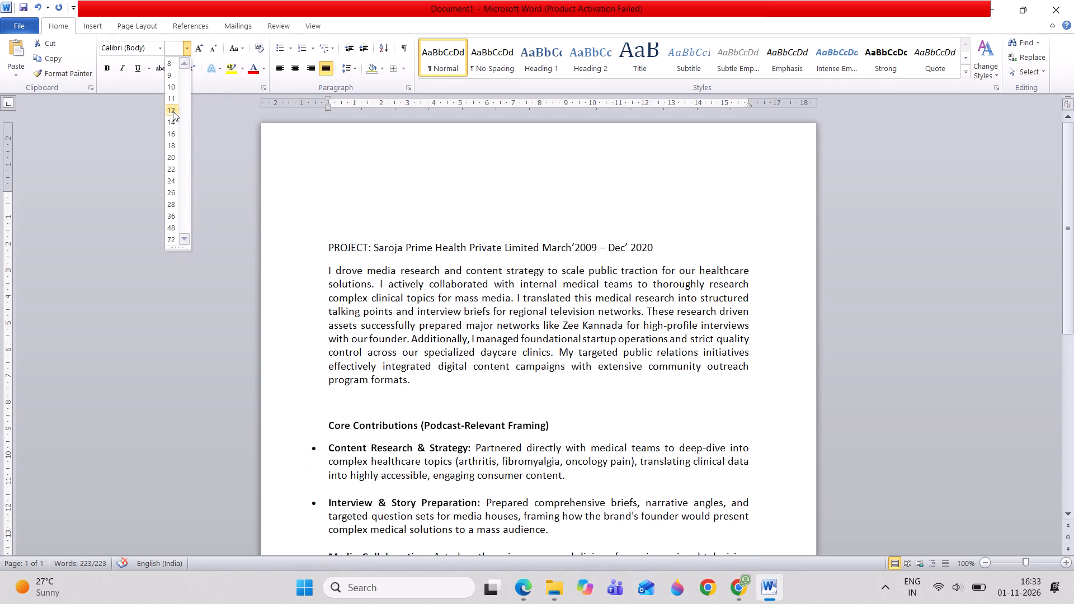
click(173, 111)
click(459, 395)
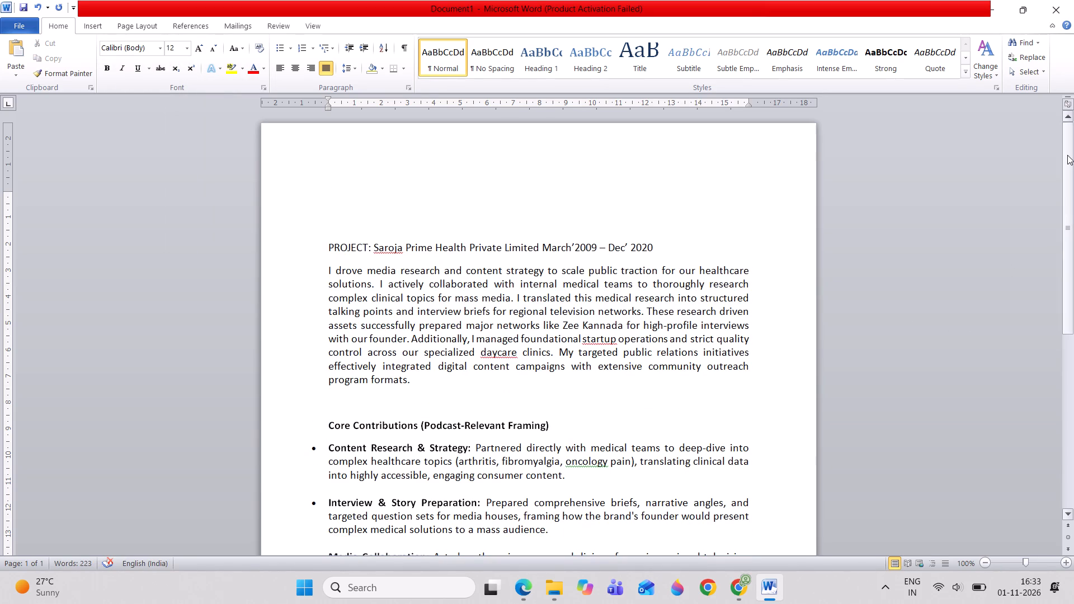
Replace "(Podcast-Relevant Framing)" in the Core Contributions heading with "- interview podcast".
drag(1067, 155, 1073, 257)
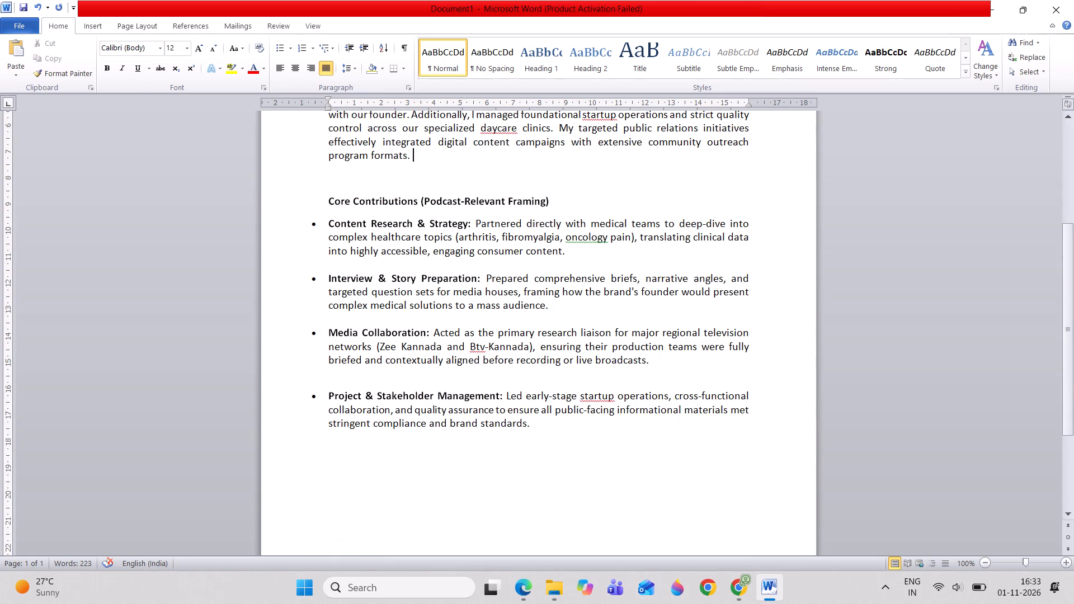
click(580, 201)
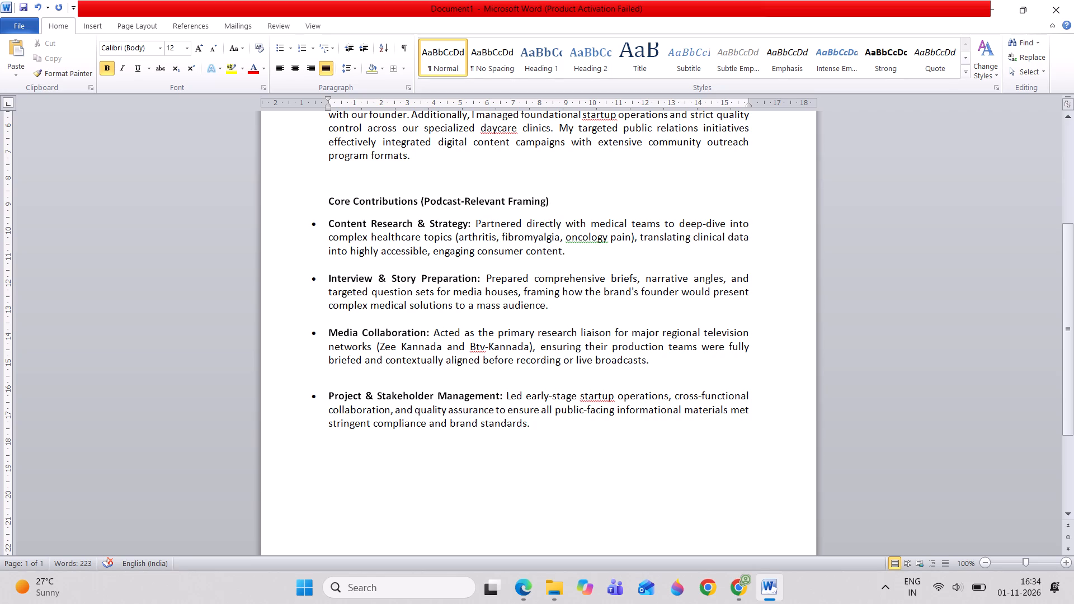
key(BackSpace)
key(BackSpace)
key(BackSpace)
key(BackSpace)
key(BackSpace)
key(BackSpace)
key(BackSpace)
key(BackSpace)
key(BackSpace)
key(BackSpace)
key(BackSpace)
key(BackSpace)
key(BackSpace)
key(BackSpace)
key(BackSpace)
key(BackSpace)
key(BackSpace)
key(BackSpace)
key(BackSpace)
key(BackSpace)
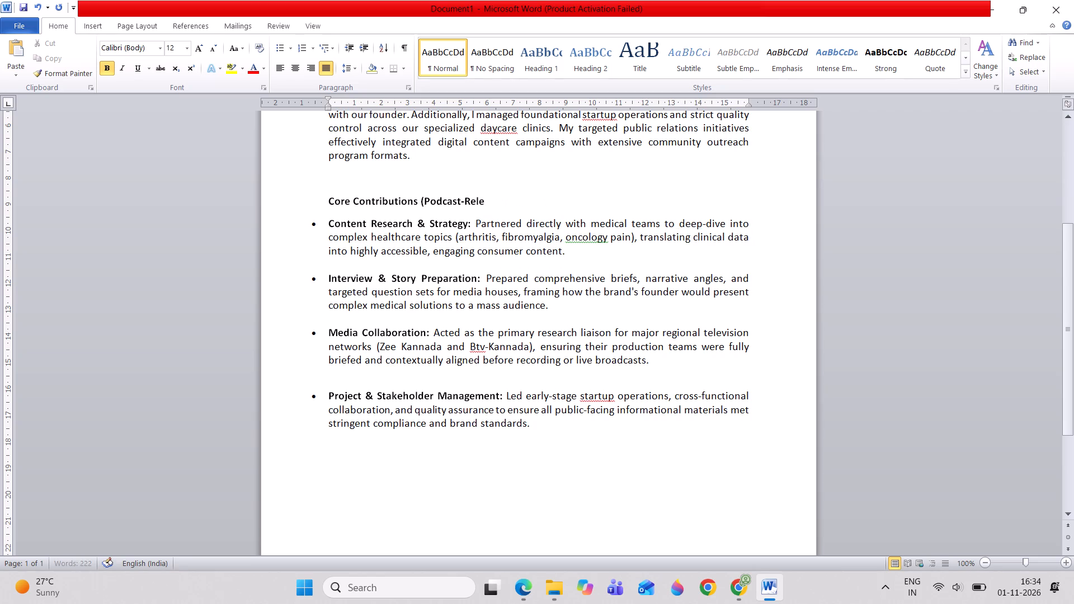
key(BackSpace)
key(BackSpace)
key(BackSpace)
key(BackSpace)
key(BackSpace)
key(BackSpace)
key(BackSpace)
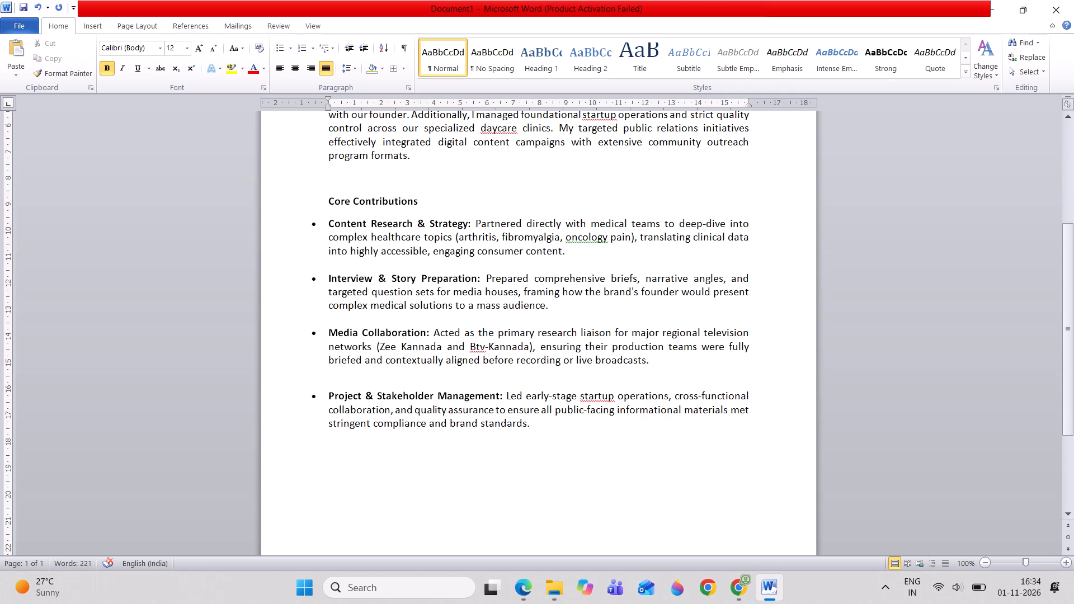
text(- interview podcast)
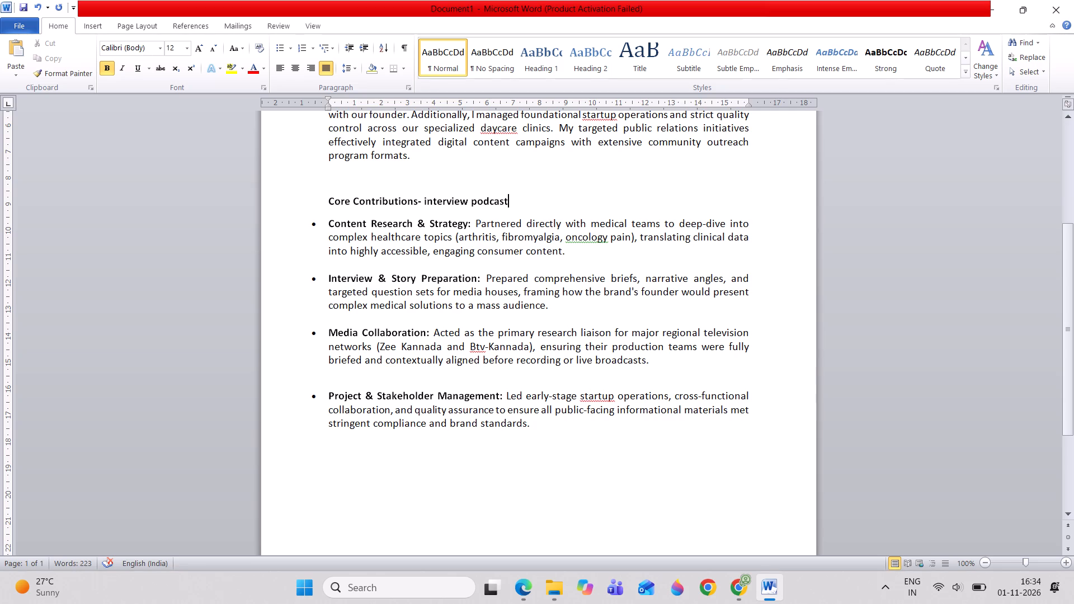
Delete the word "interview" from the Core Contributions heading, leaving "podcast" after the hyphen.
click(472, 202)
key(BackSpace)
key(BackSpace)
key(BackSpace)
key(BackSpace)
key(BackSpace)
key(BackSpace)
key(BackSpace)
key(BackSpace)
key(BackSpace)
key(BackSpace)
key(Right)
key(Right)
key(Right)
key(Right)
key(Right)
key(Right)
key(Right)
key(Right)
key(Right)
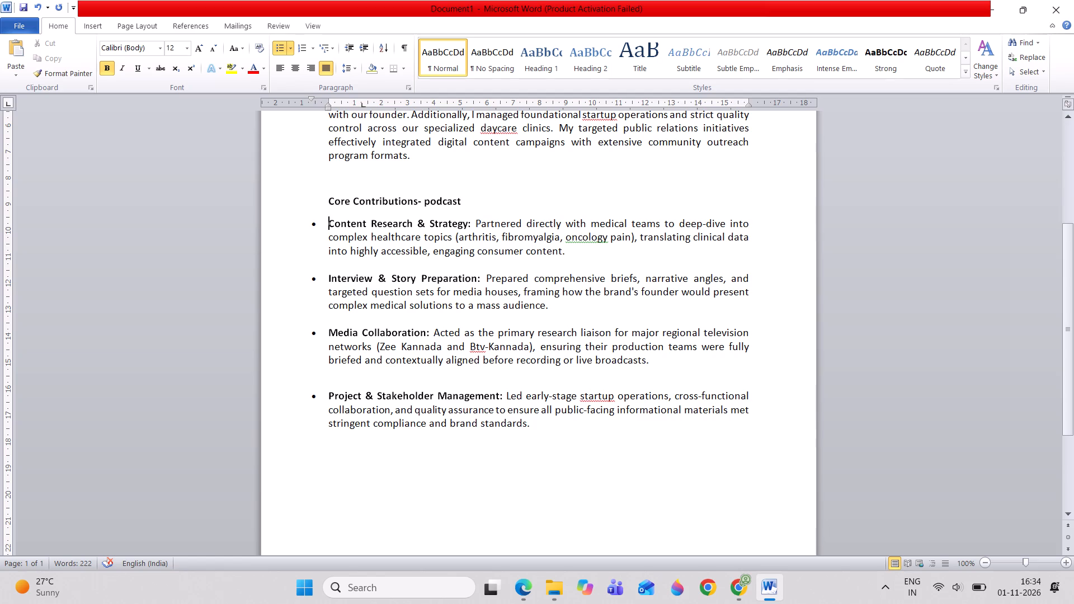
Add "interview plan and stragey" after "podcast" at the end of the Core Contributions heading.
click(487, 199)
key(space)
text(inteerview planning)
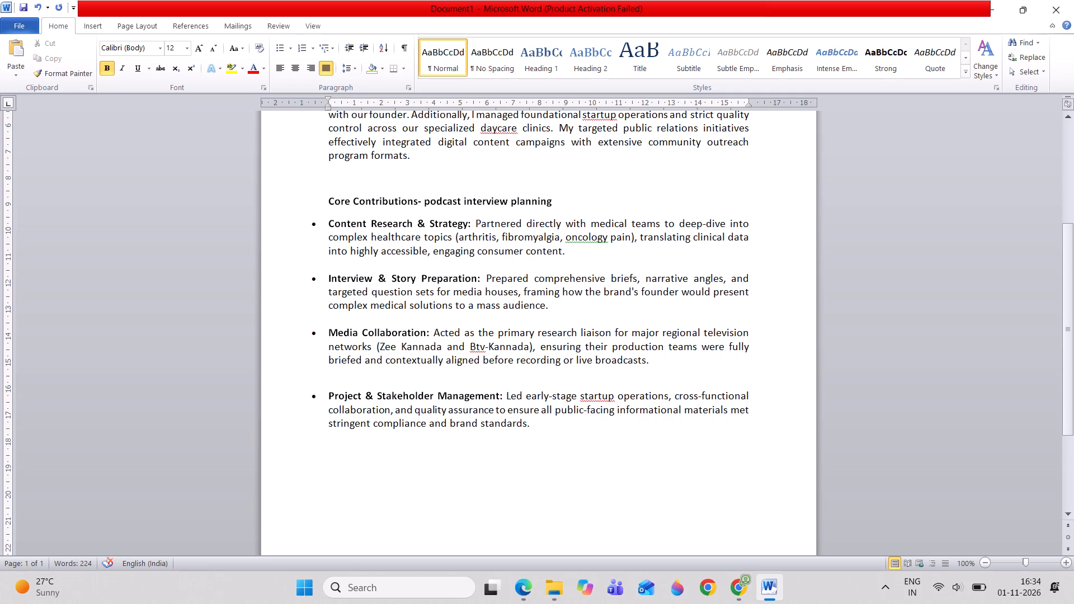
key(BackSpace)
key(BackSpace)
key(BackSpace)
key(BackSpace)
key(space)
text(and stragey)
click(505, 291)
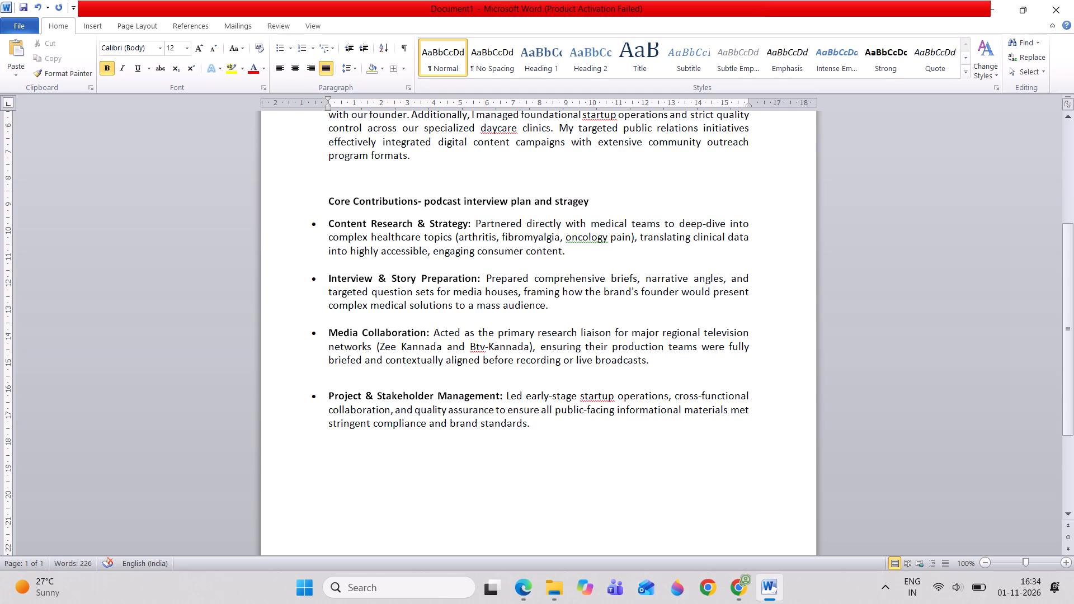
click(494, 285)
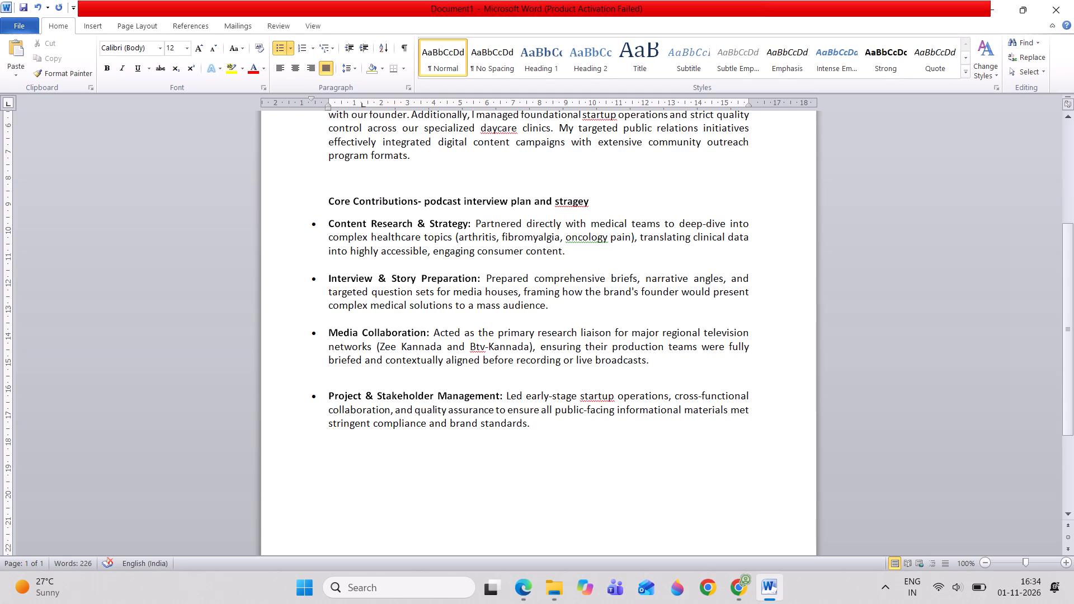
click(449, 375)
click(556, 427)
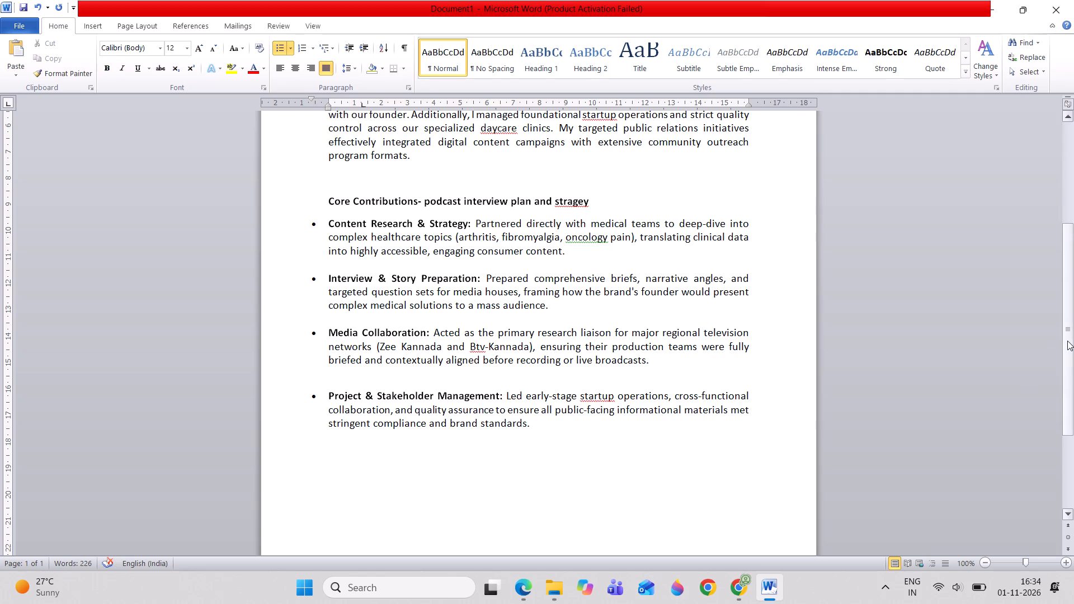
Make the word "PROJECT" in the title line bold and underlined.
drag(1067, 341, 1036, 216)
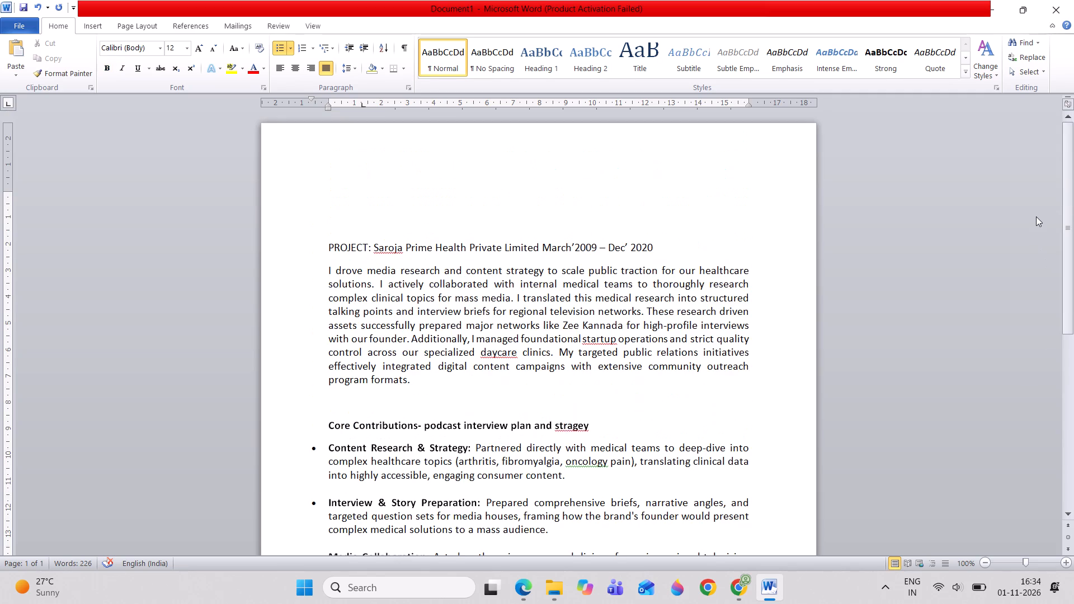
drag(329, 248, 366, 248)
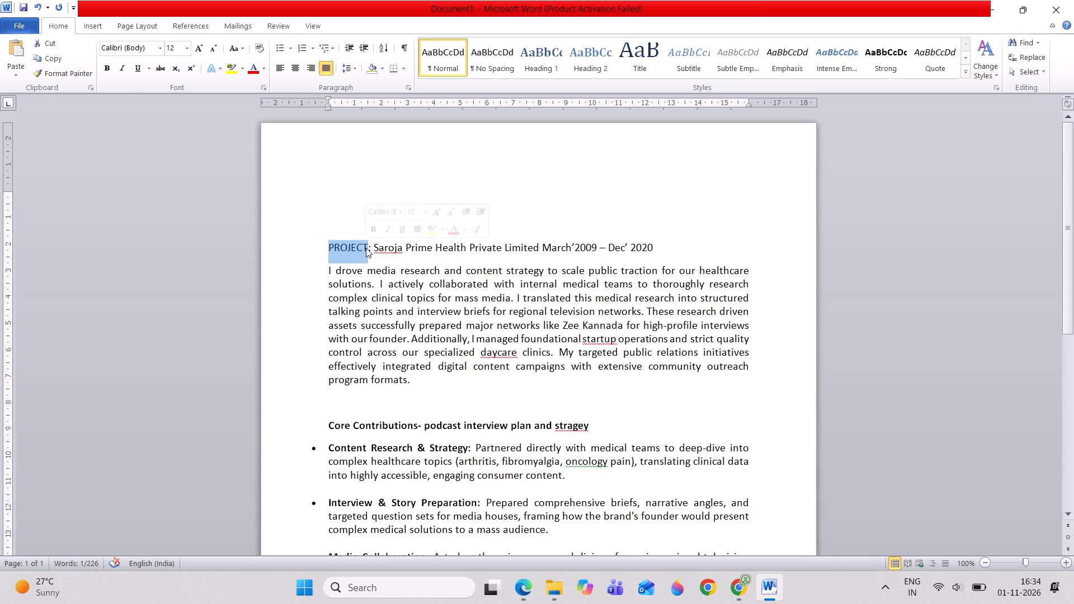
key(ctrl+b)
key(ctrl+u)
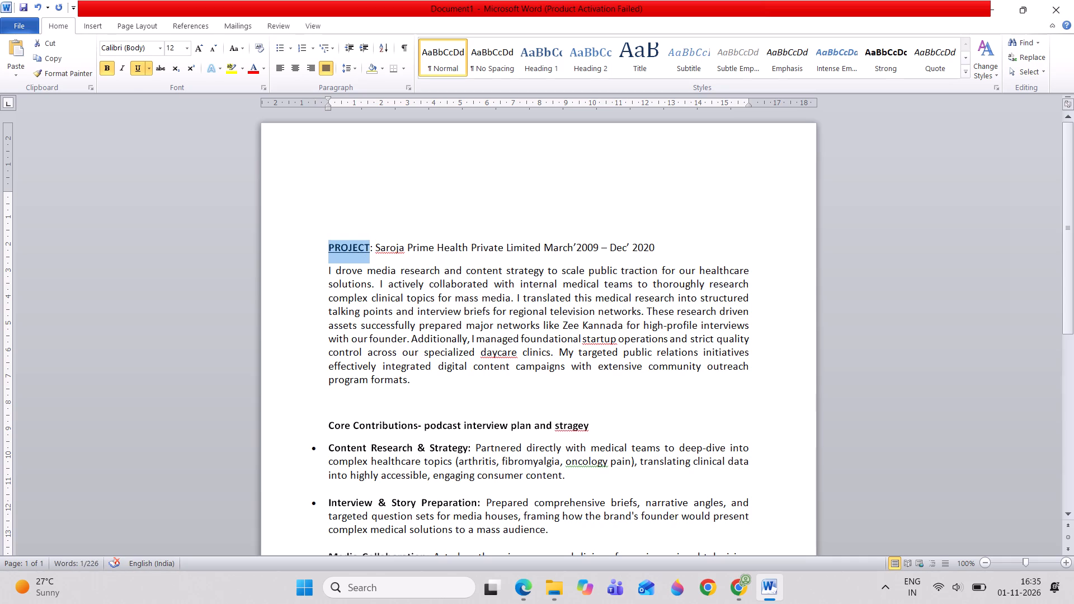
click(423, 360)
Space out the title line with one tab before "Saroja Prime Health Private Limited" and three tabs before the "March'2009 – Dec' 2020" dates.
click(377, 248)
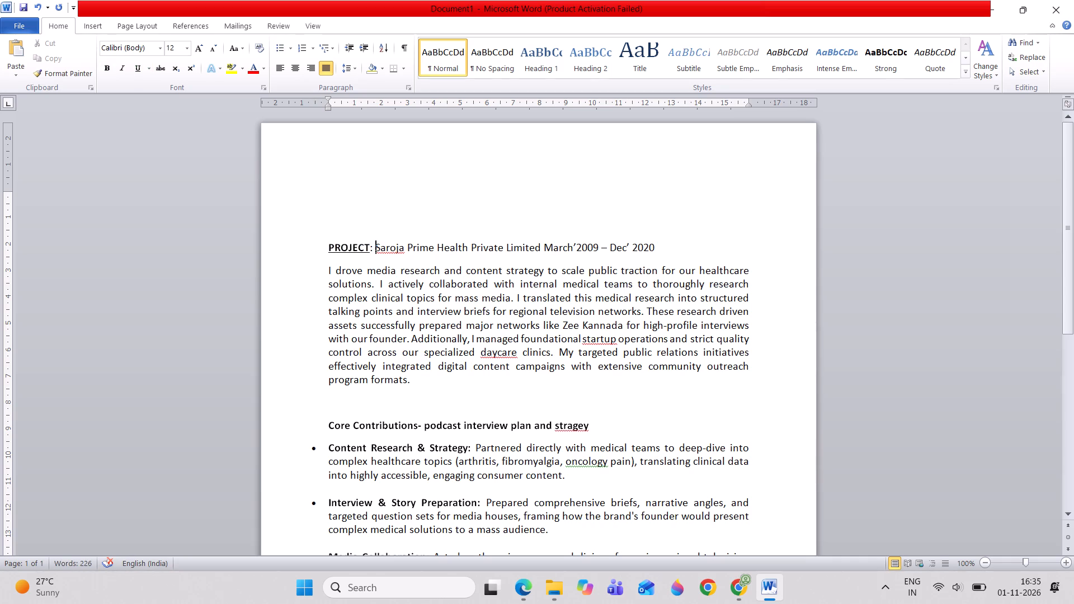
key(Tab)
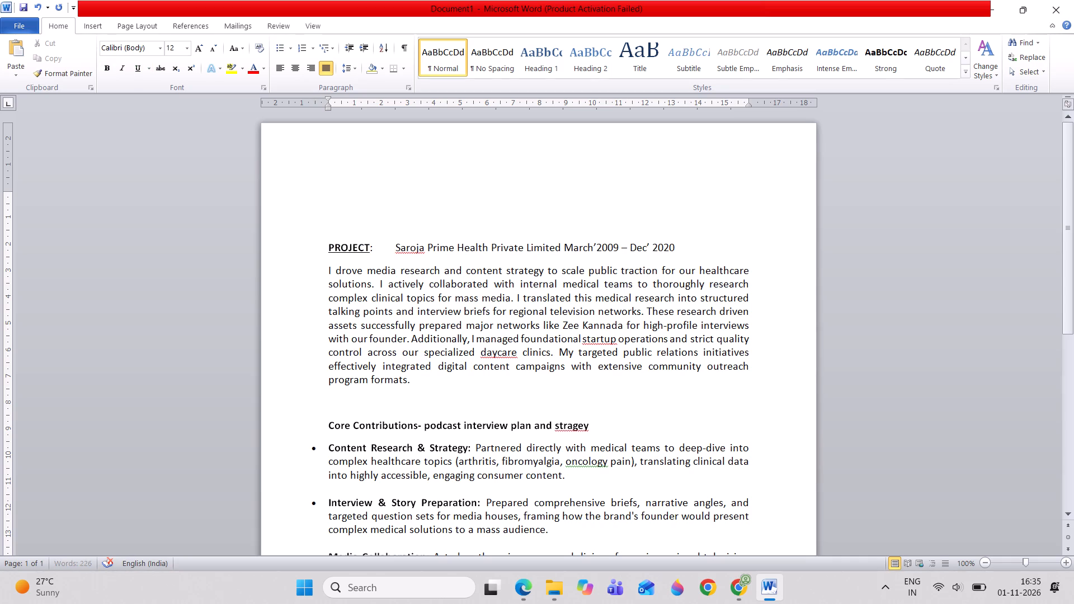
click(564, 247)
key(Tab)
key(Tab)
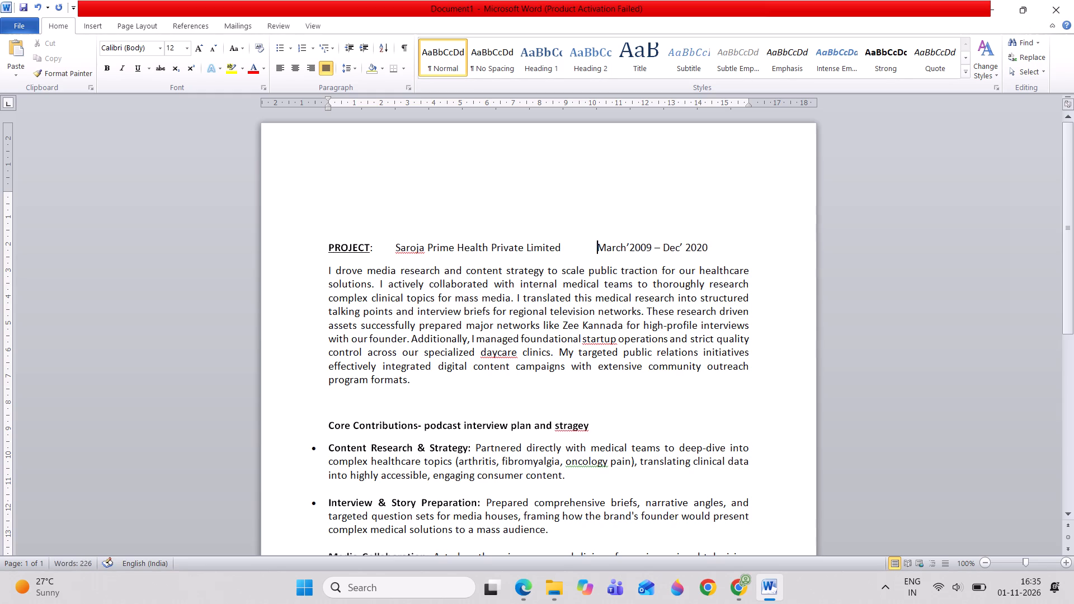
key(Tab)
click(530, 358)
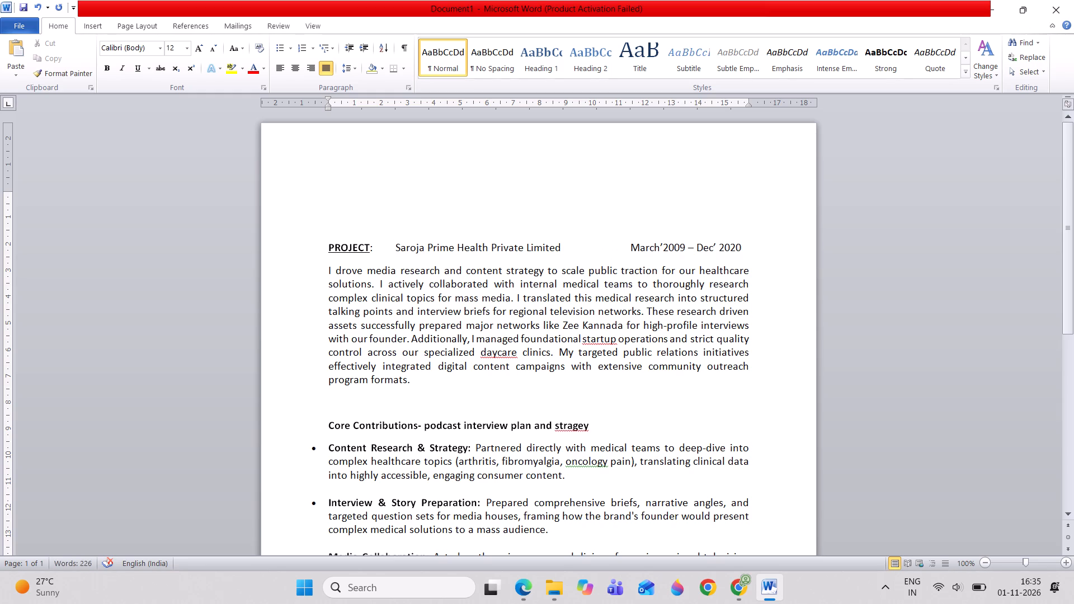
click(423, 377)
click(581, 254)
Insert "< brand RELIV>" after "Saroja Prime Health Private Limited" in the title line, removing one of the tabs before the dates.
key(BackSpace)
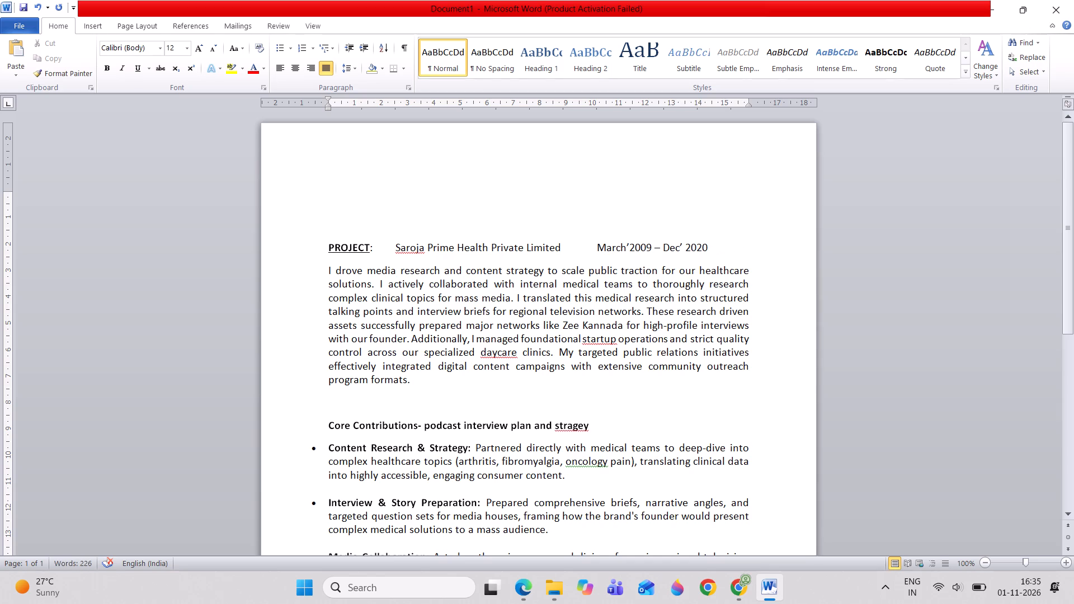
key(space)
text(<)
key(space)
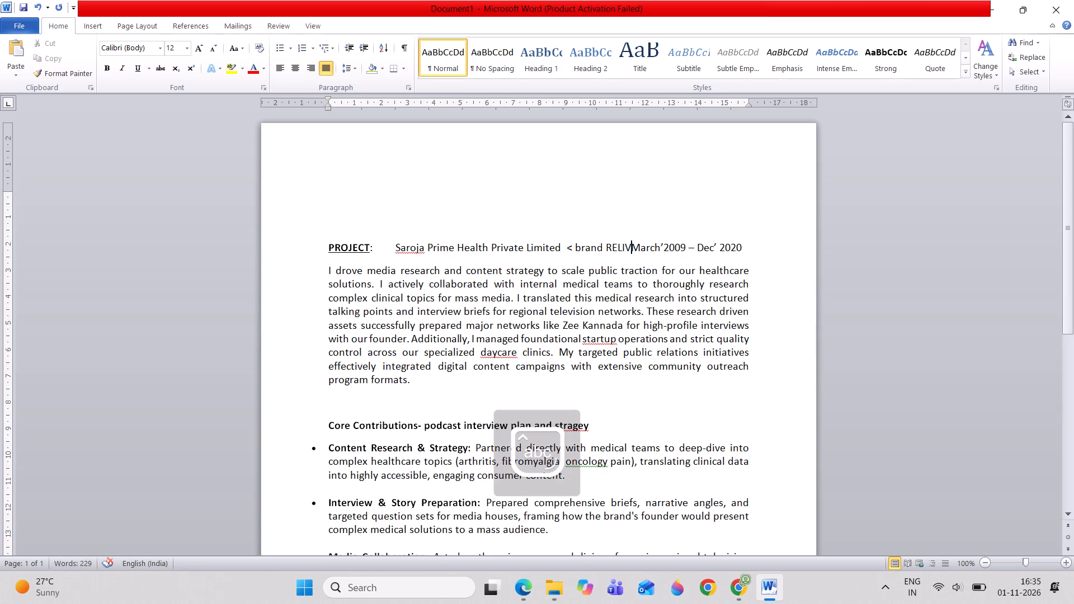
key(shift+greater)
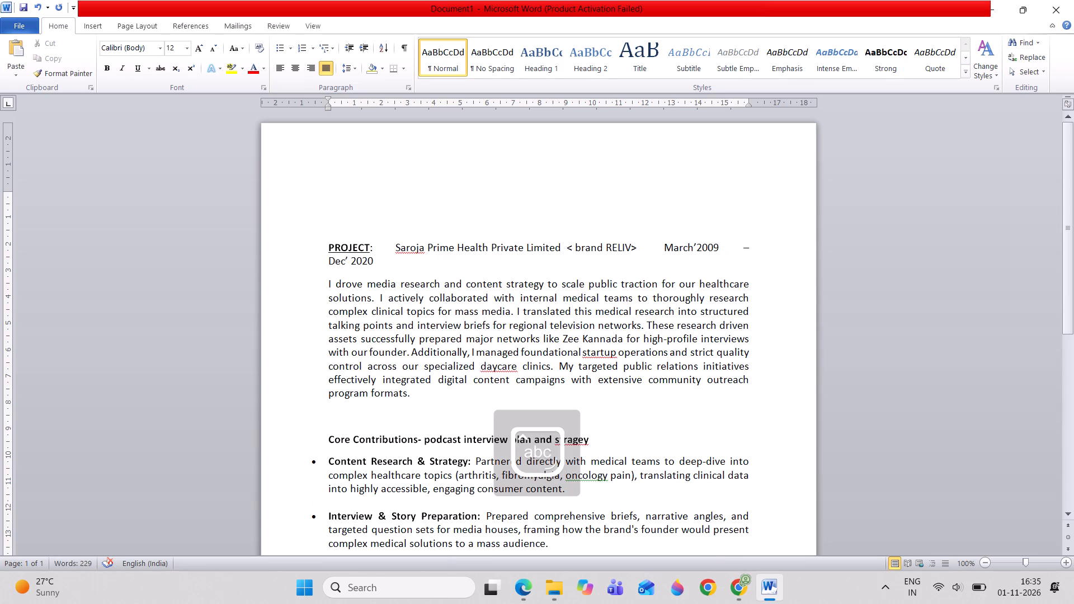
In the title line, replace the tab before the dates with one space and the tab before "Saroja" with four spaces.
click(663, 248)
key(BackSpace)
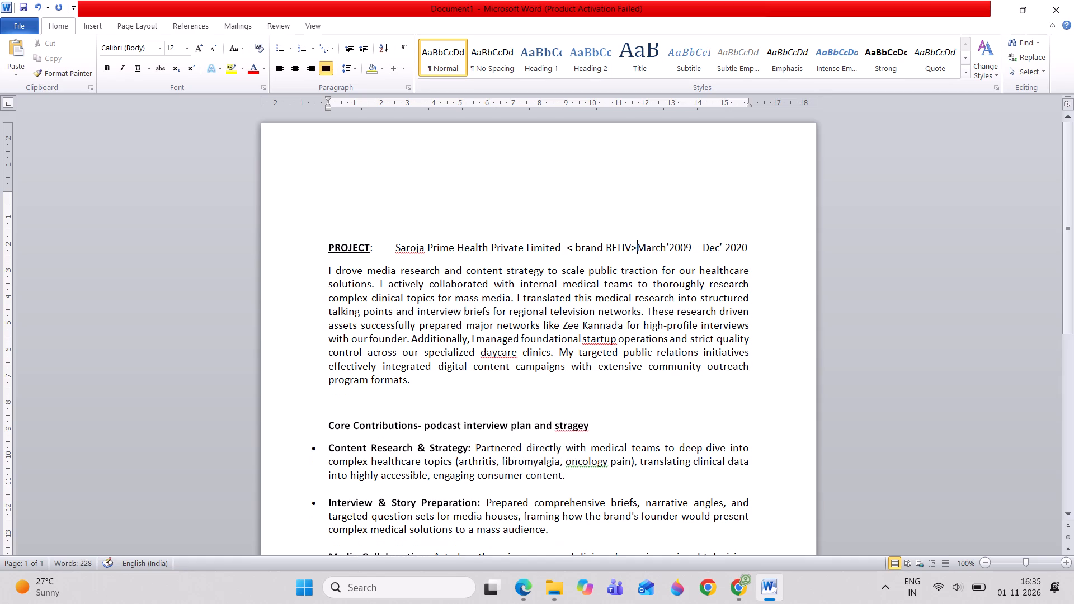
key(space)
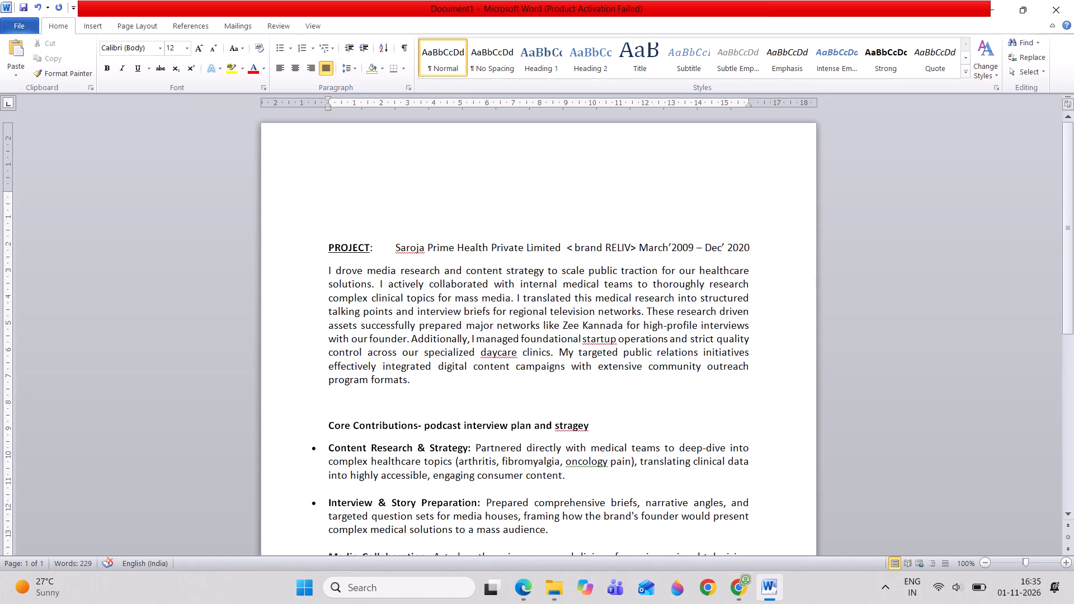
click(395, 248)
key(BackSpace)
key(space)
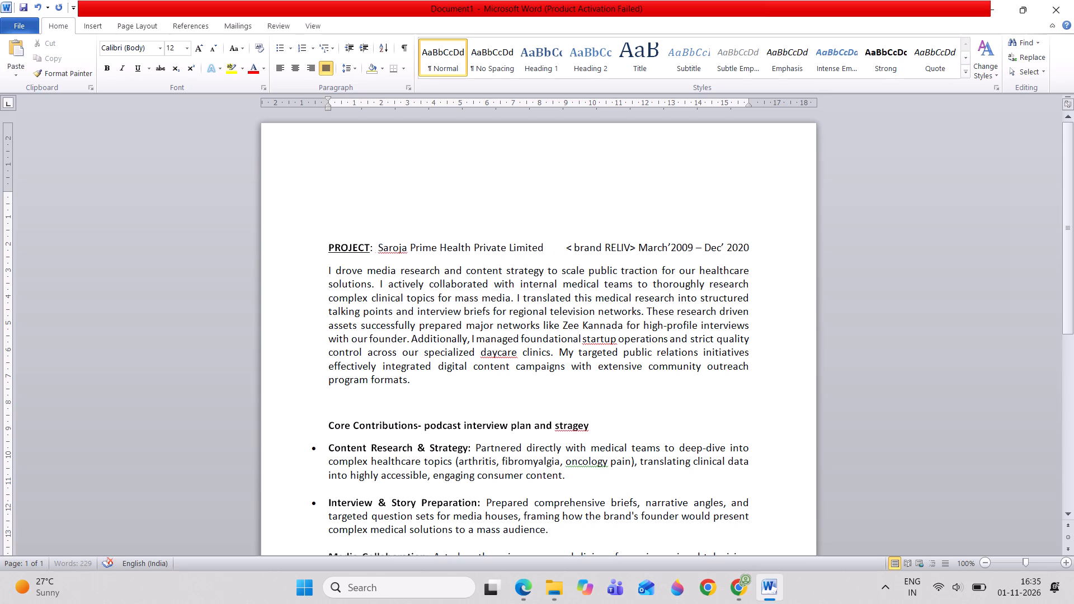
key(space)
key(space)
key(space)
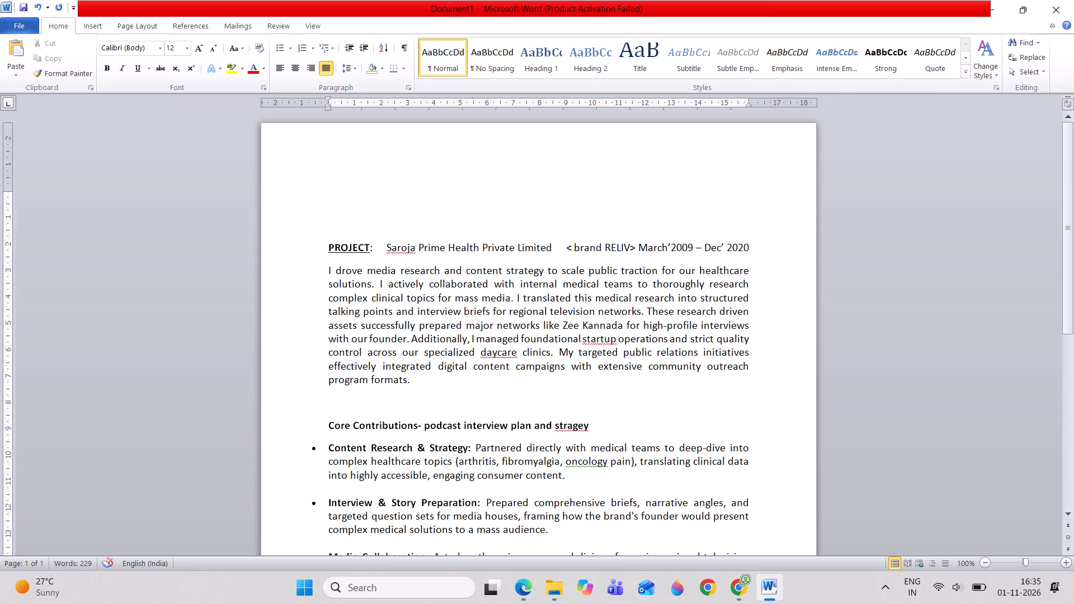
Close the gap before "< brand RELIV>" to a single space and add three spaces before the "March'2009" dates.
click(566, 249)
key(BackSpace)
key(BackSpace)
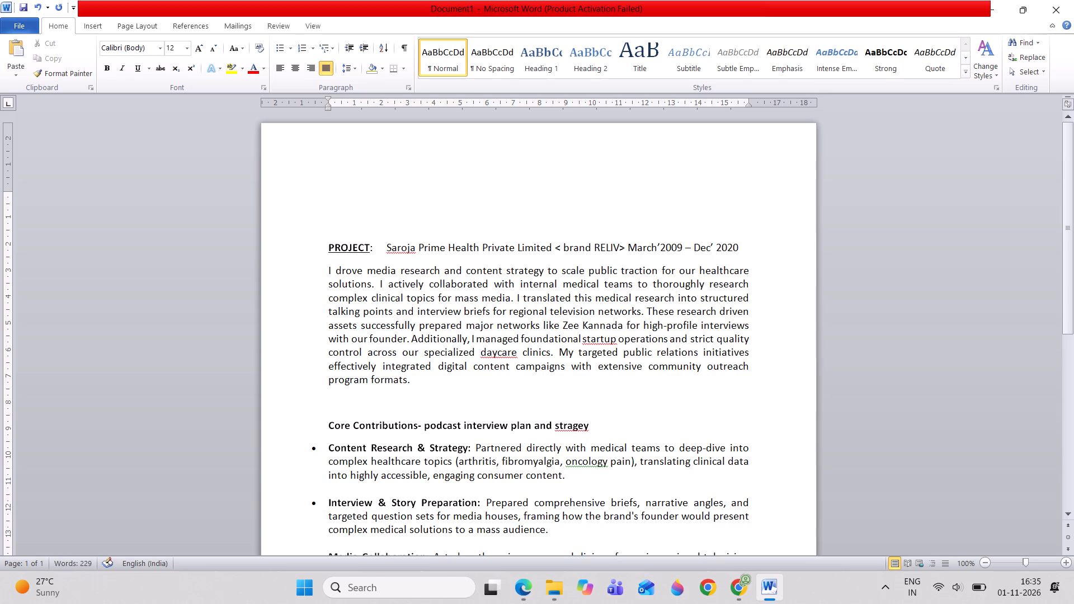
click(630, 247)
key(space)
key(space)
key(space)
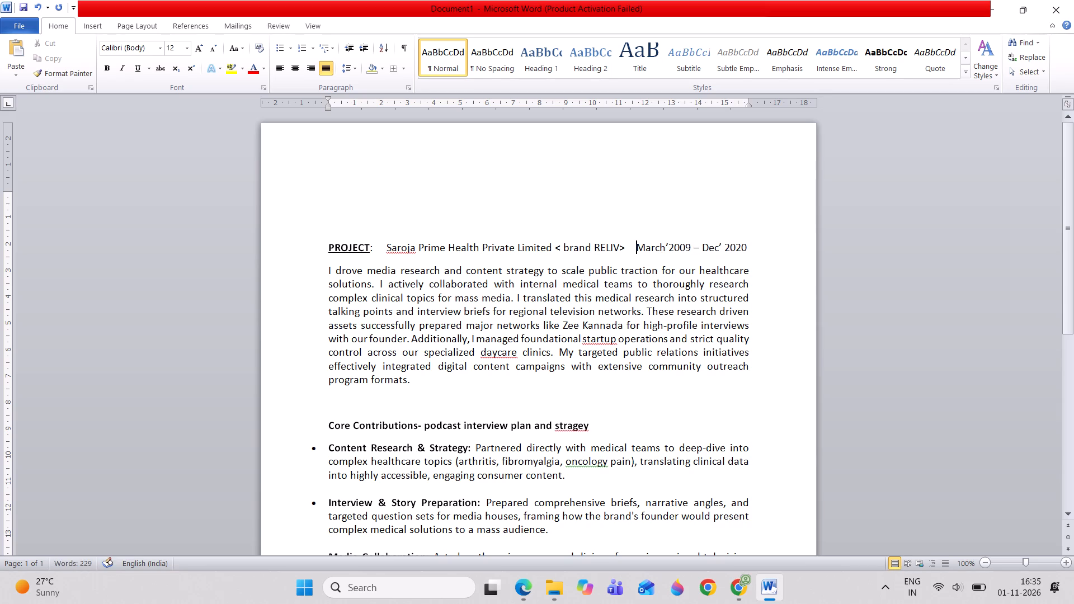
click(614, 296)
click(434, 376)
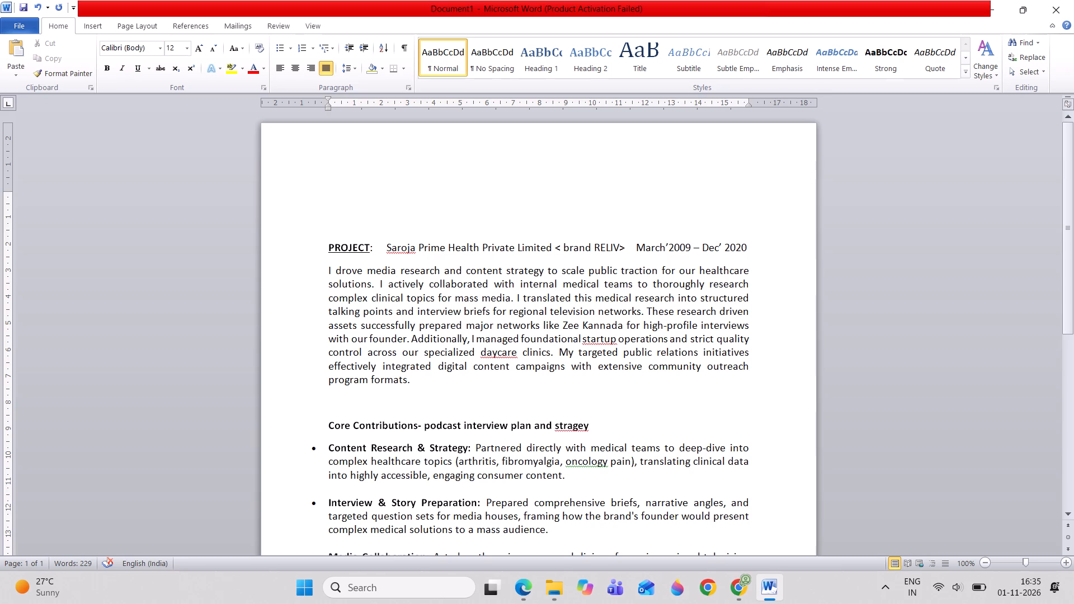
click(500, 356)
Replace the hyphen in "deep-dive" with a space in the Content Research & Strategy bullet.
drag(1071, 233, 1073, 318)
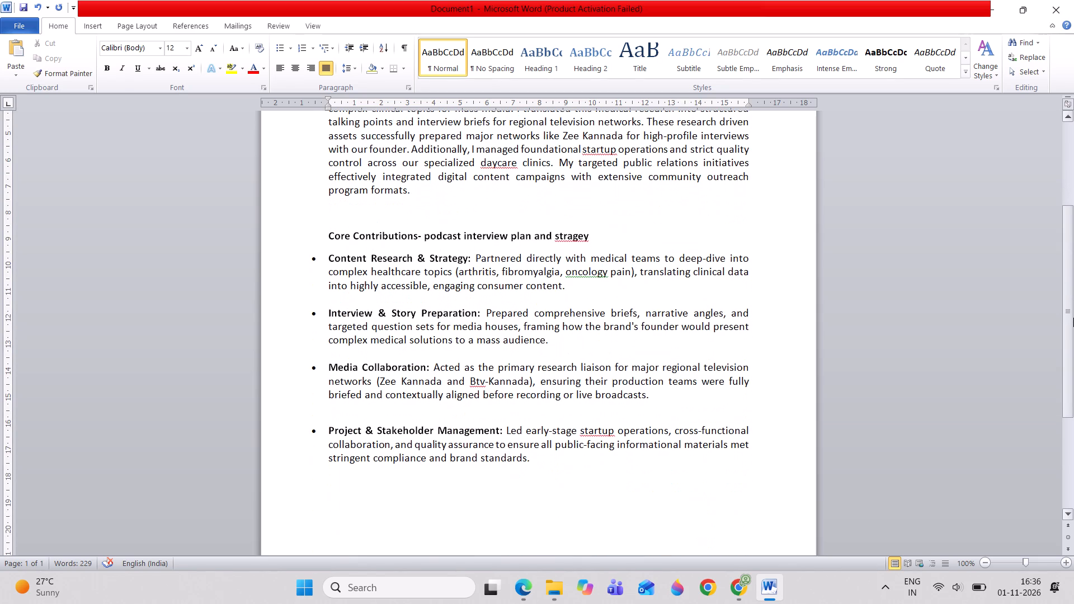
drag(1073, 318, 1060, 271)
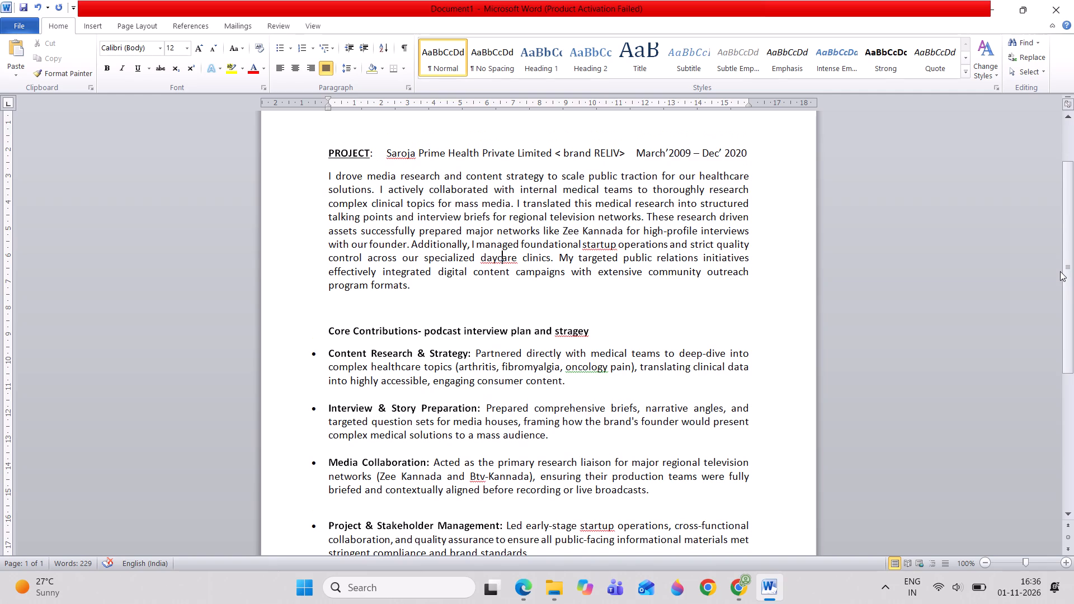
click(706, 355)
key(BackSpace)
key(space)
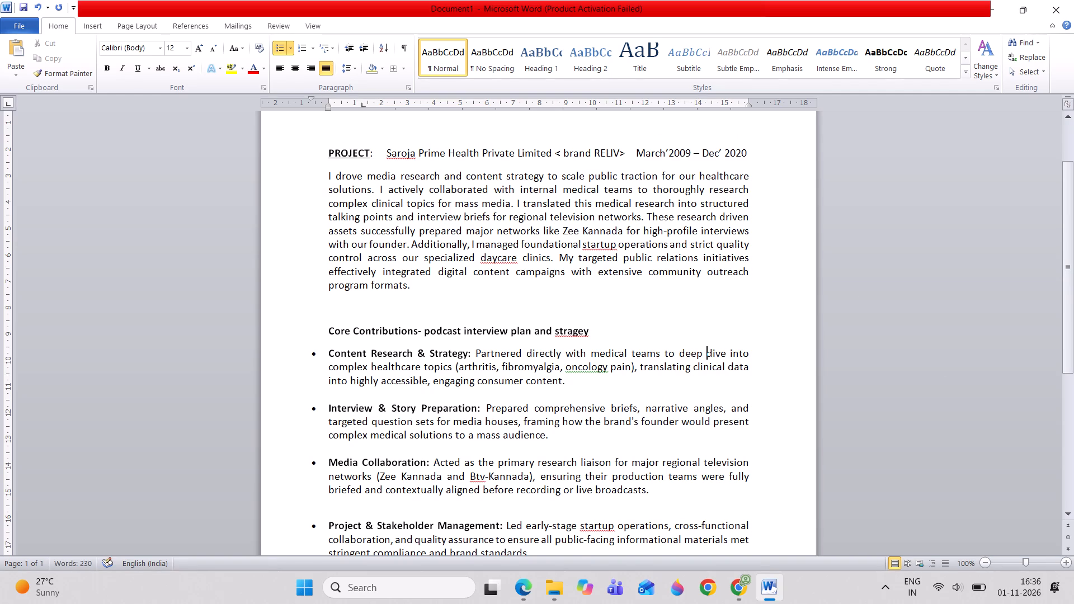
click(582, 383)
Delete the word "complex" before "healthcare topics" in the Content Research & Strategy bullet.
click(373, 367)
key(BackSpace)
key(BackSpace)
key(BackSpace)
key(BackSpace)
key(BackSpace)
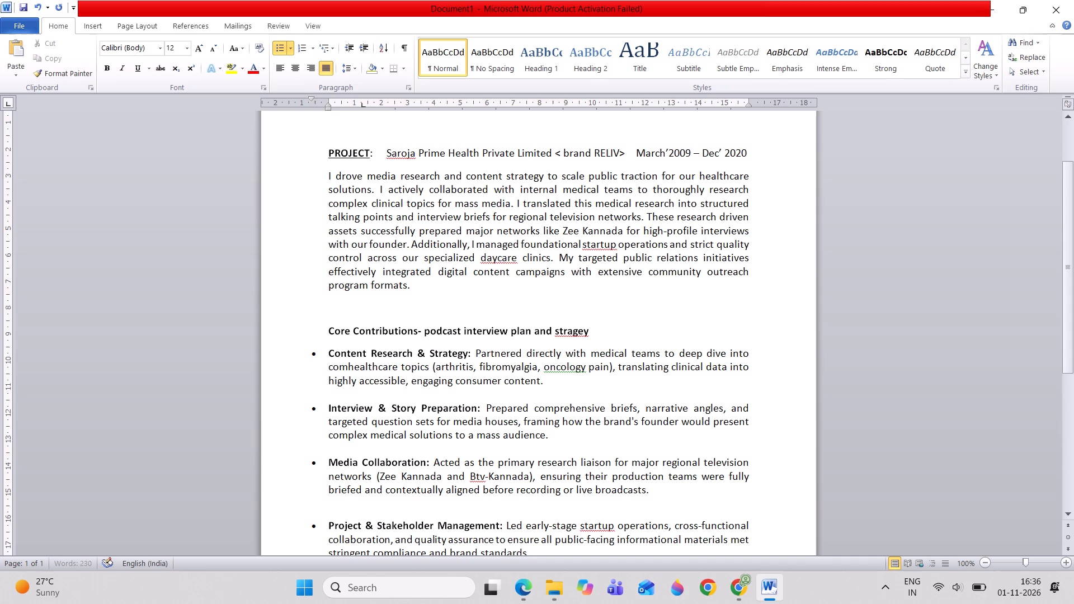
key(BackSpace)
key(BackSpace)
key(BackSpace)
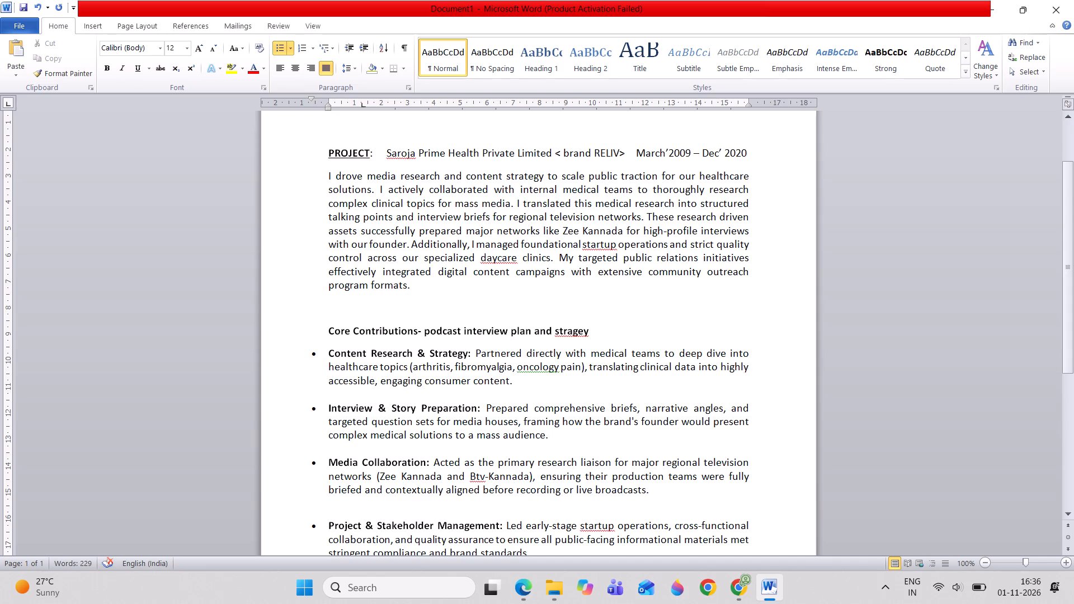
click(541, 382)
click(593, 433)
click(667, 494)
Replace the hyphens in "early-stage" and "cross-functional" with spaces in the Project & Stakeholder Management bullet.
drag(1068, 318, 1073, 352)
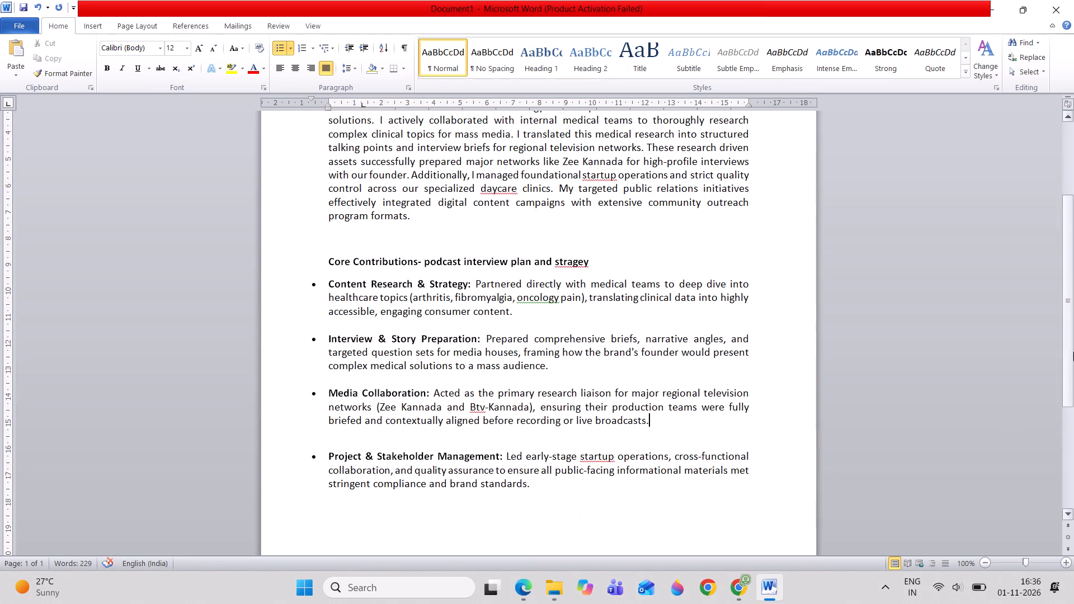
click(553, 456)
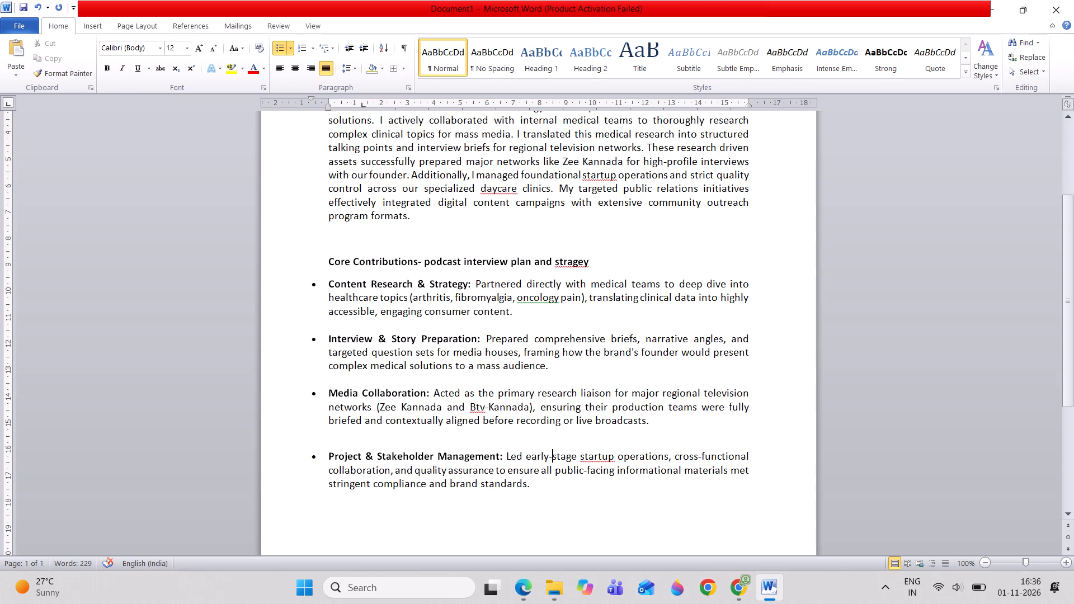
key(BackSpace)
key(space)
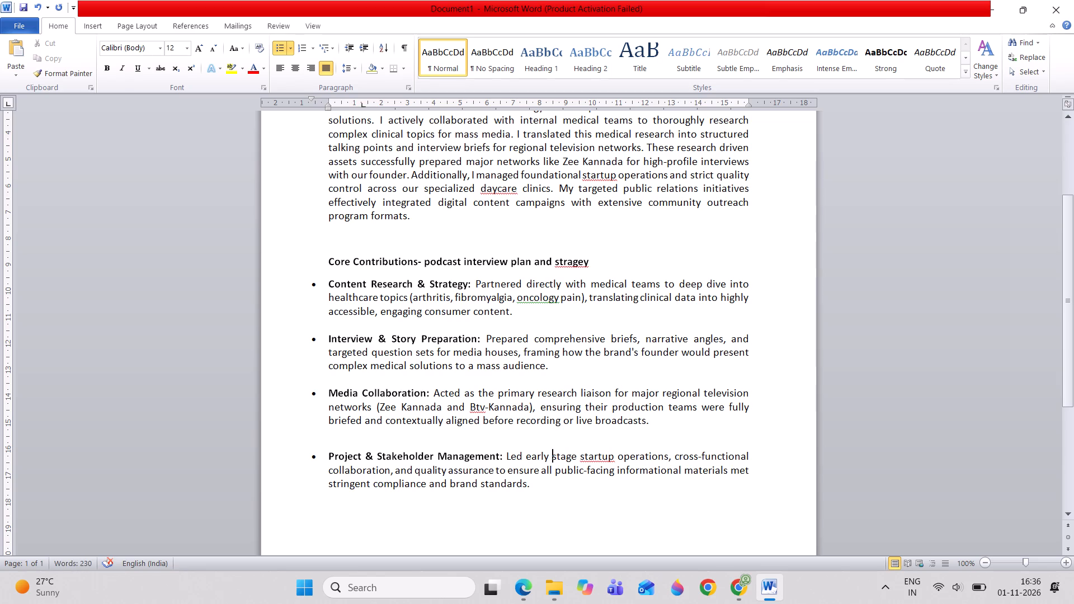
click(570, 488)
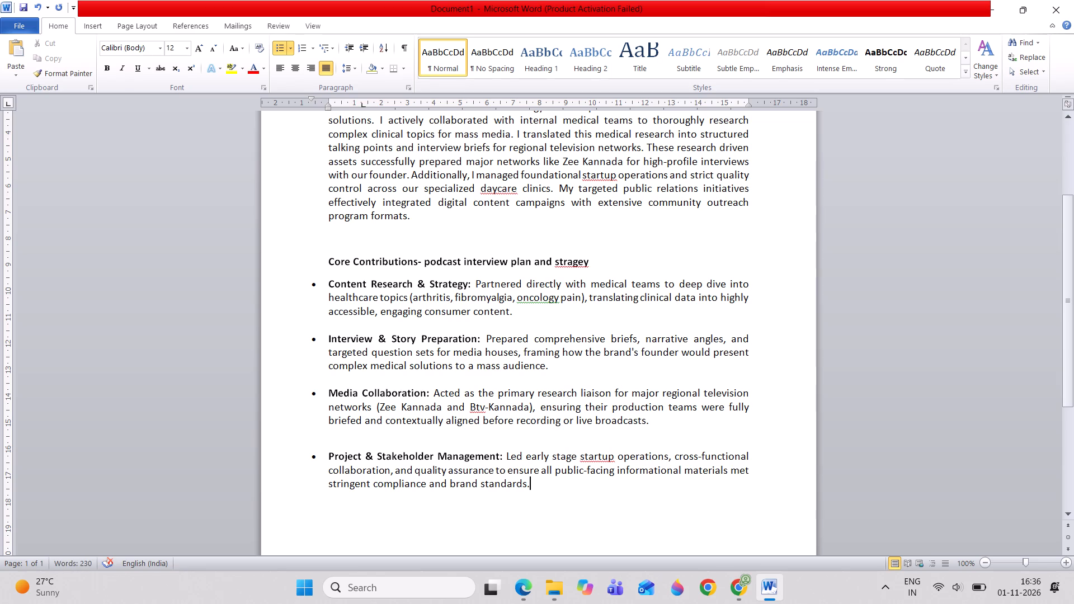
click(702, 457)
key(BackSpace)
key(space)
click(545, 487)
key(space)
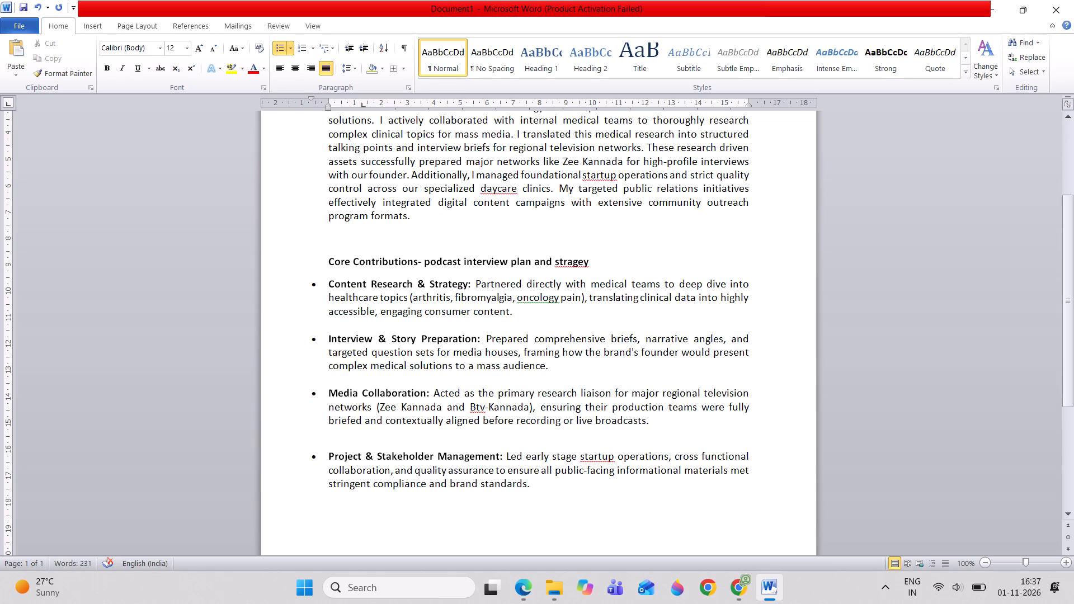
Replace the hyphen in "Btv-Kannada" with a space in the Media Collaboration bullet.
click(490, 408)
key(BackSpace)
key(space)
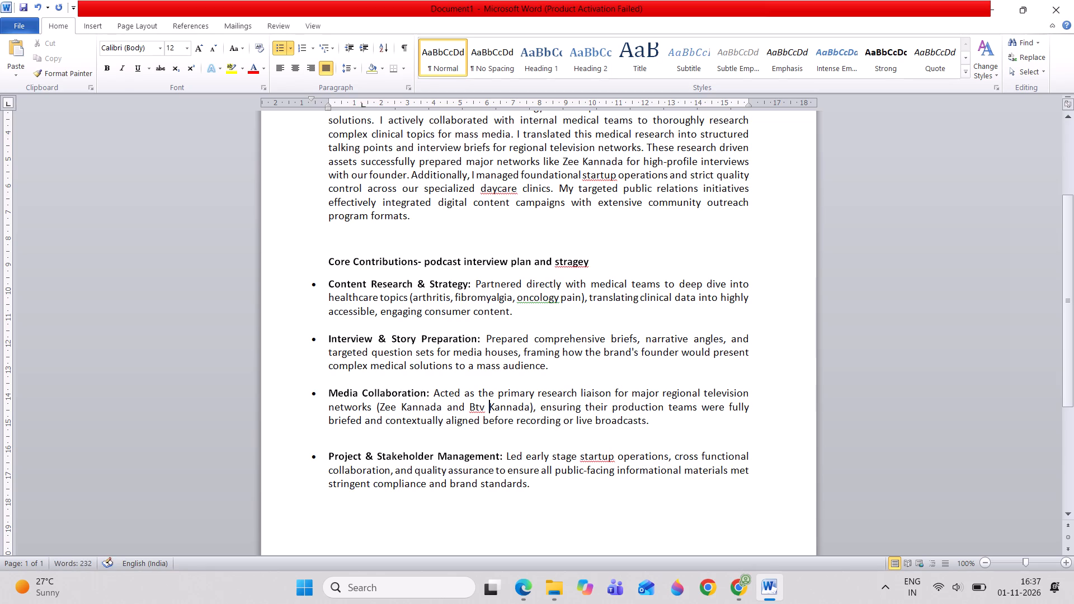
click(561, 487)
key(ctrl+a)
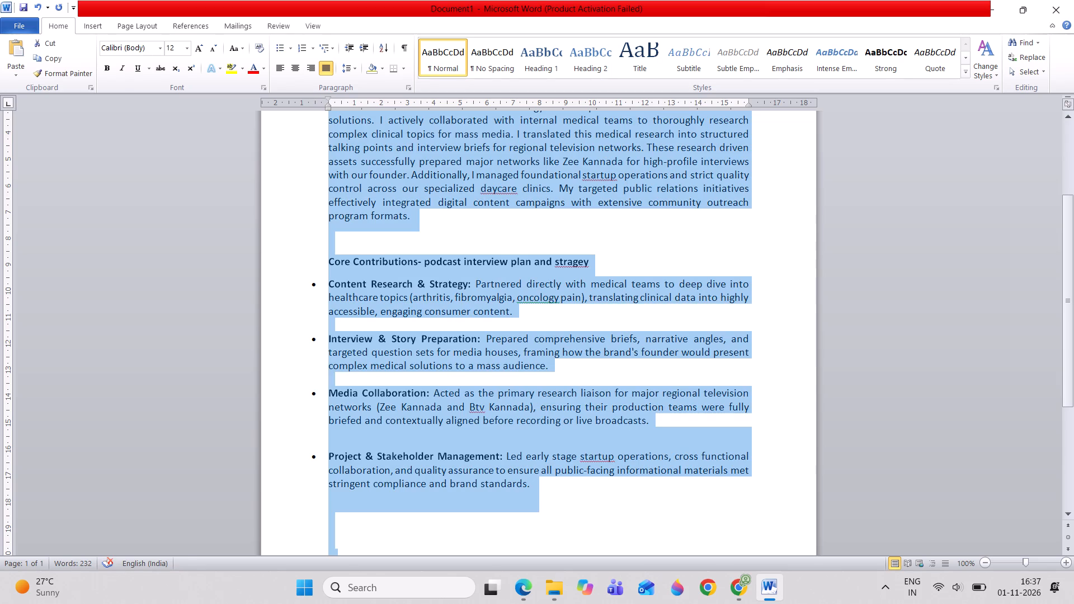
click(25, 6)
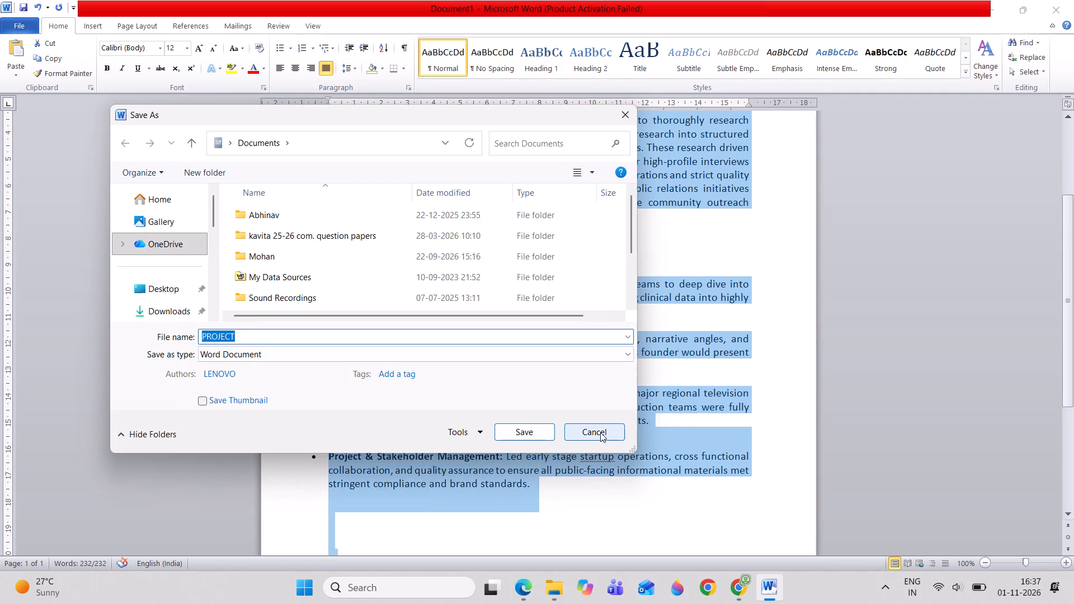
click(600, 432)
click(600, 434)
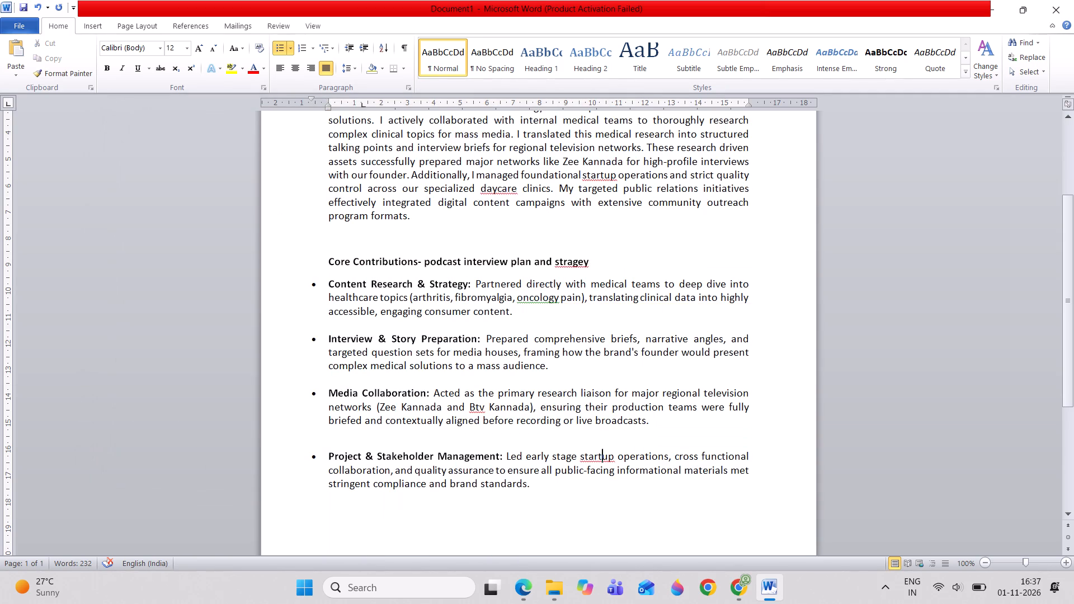
Switch away from Word and past the Chrome search page to the freelance QA, writer and research specialist résumé PDF in Edge.
click(993, 5)
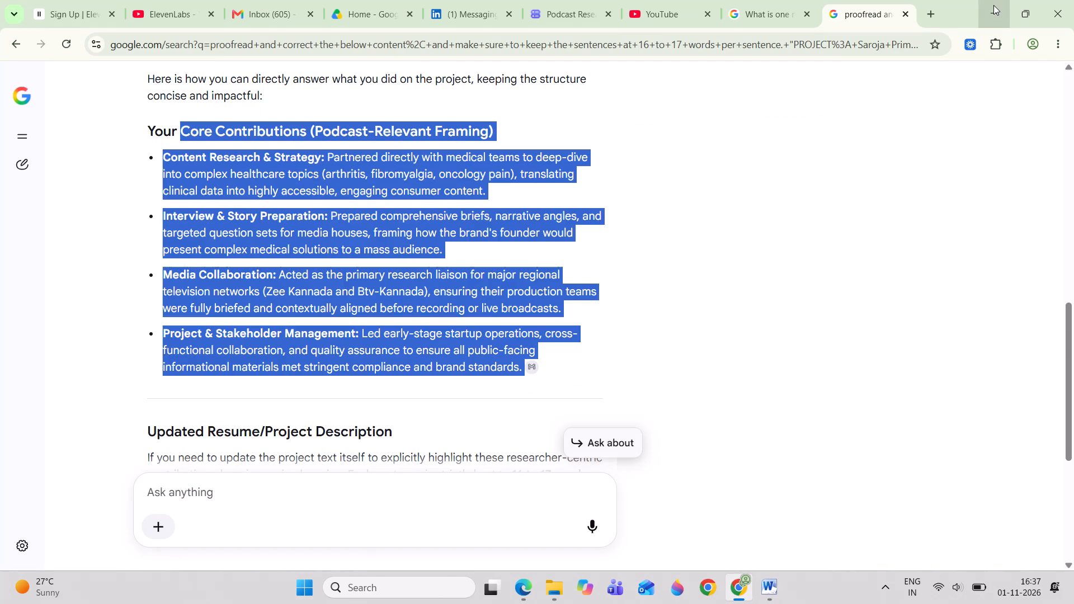
click(806, 167)
click(997, 7)
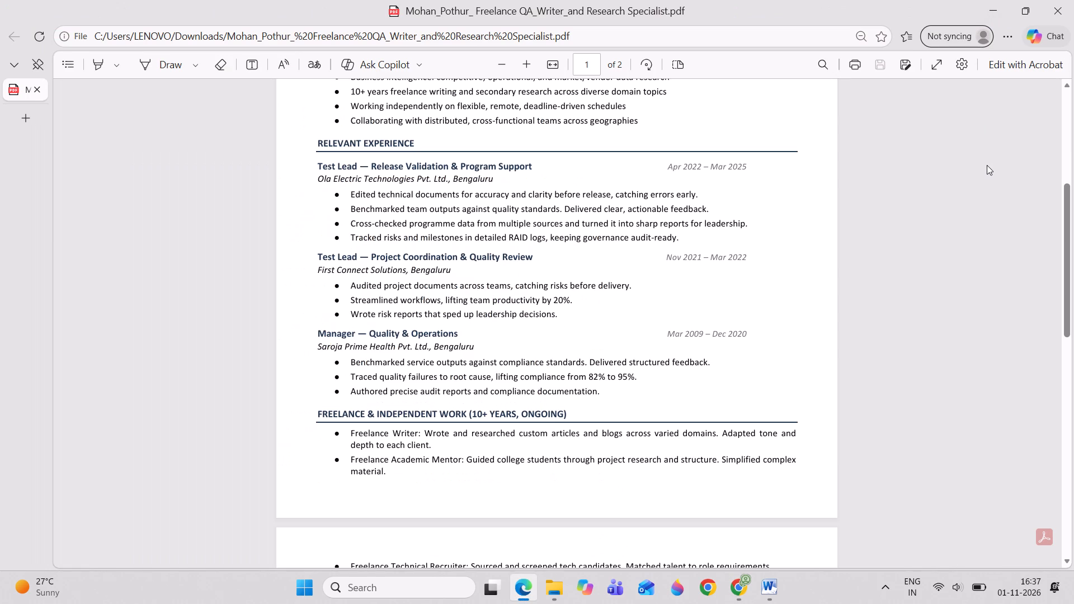
Look over the résumé PDF from its first page, and close it and the Downloads folder window.
drag(1064, 265, 1072, 292)
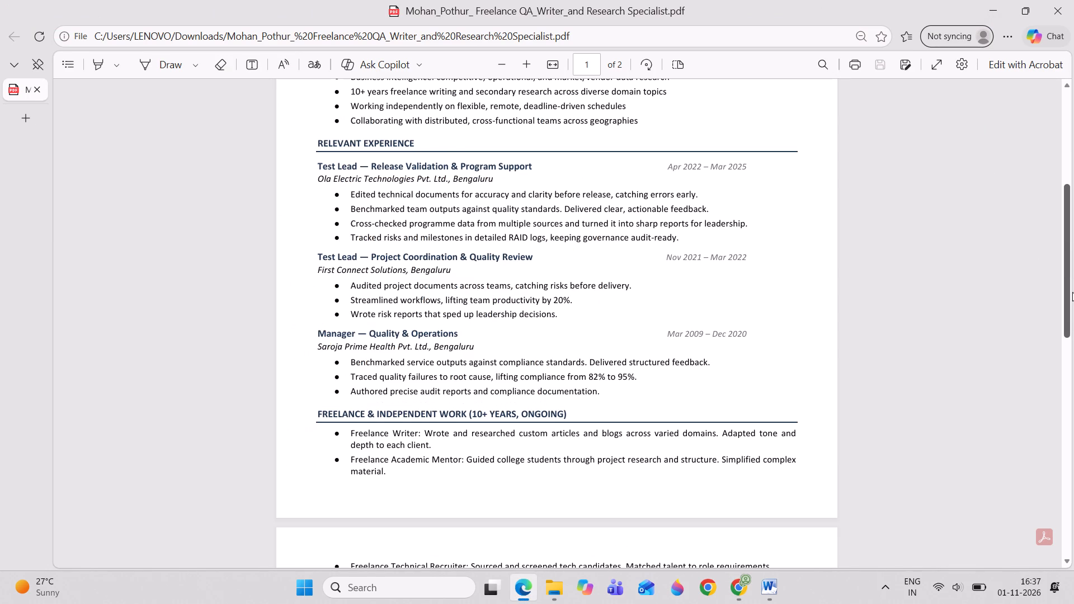
drag(1072, 292, 1057, 136)
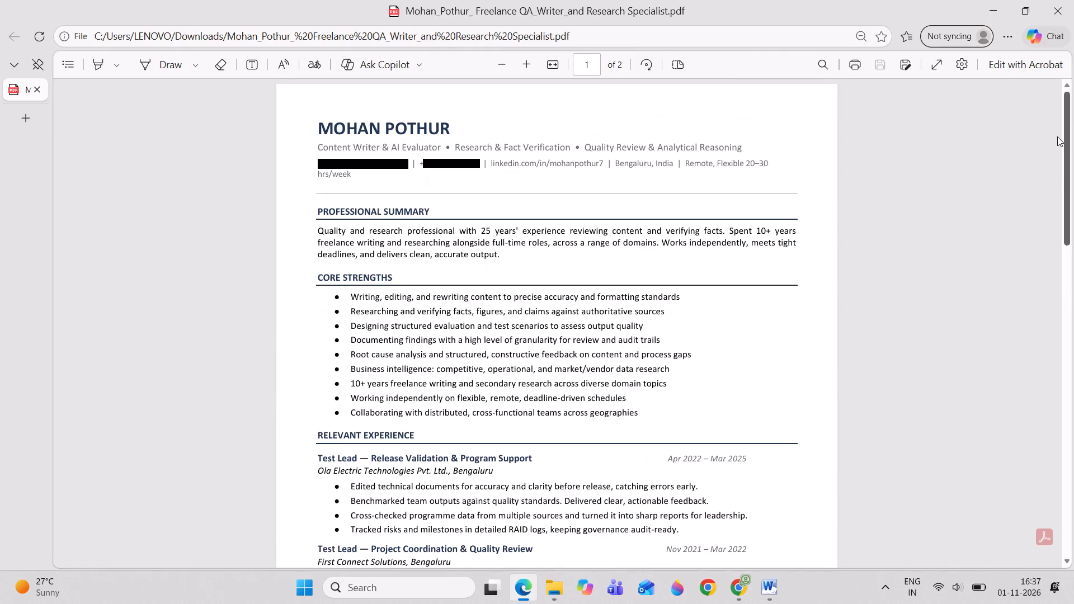
click(1061, 11)
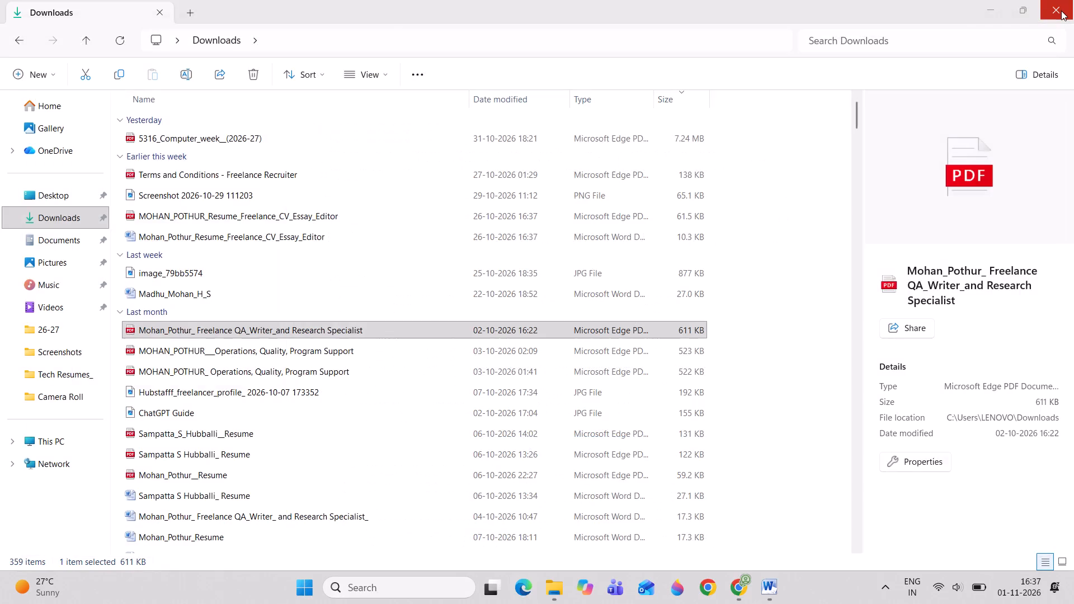
click(1060, 10)
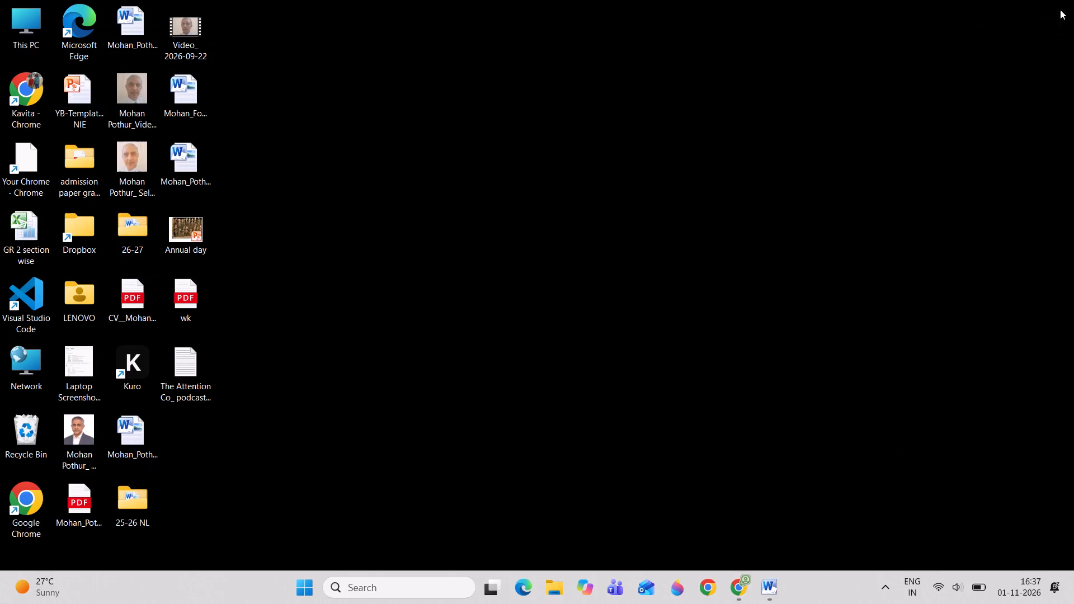
click(547, 265)
click(421, 372)
Open The Attention Co_ podcast text file from the desktop in Notepad and delete all of its text.
double_click(186, 363)
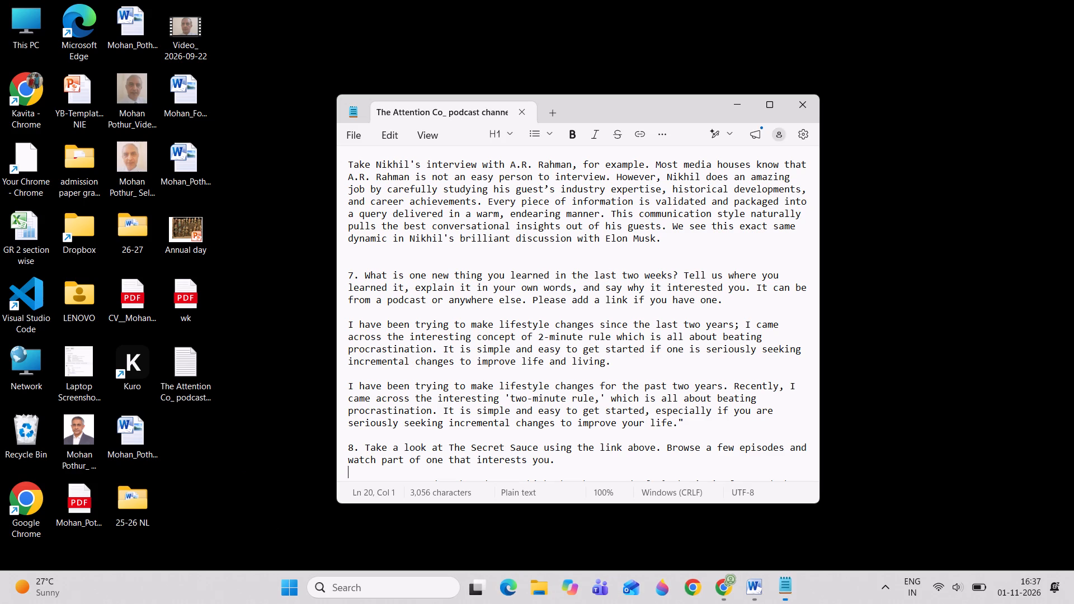
click(771, 105)
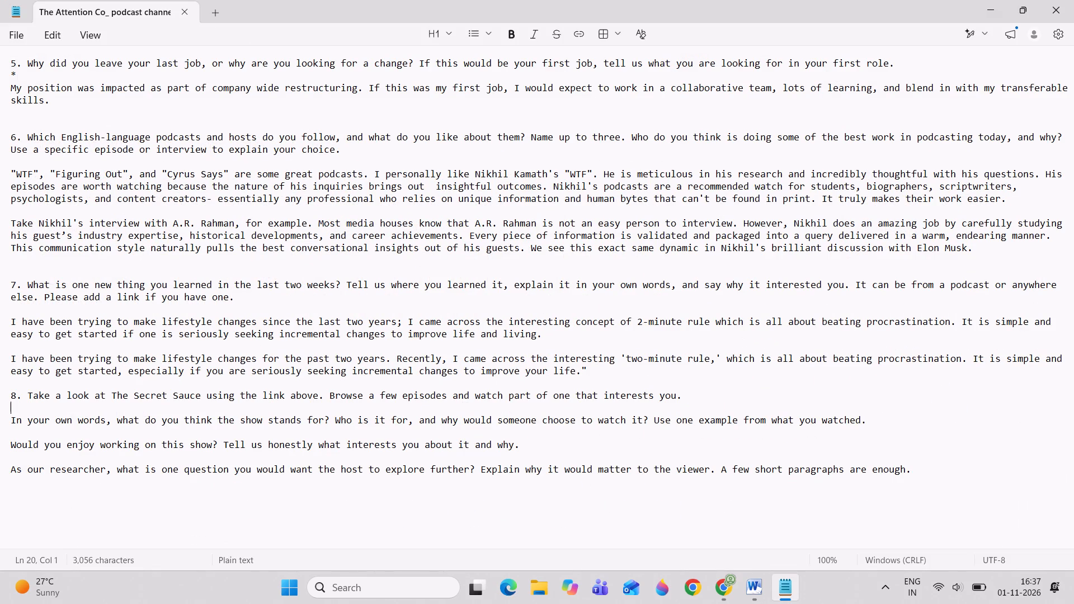
click(363, 442)
key(ctrl+a)
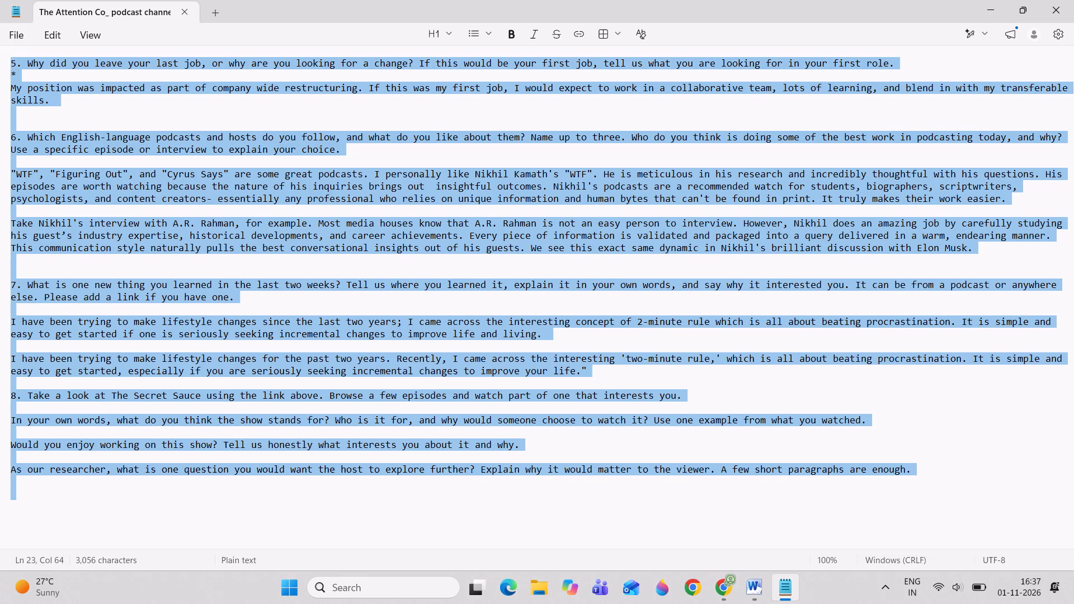
key(Delete)
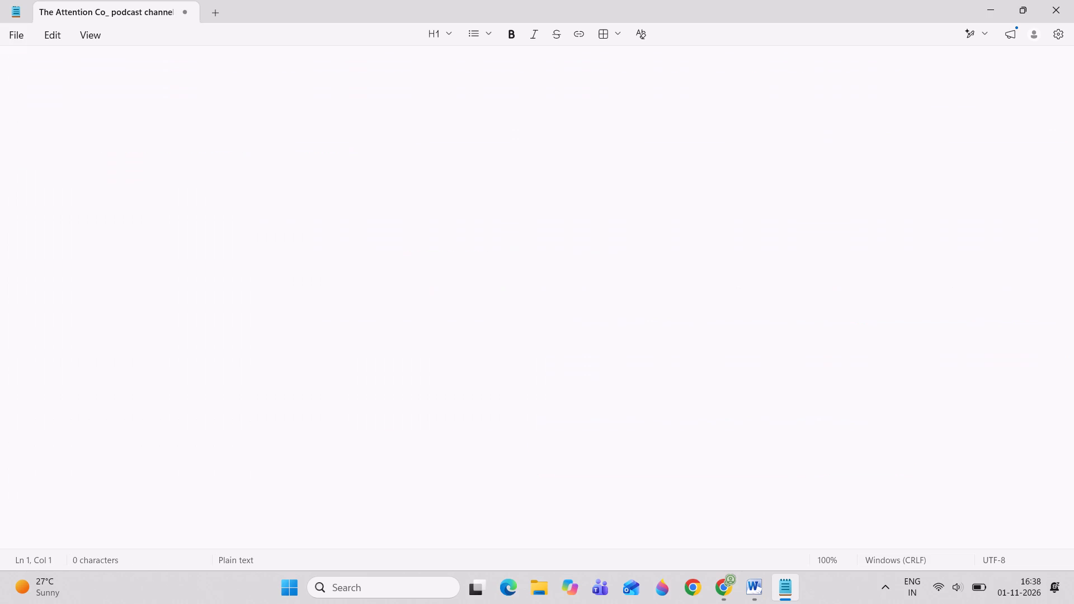
key(ctrl+a)
Copy the entire Saroja Prime Health project text from the Word document into the emptied Notepad file.
click(755, 585)
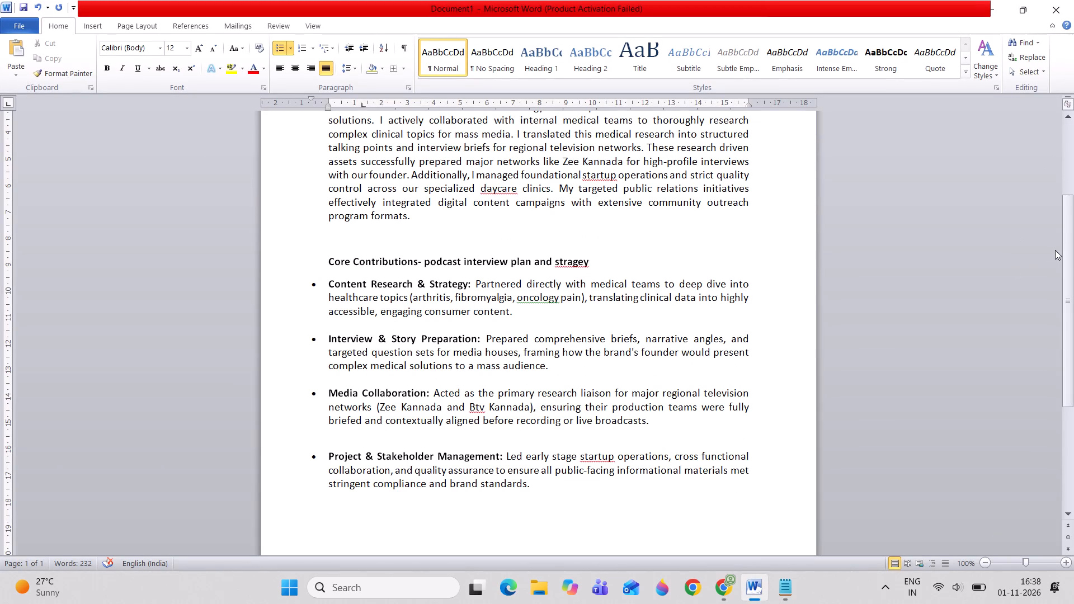
drag(1070, 258, 1033, 85)
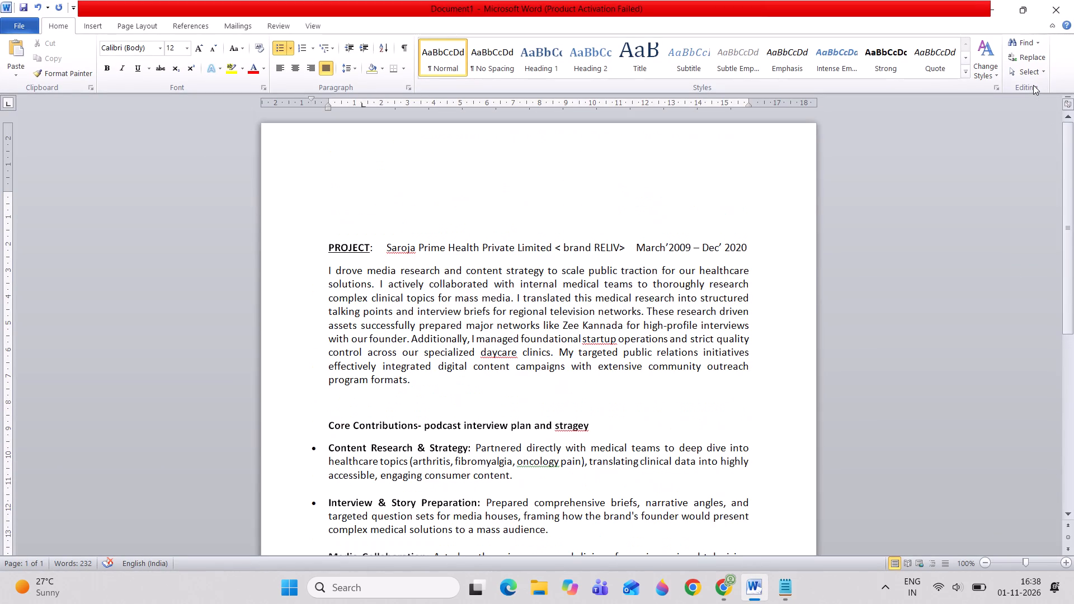
key(ctrl+a)
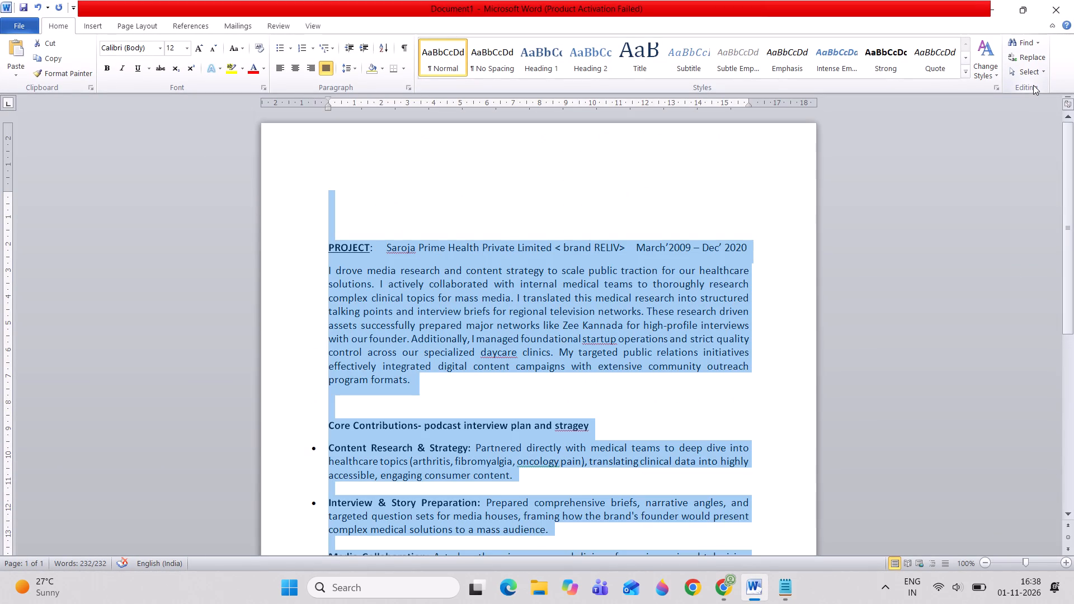
key(ctrl+c)
click(786, 589)
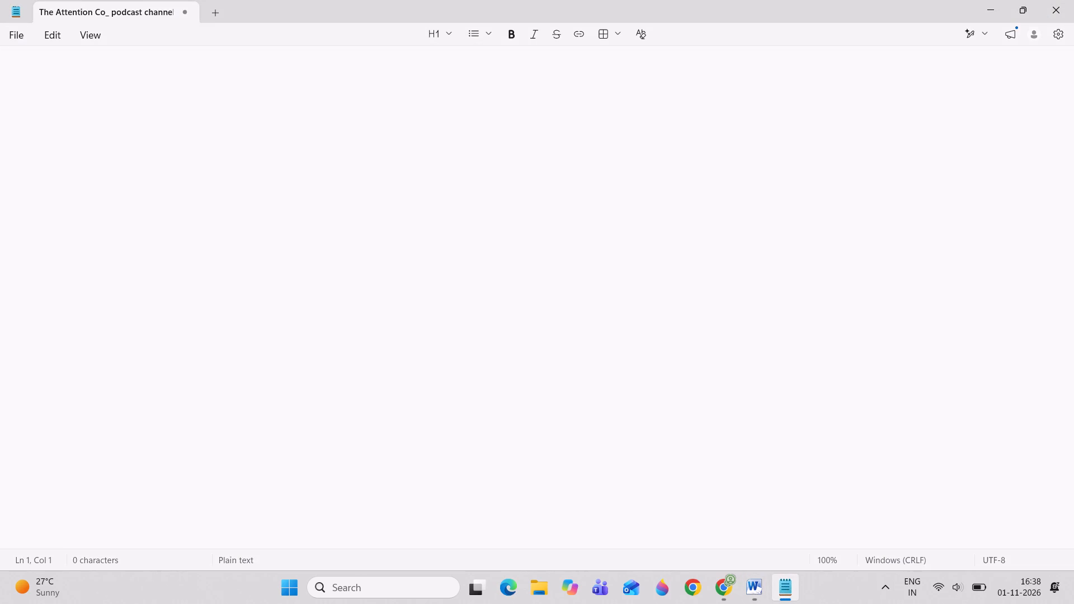
key(ctrl+v)
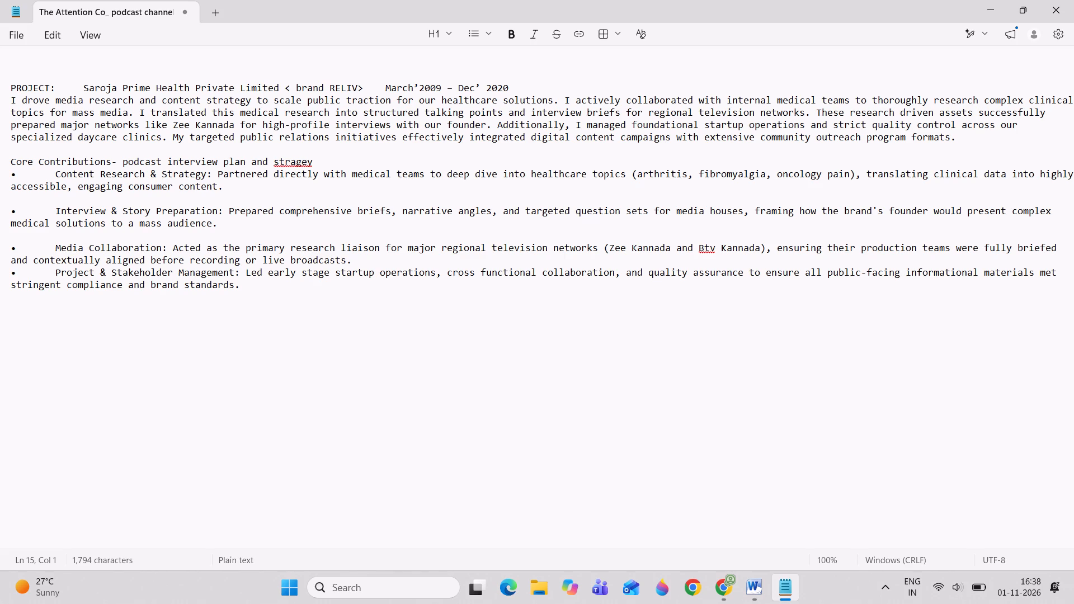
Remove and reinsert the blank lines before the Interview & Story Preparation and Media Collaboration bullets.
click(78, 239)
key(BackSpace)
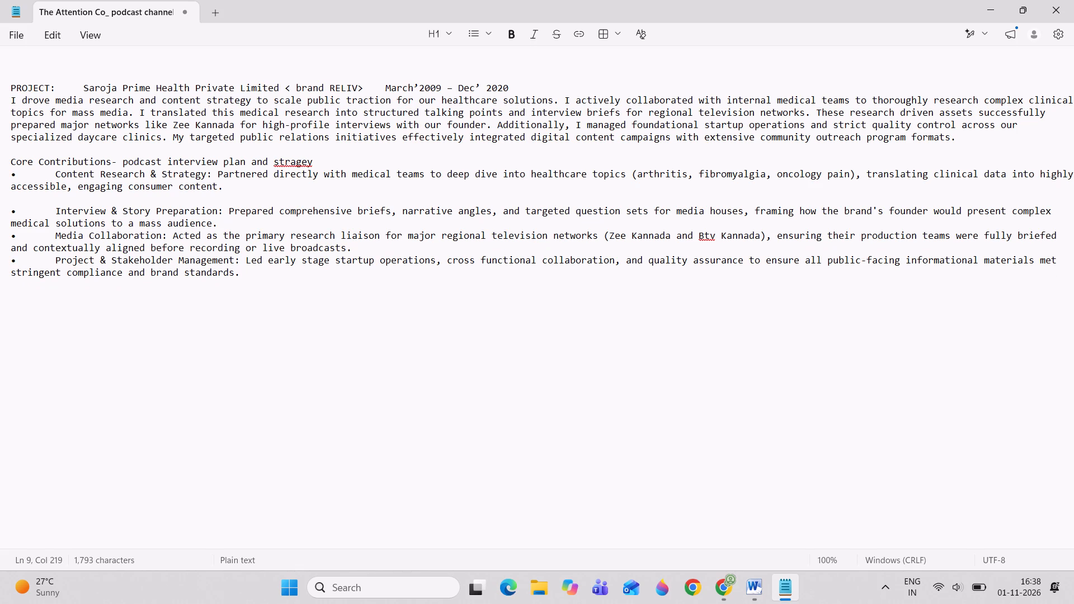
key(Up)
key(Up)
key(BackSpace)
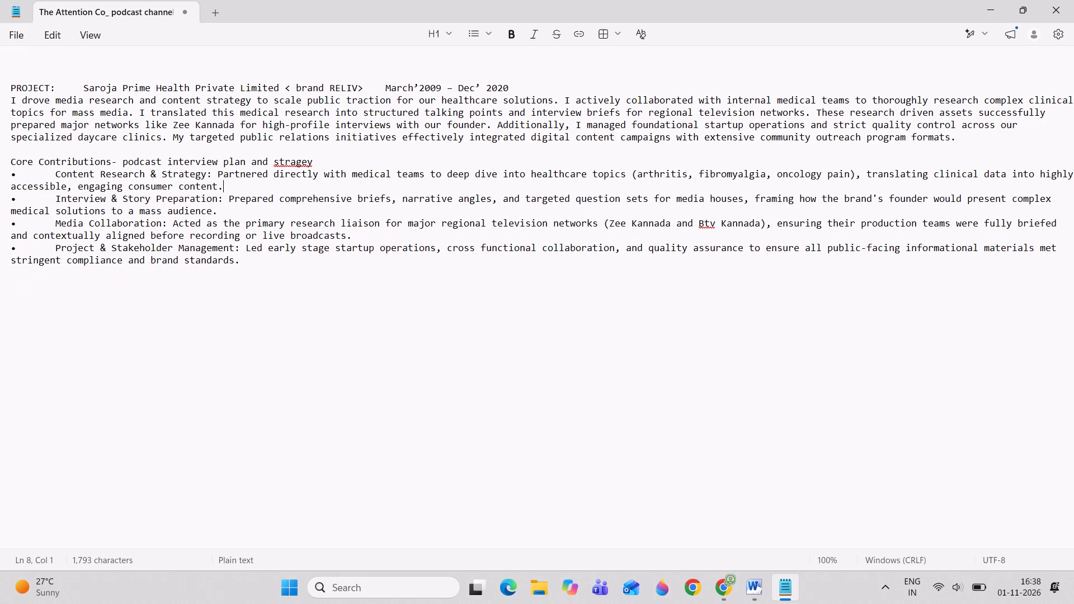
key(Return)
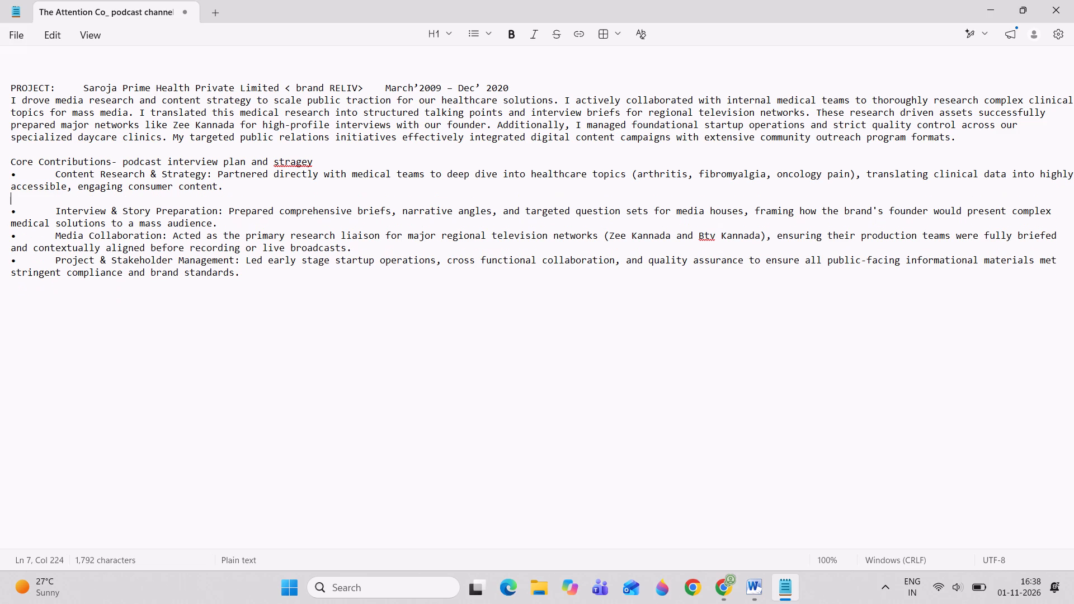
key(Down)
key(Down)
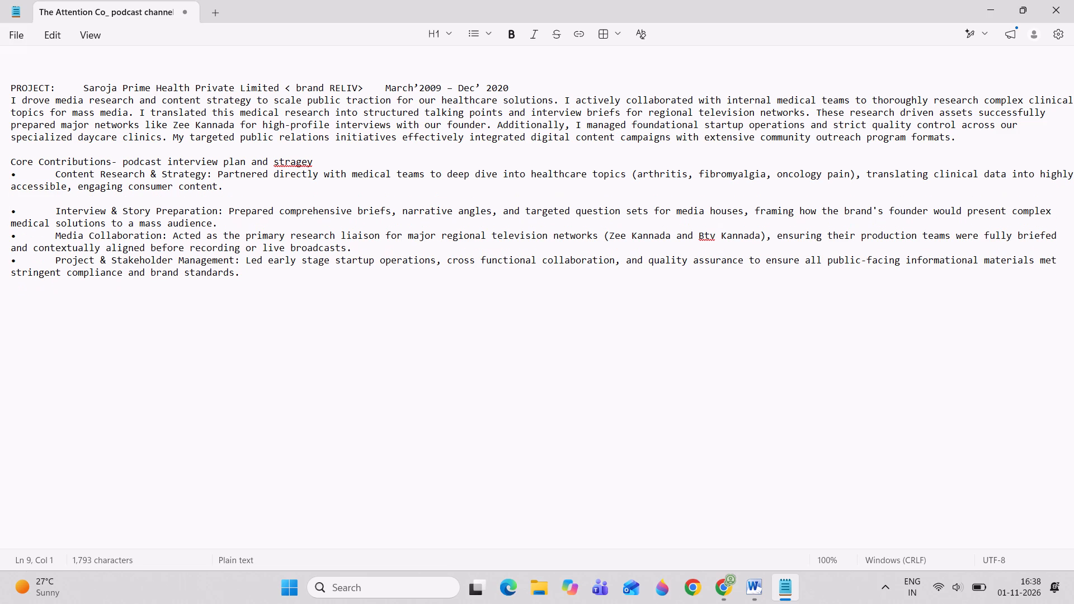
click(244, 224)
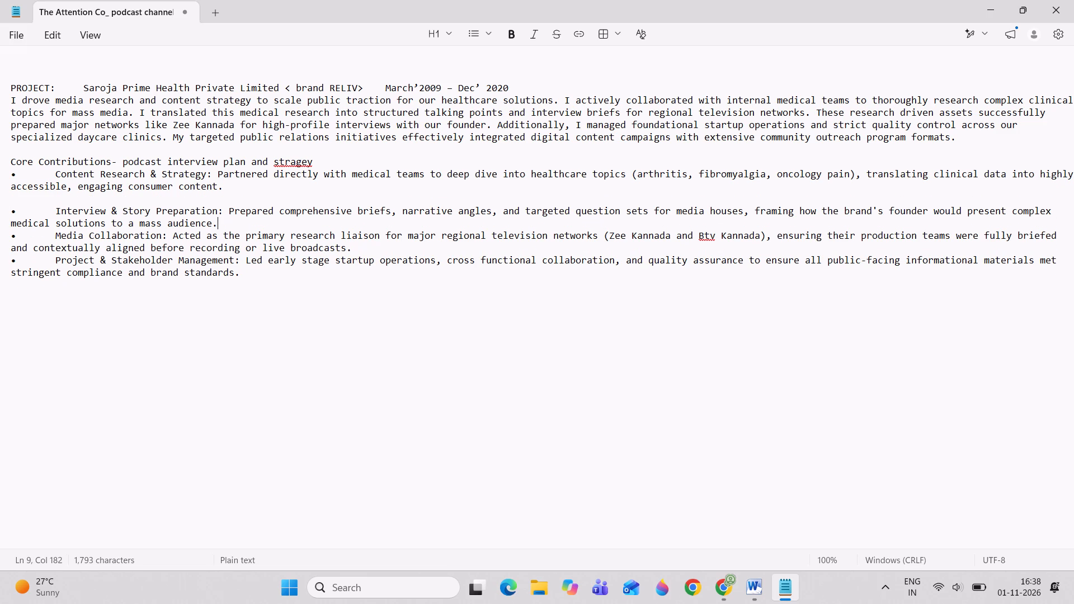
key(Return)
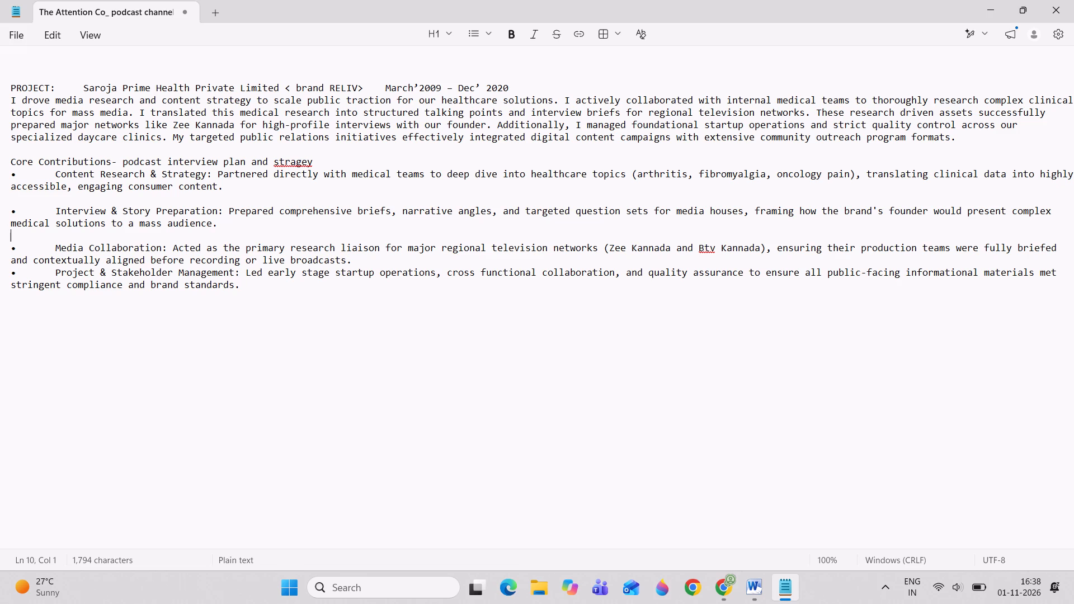
Insert a blank line between the Media Collaboration and Project & Stakeholder Management bullets.
click(386, 259)
key(Return)
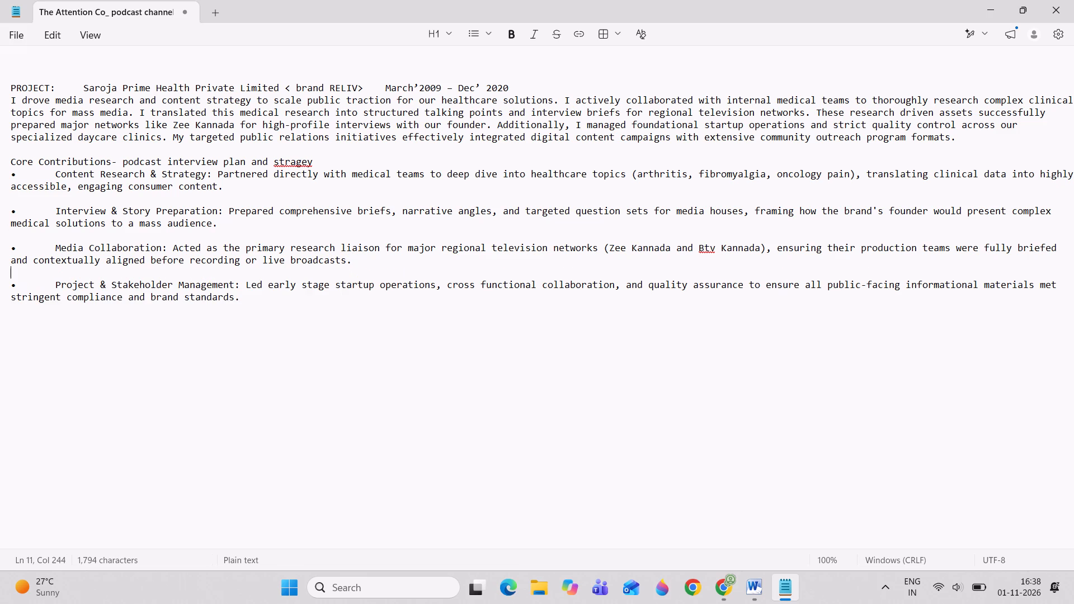
Correct the misspelled last word of the Core Contributions heading to "strategy".
click(296, 162)
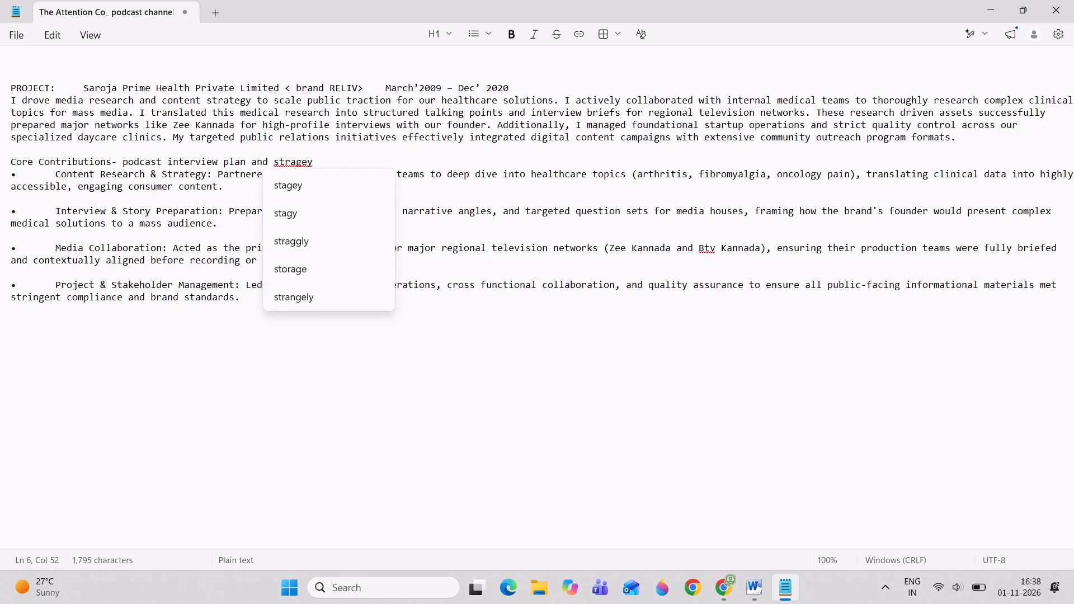
key(t)
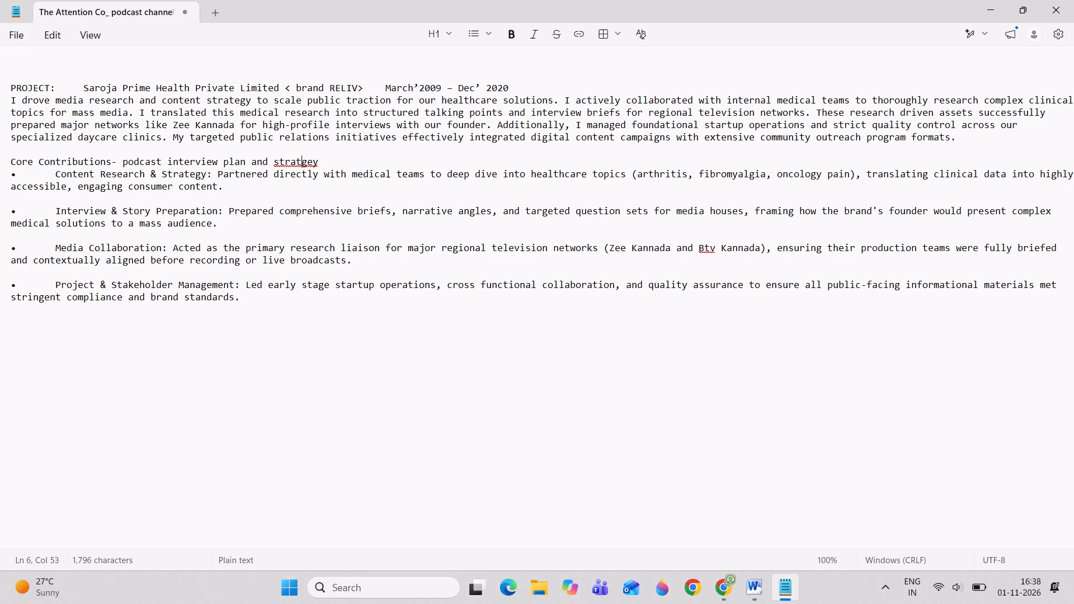
key(e)
key(Right)
key(Right)
key(BackSpace)
click(285, 257)
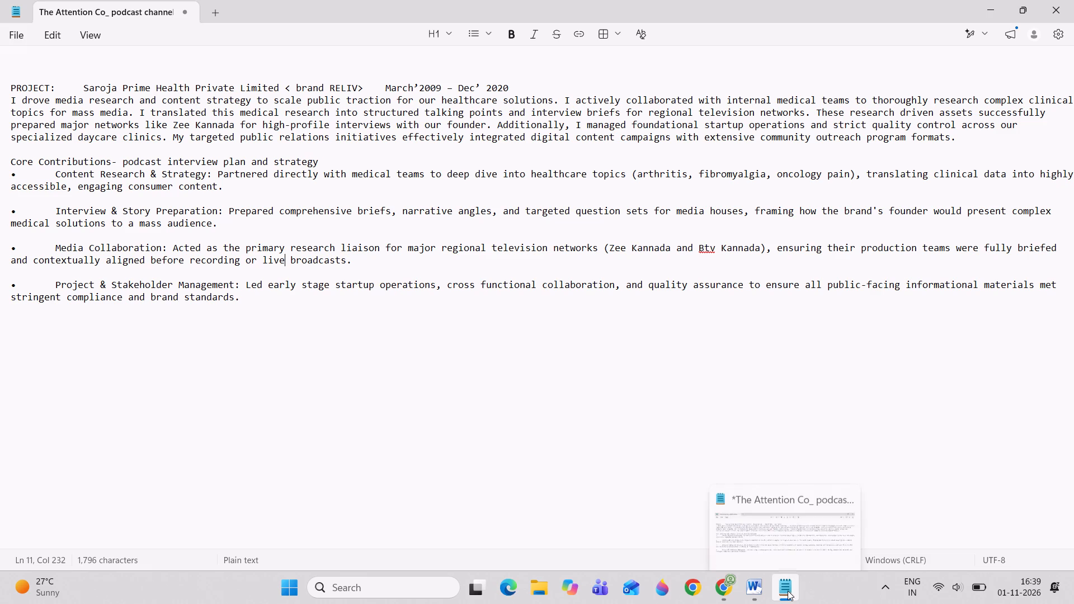
Switch to the Word document and delete all of its text.
click(753, 591)
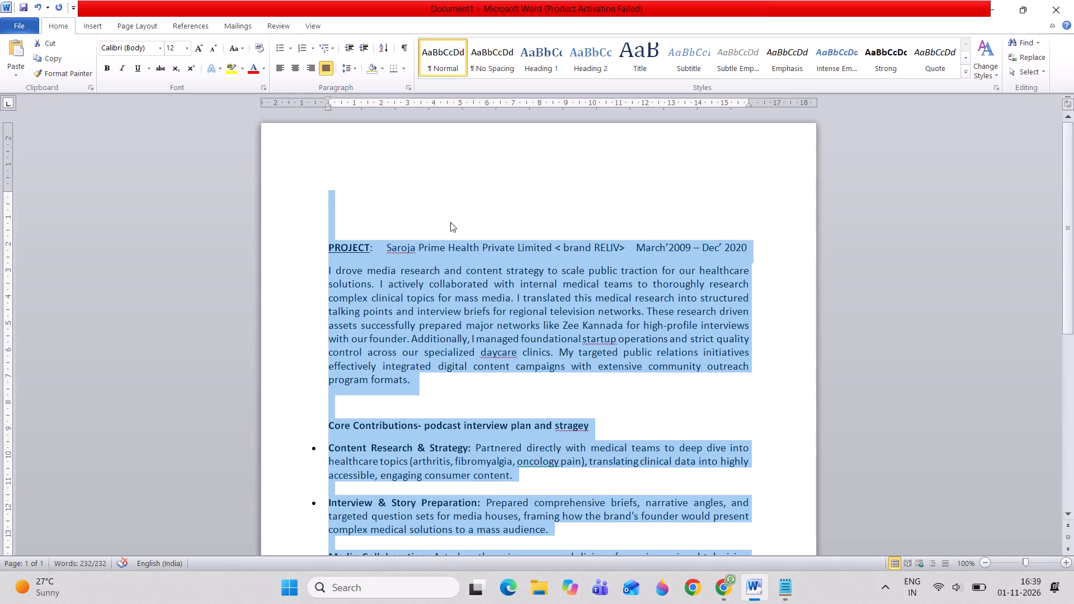
click(520, 388)
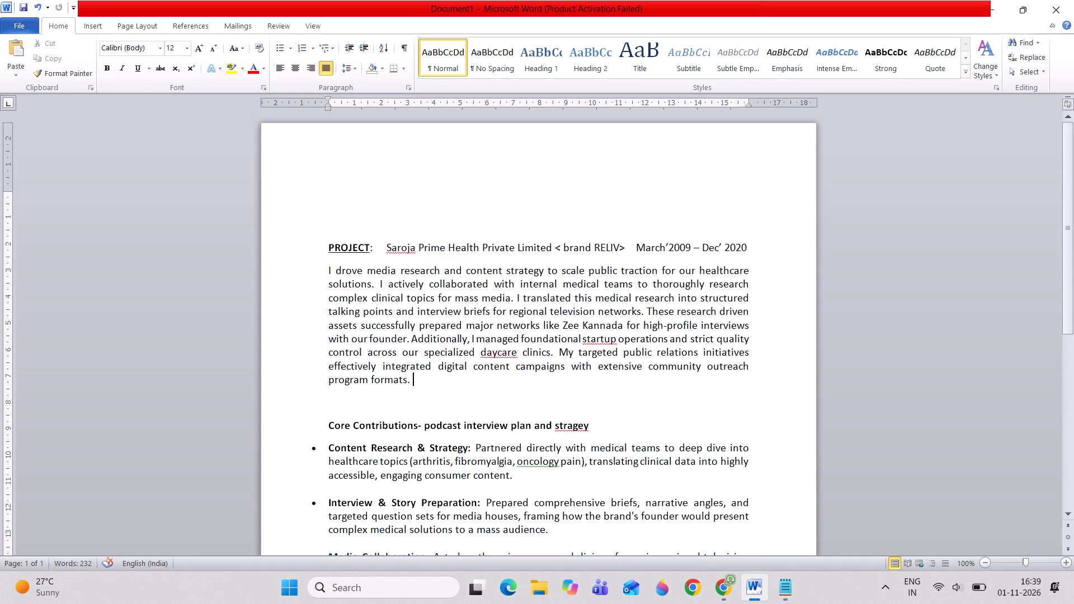
key(ctrl+a)
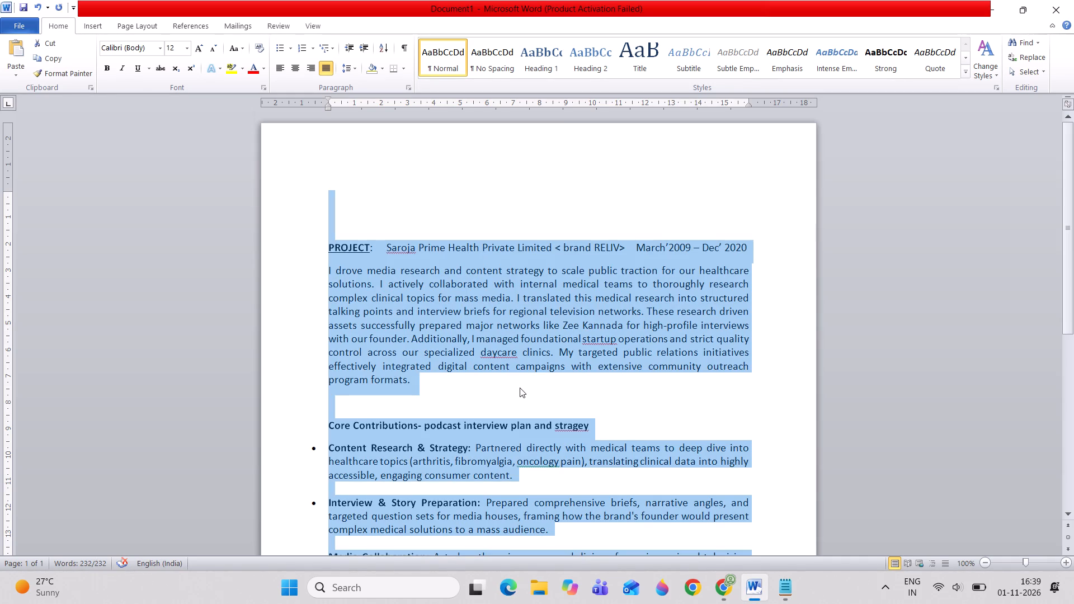
key(Delete)
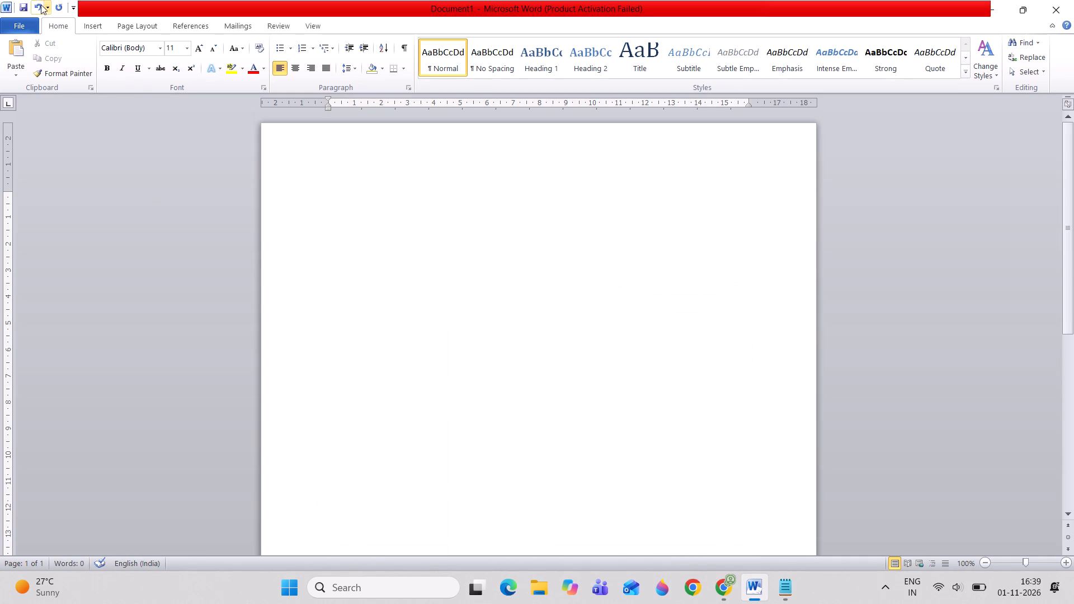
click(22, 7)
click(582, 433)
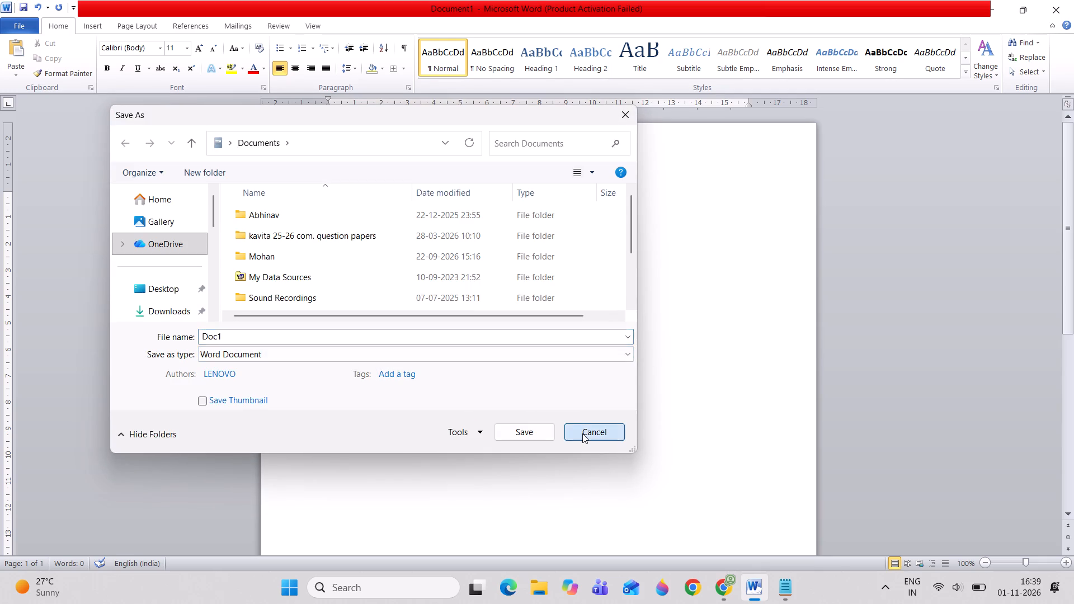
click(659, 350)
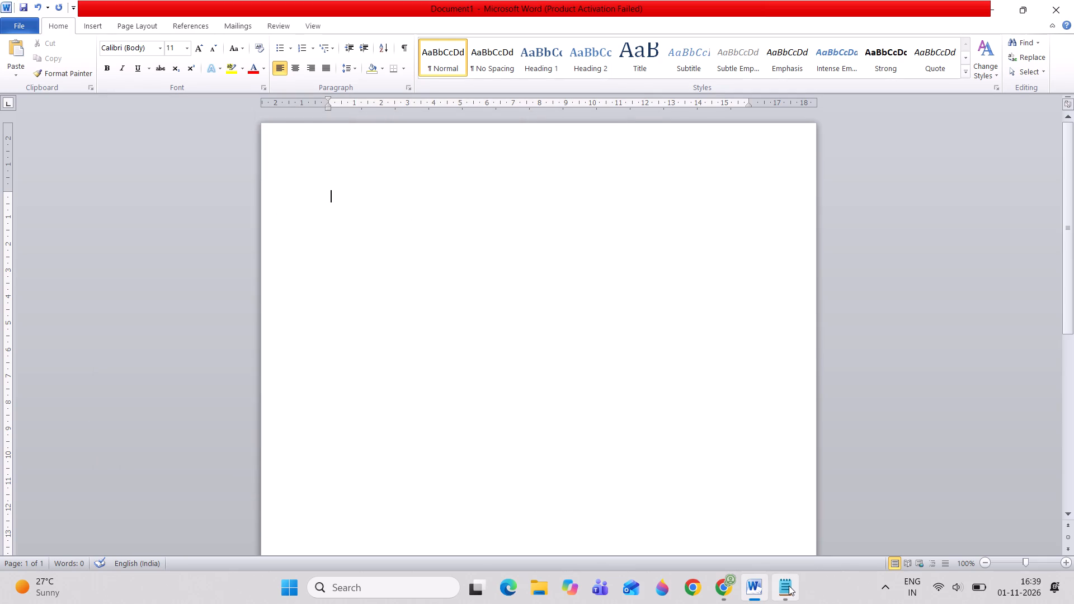
Copy the whole Saroja Prime Health text from Notepad and paste it into the empty Word document.
click(789, 586)
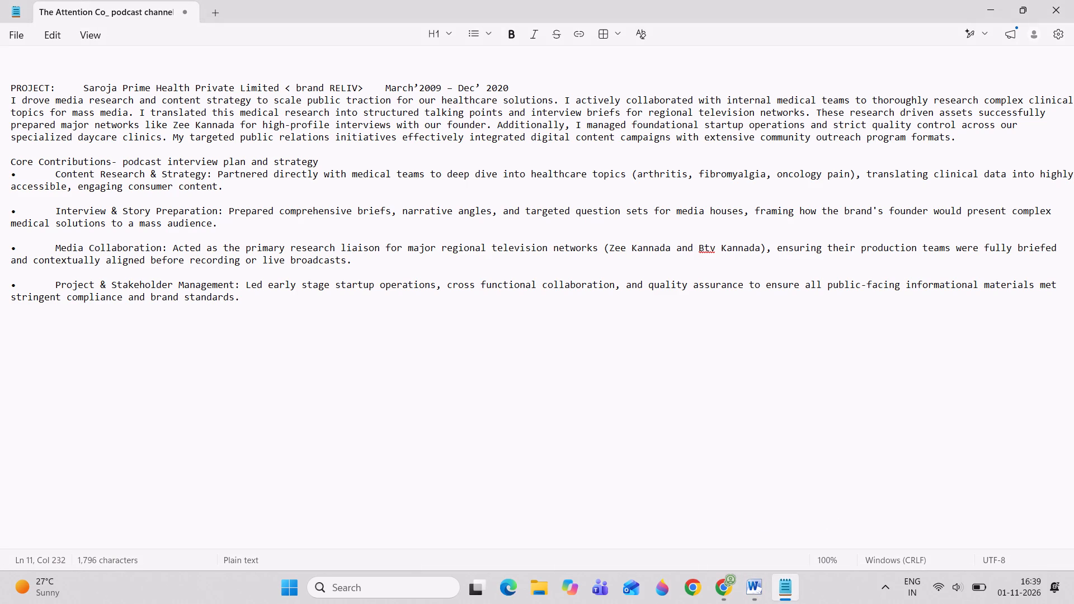
click(13, 88)
key(Left)
key(Left)
key(Left)
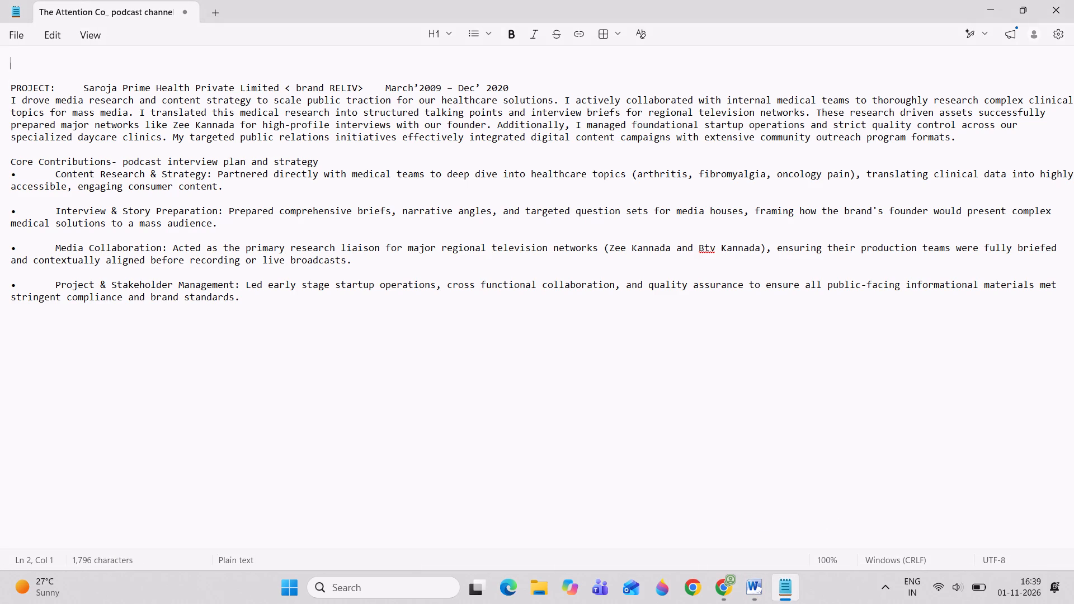
key(Up)
key(ctrl+a)
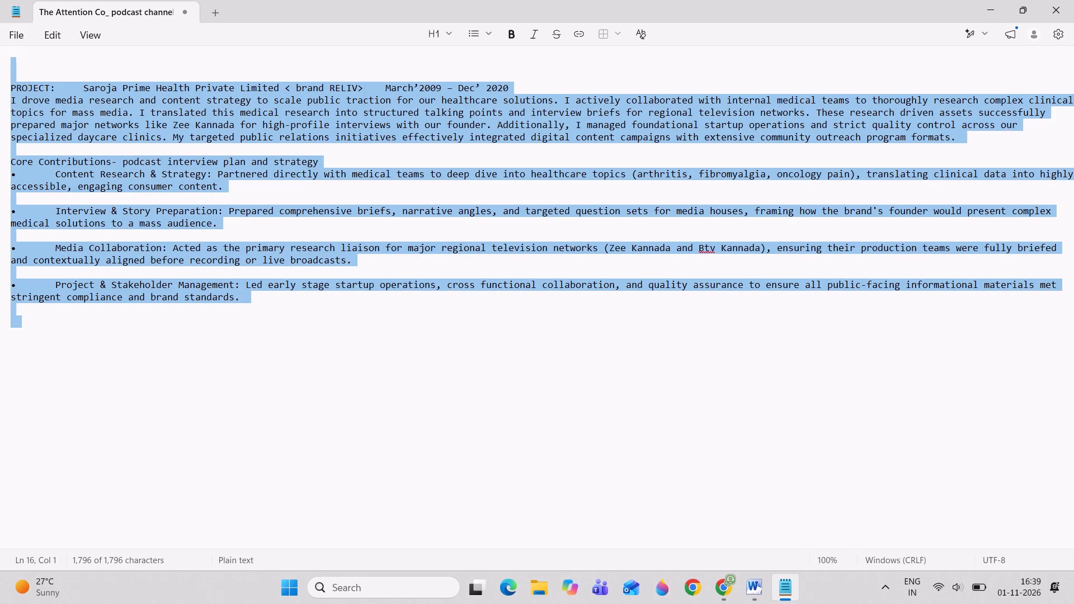
key(ctrl+c)
click(759, 589)
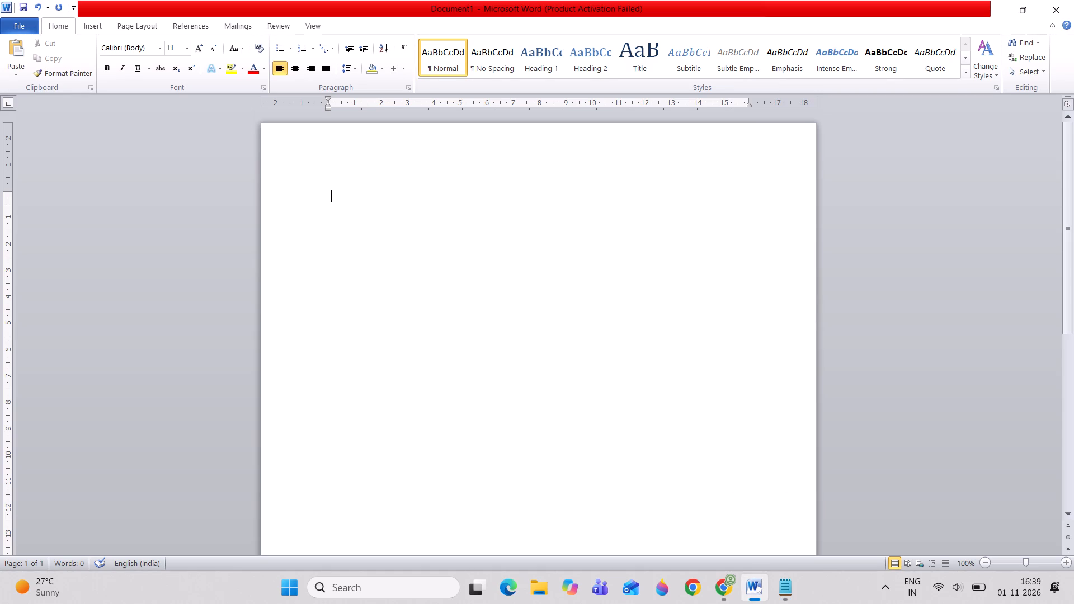
key(ctrl+v)
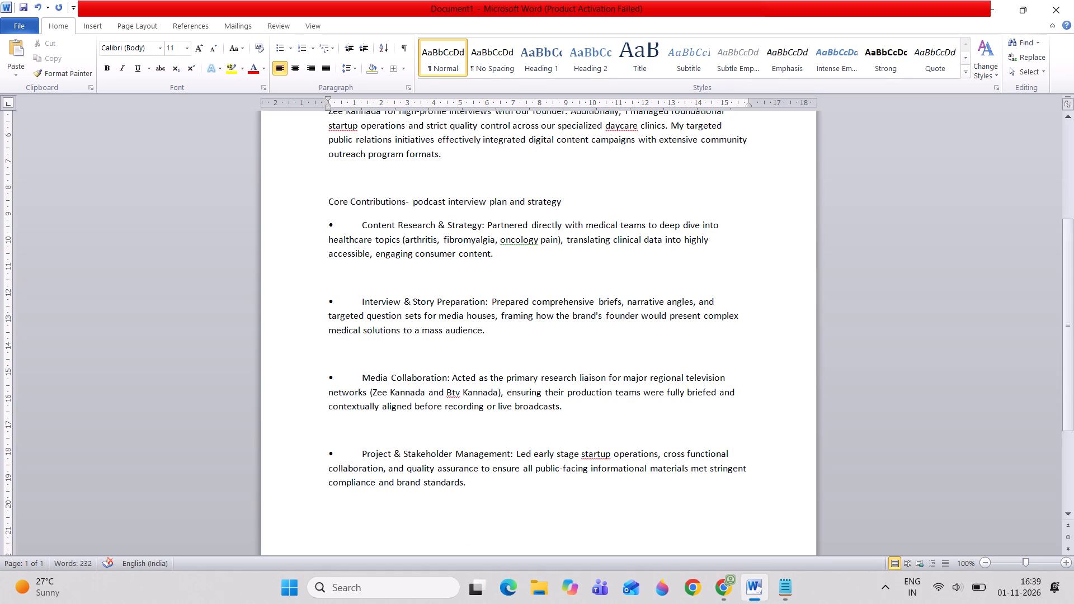
Delete the blank paragraphs separating the four Core Contributions bullets.
click(399, 440)
key(Up)
key(Up)
key(Up)
key(Up)
key(Up)
key(Up)
key(Up)
key(Up)
key(Up)
key(Up)
key(Up)
key(Up)
key(Up)
key(Up)
key(Up)
key(Up)
key(Up)
key(Up)
key(Up)
key(Up)
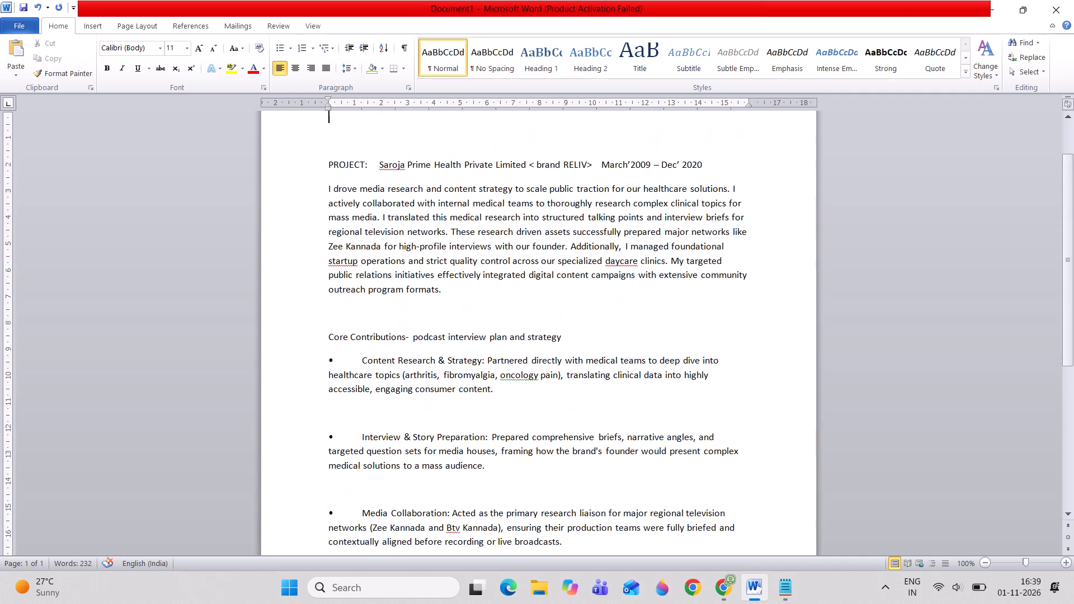
key(Down)
key(Down)
key(Down)
key(Down)
key(Down)
key(Down)
key(Down)
key(Down)
key(Down)
key(Down)
key(Down)
key(Down)
key(Down)
key(Down)
key(Down)
key(Down)
key(Down)
key(Up)
key(BackSpace)
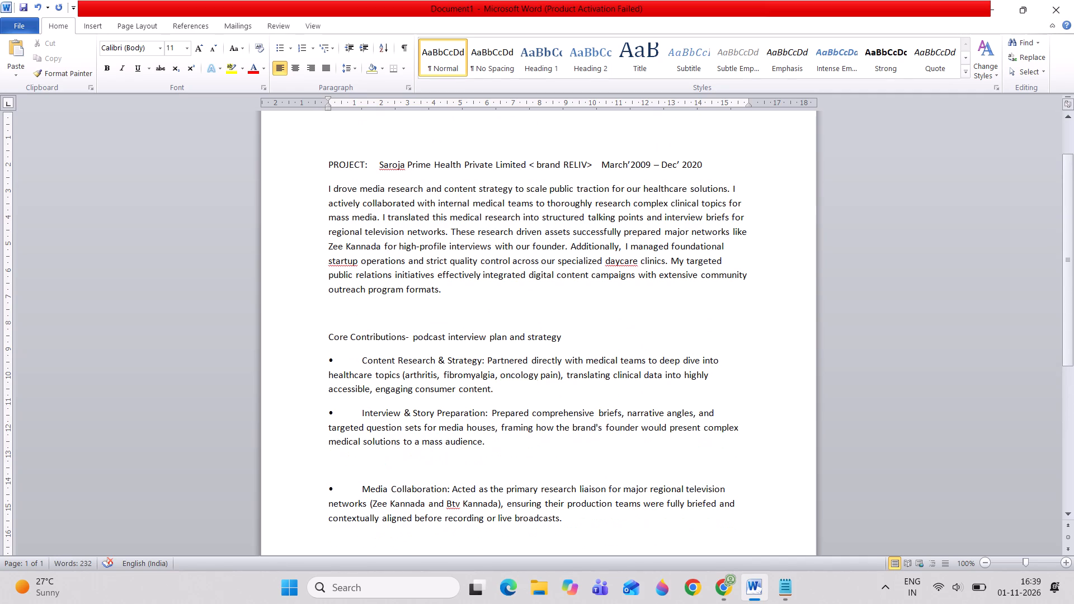
click(349, 470)
key(BackSpace)
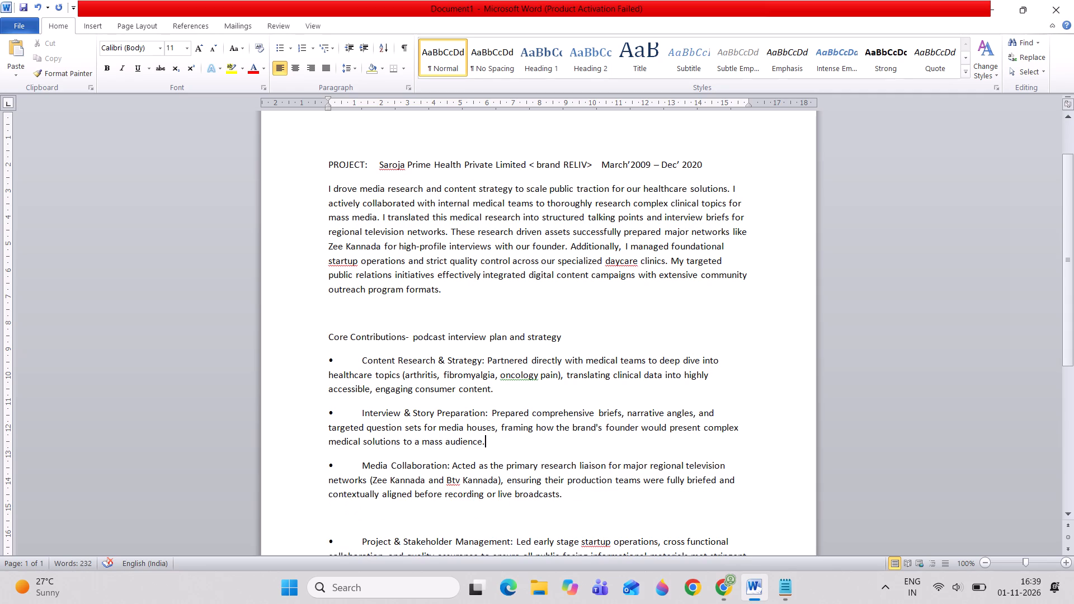
click(349, 518)
key(BackSpace)
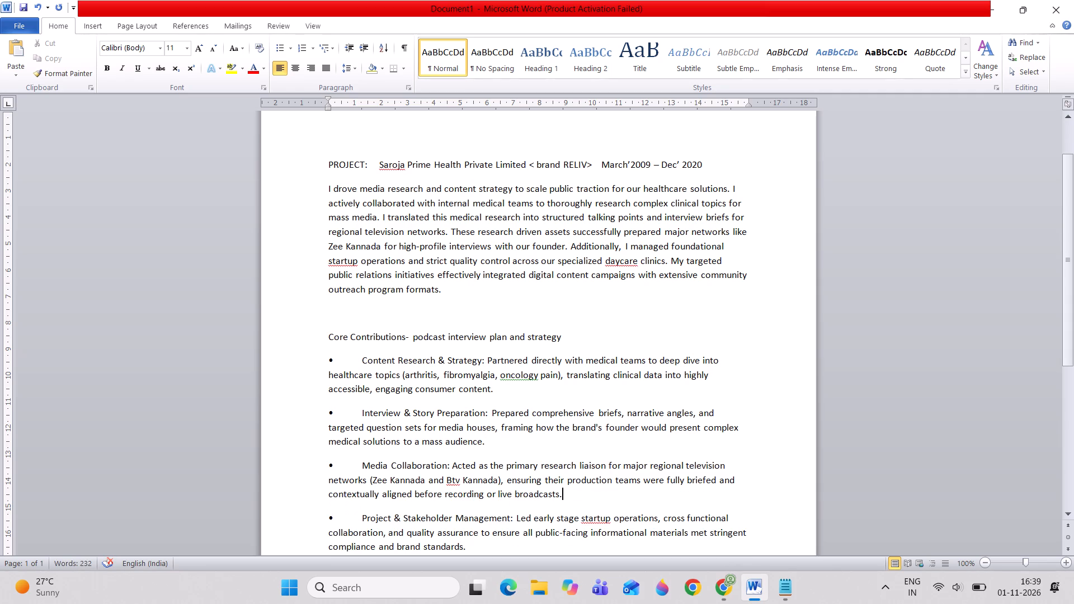
Delete the last blank paragraph at the end of the document, below the Project & Stakeholder Management bullet.
click(479, 543)
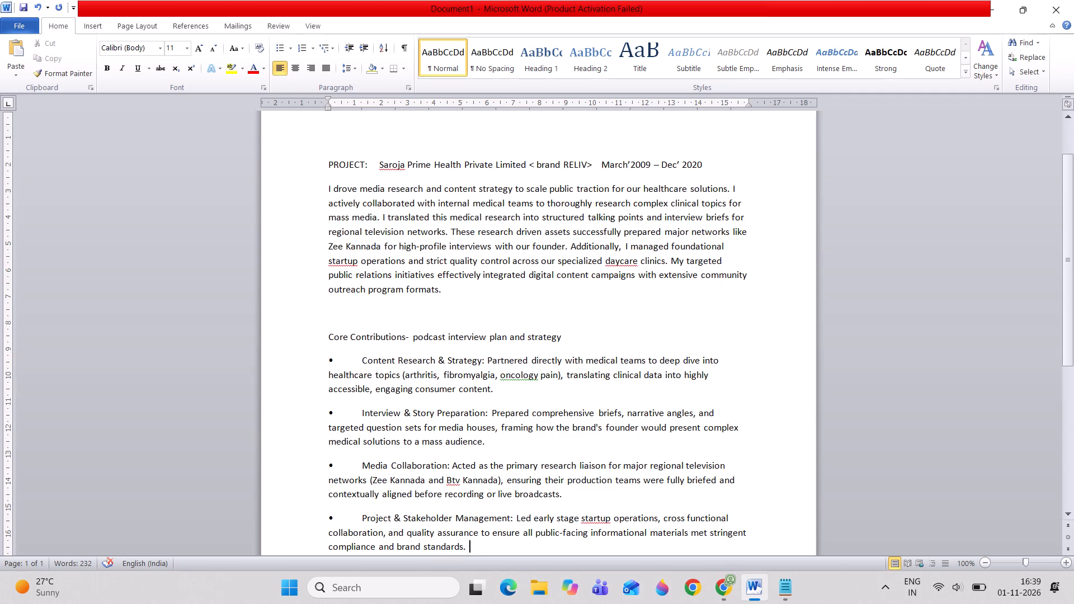
key(Down)
key(Down)
key(Down)
key(Down)
key(Down)
key(Down)
key(Down)
key(Down)
key(Down)
key(Down)
key(Down)
key(Down)
key(Down)
key(Down)
key(Down)
key(Down)
key(Down)
key(Down)
key(Down)
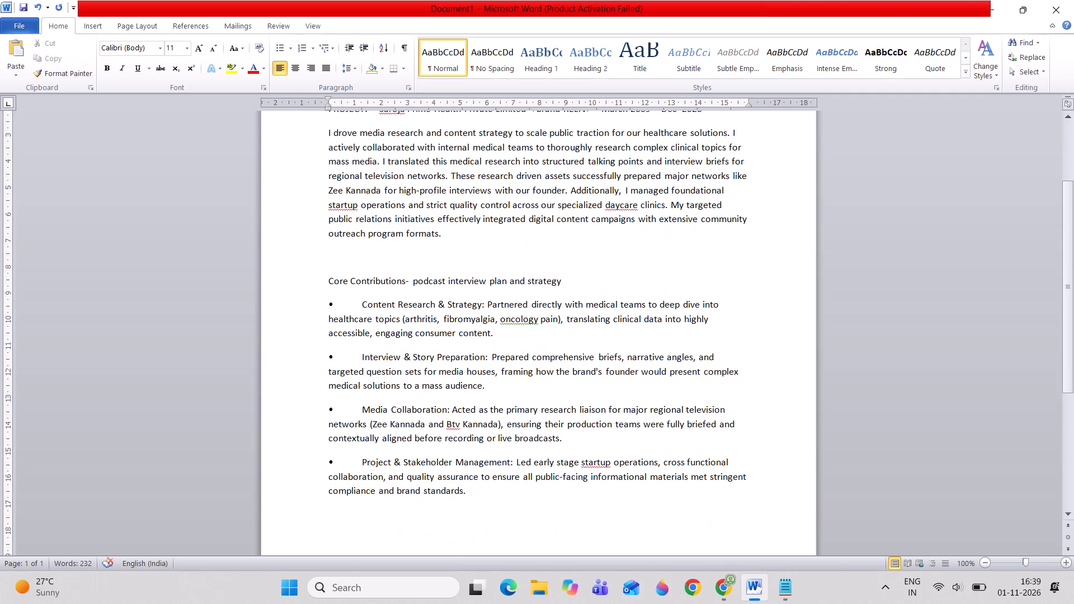
key(Down)
key(BackSpace)
Bold and underline the "Content Research & Strategy" label of the first Core Contributions bullet.
key(Up)
key(Up)
key(Up)
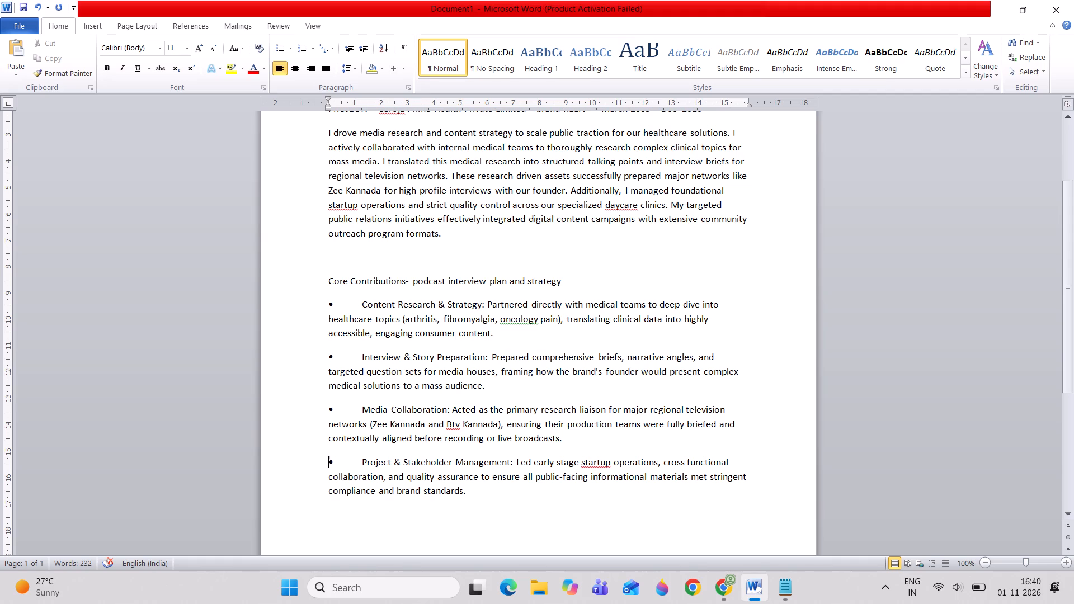
key(Up)
key(Up)
key(Up)
key(Up)
key(Up)
key(Up)
key(Up)
key(Up)
key(Up)
key(Up)
drag(362, 304, 450, 314)
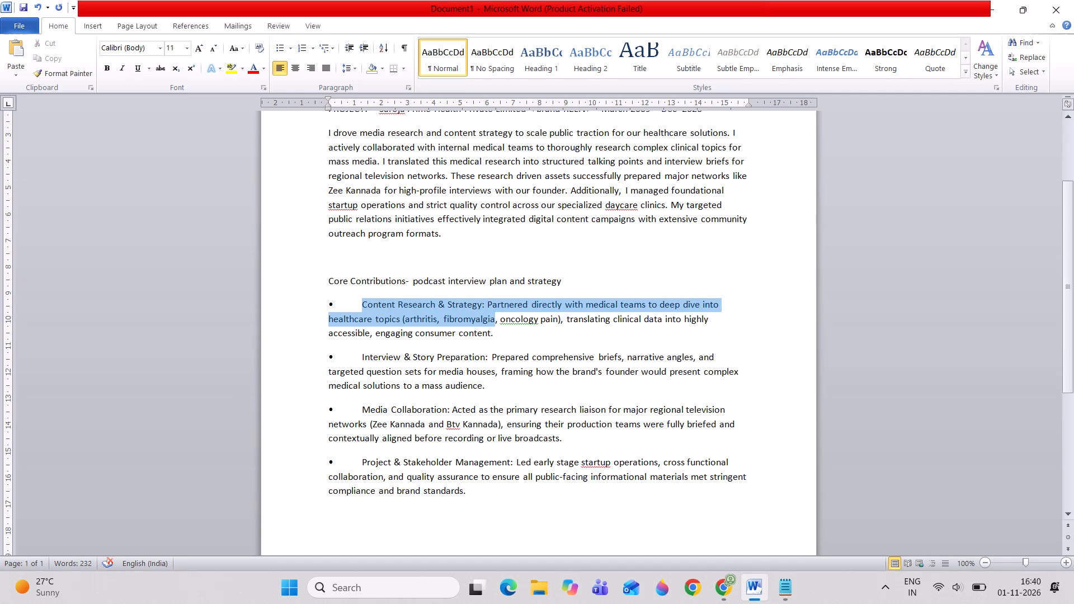
drag(450, 314, 477, 360)
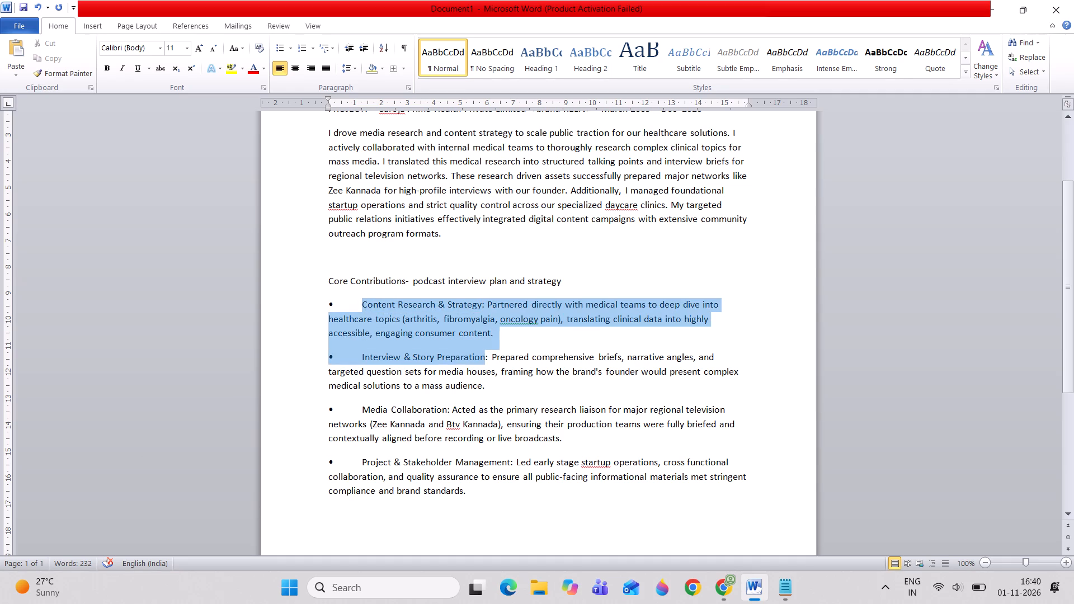
drag(477, 360, 482, 306)
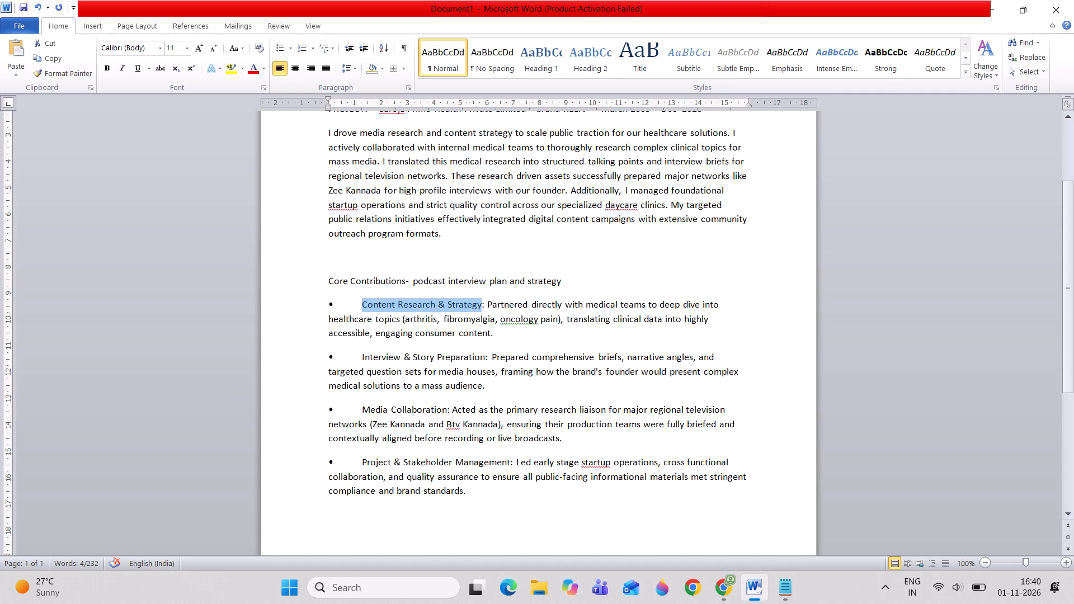
key(ctrl+b)
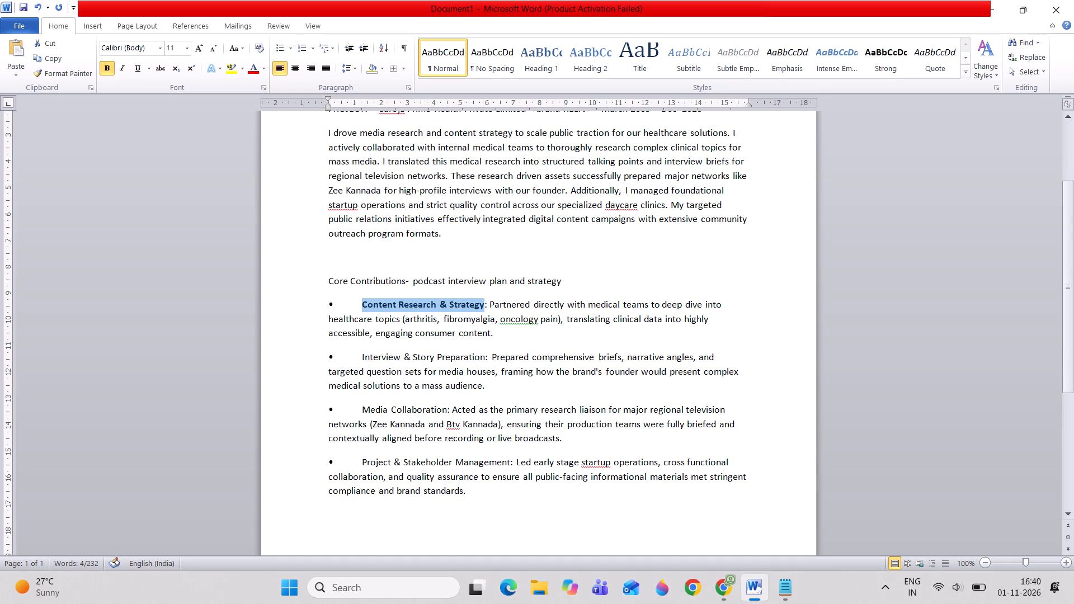
key(ctrl+u)
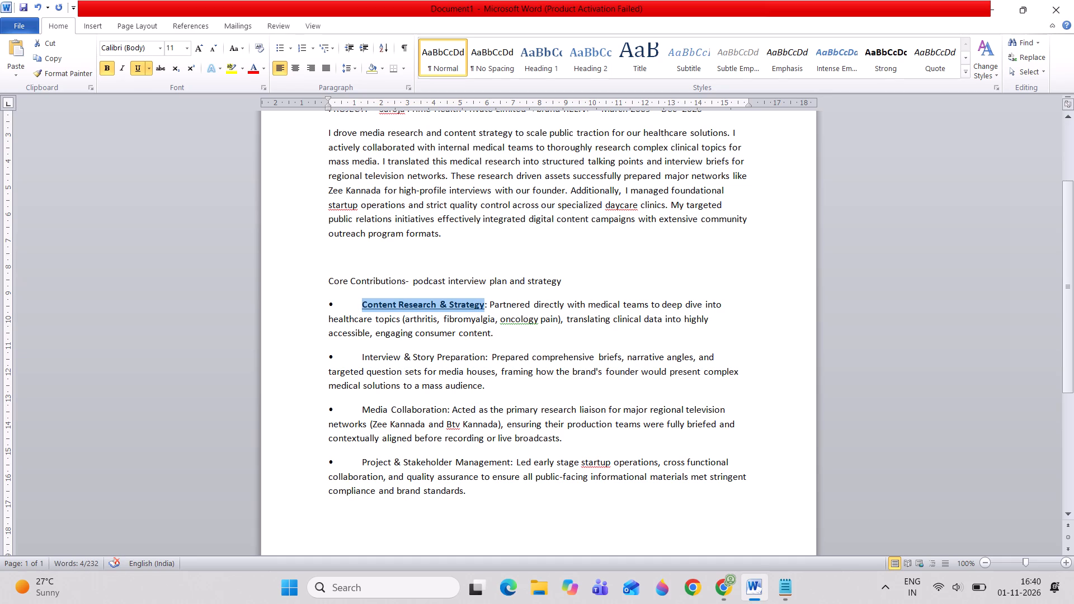
Bold and underline the "Interview & Story Preparation" and "Media Collaboration" bullet labels.
drag(361, 358, 407, 360)
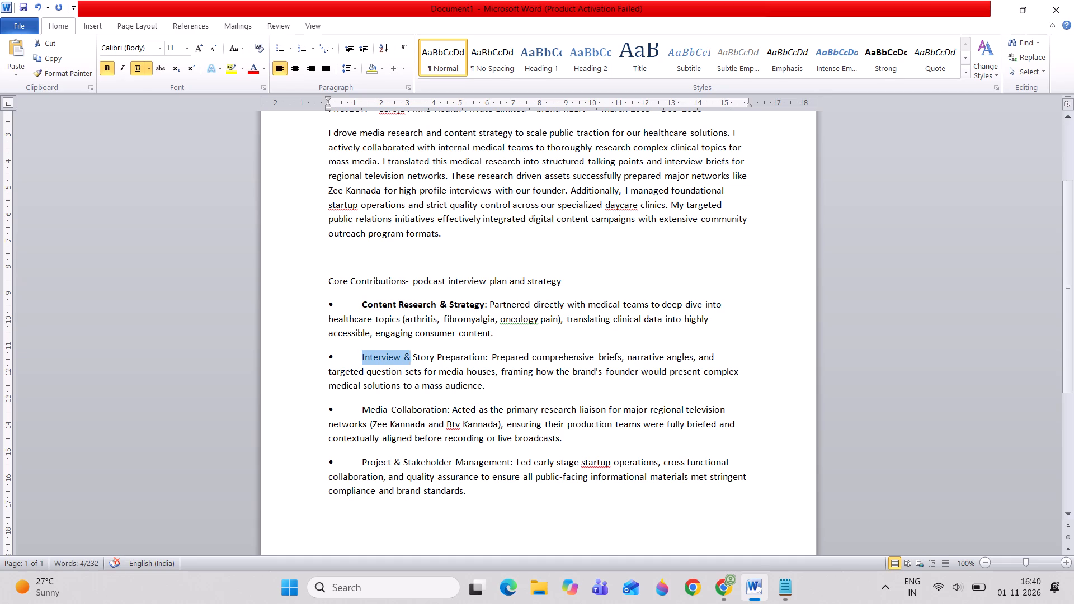
drag(407, 360, 470, 355)
key(ctrl+b)
key(ctrl+u)
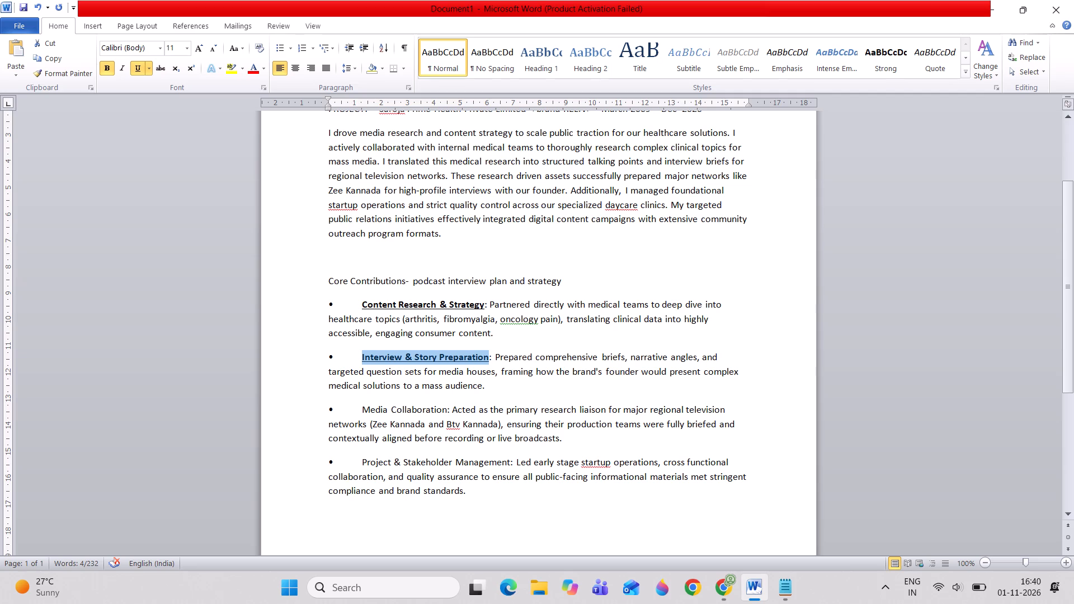
drag(363, 410, 422, 414)
key(ctrl+b)
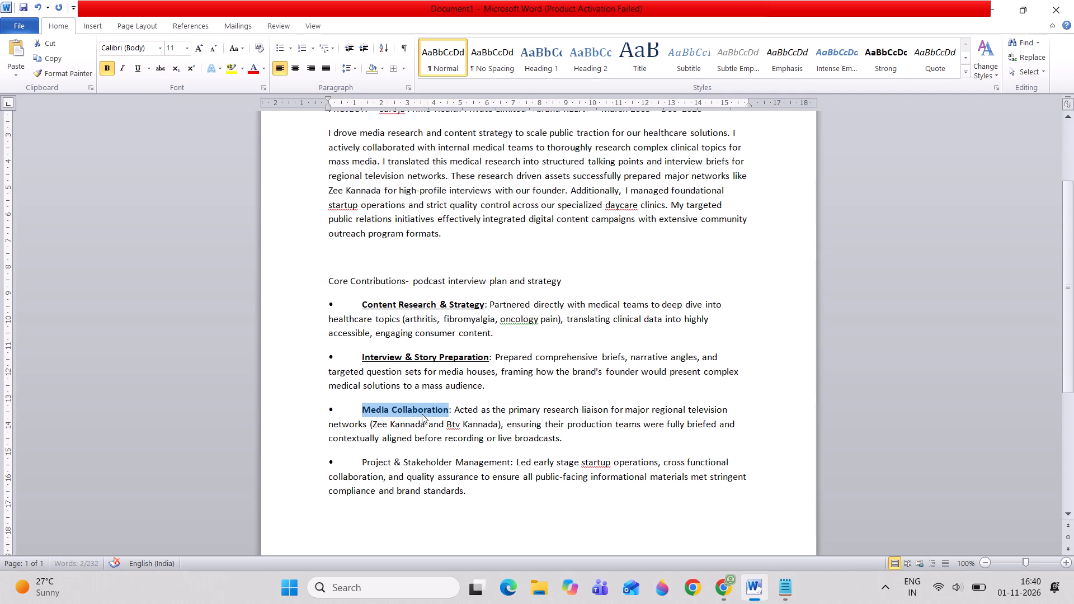
key(ctrl+u)
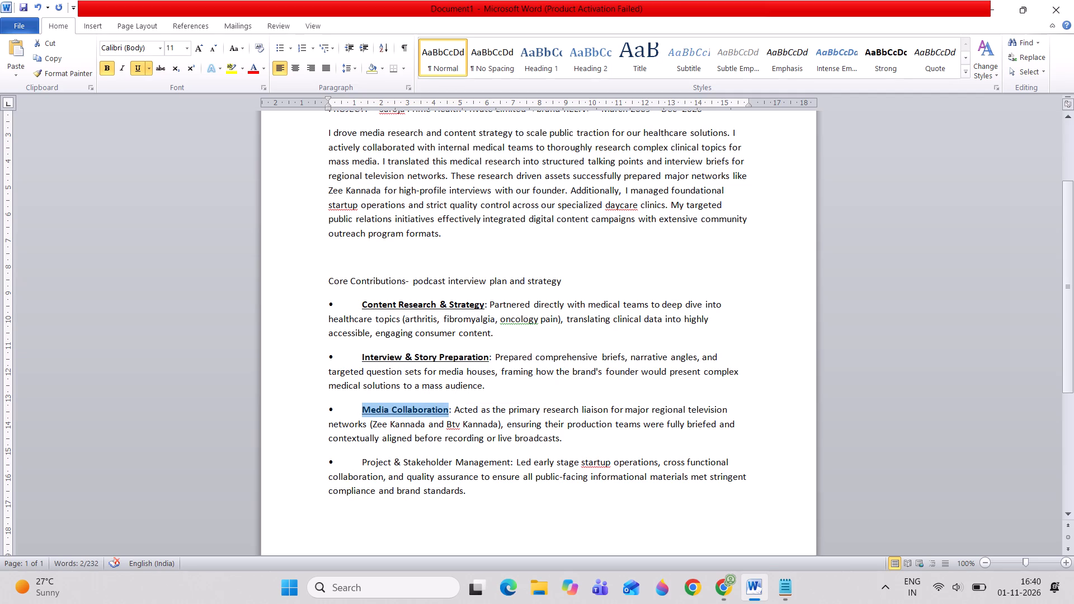
Bold and underline the "Project & Stakeholder Management" label of the last Core Contributions bullet.
drag(363, 464, 470, 464)
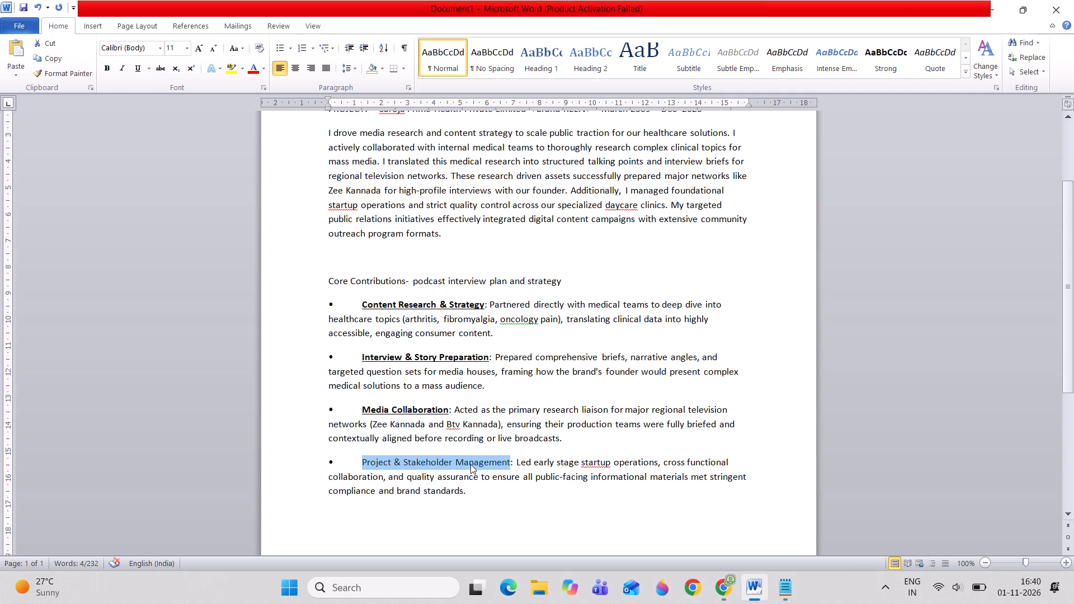
key(ctrl+b)
key(ctrl+u)
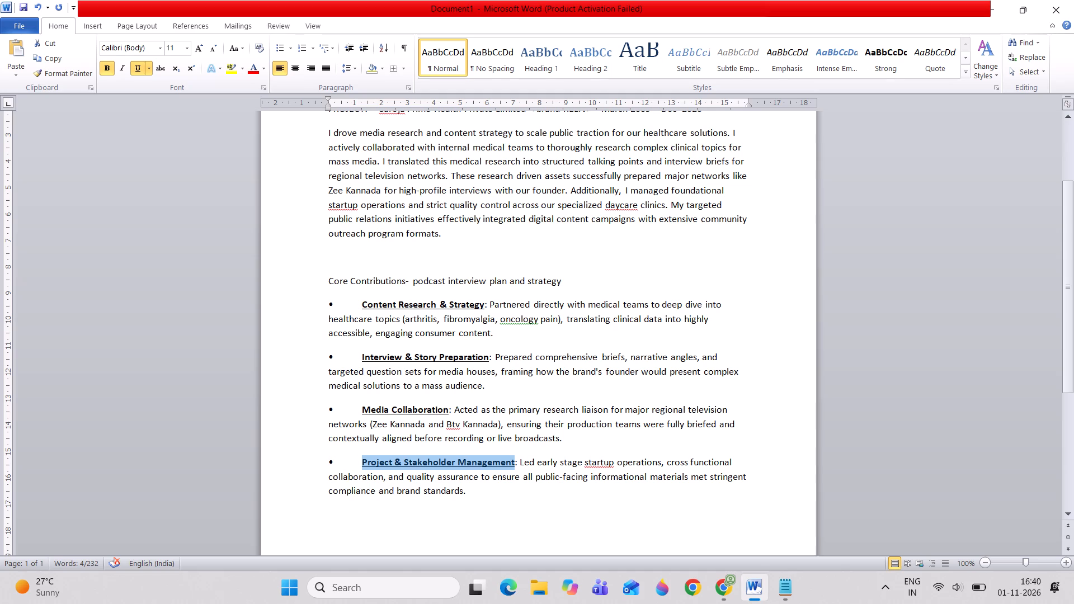
click(454, 514)
Delete the blank paragraph above the "Core Contributions" heading line.
click(351, 258)
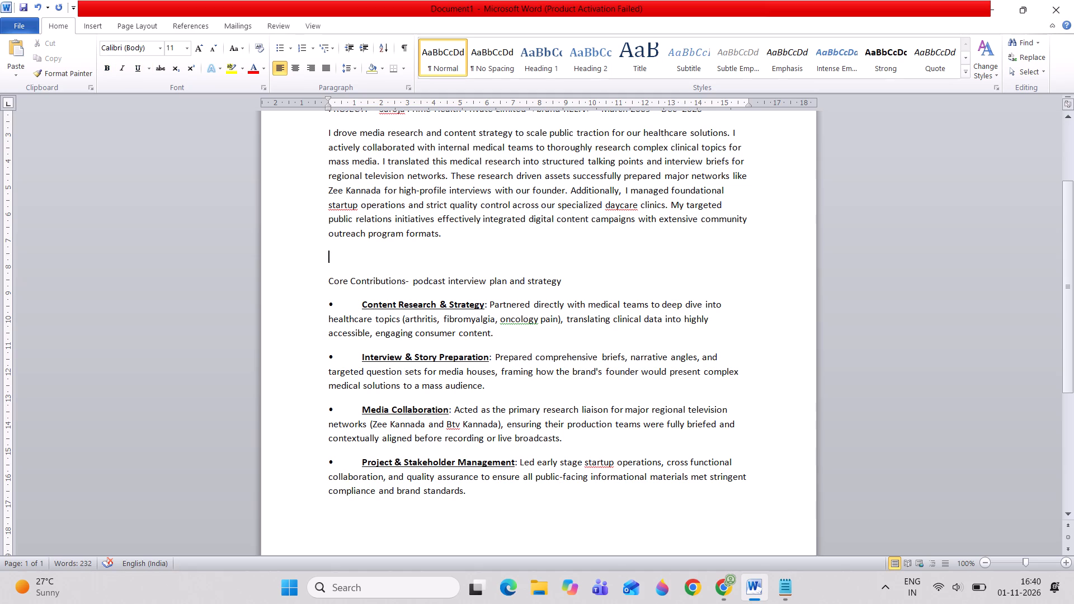
key(BackSpace)
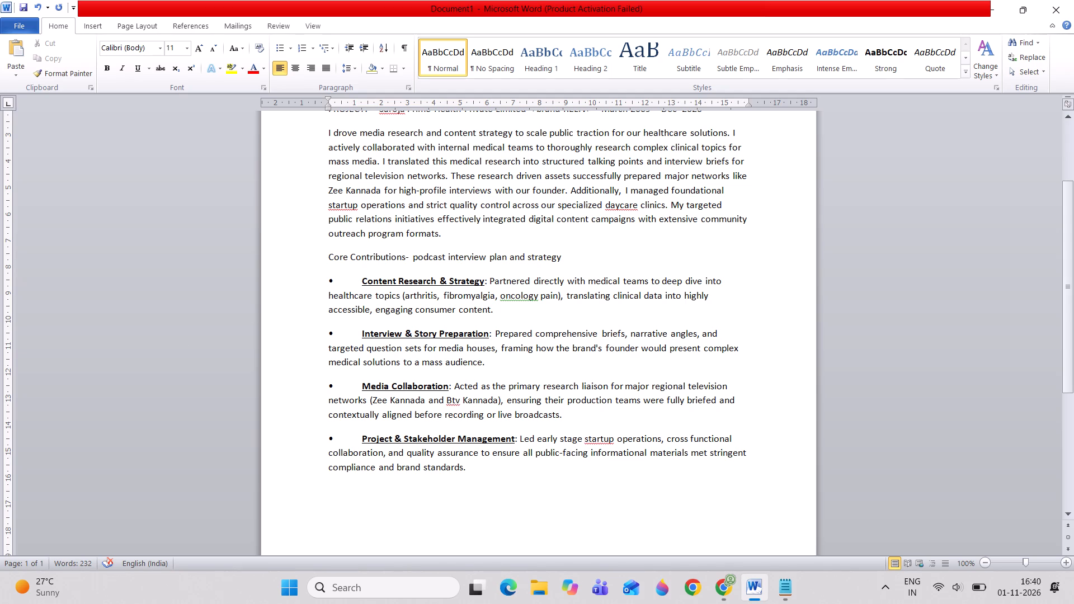
Highlight the words "Core Contributions" in bright green and make them bold.
drag(328, 257, 380, 262)
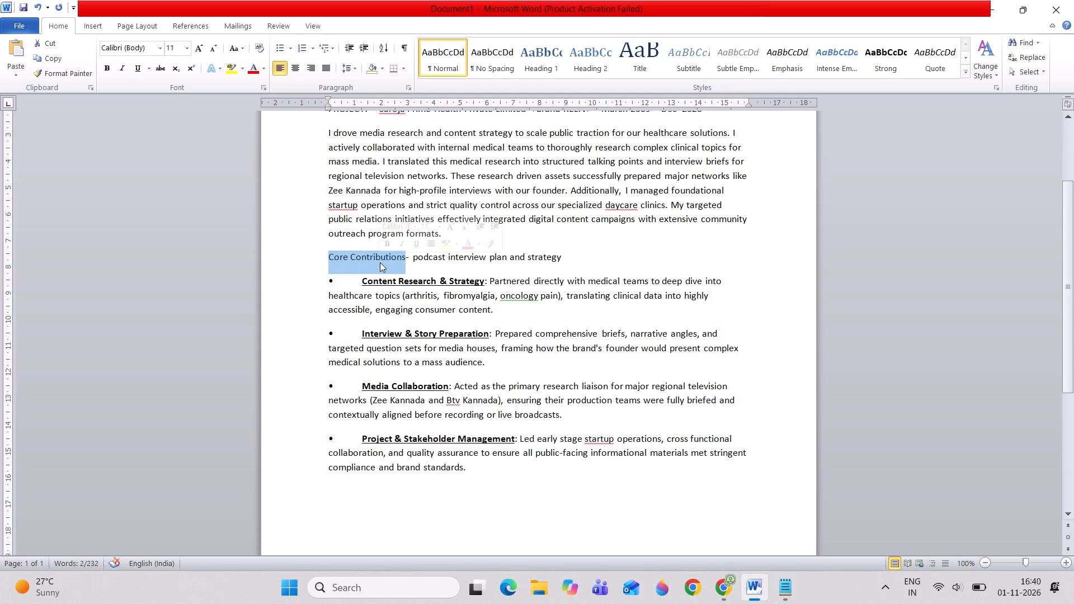
click(243, 70)
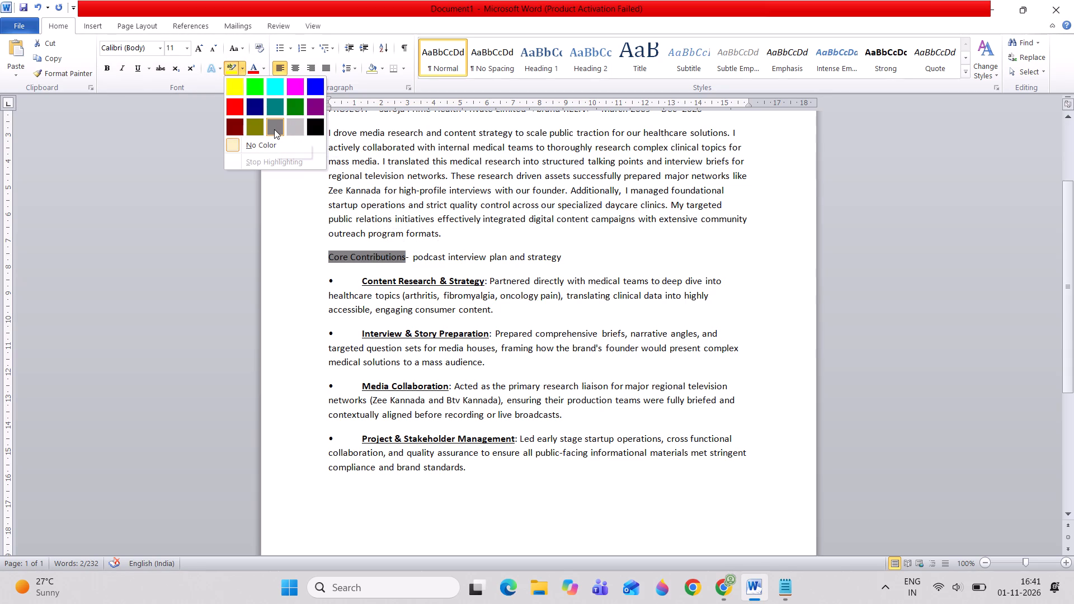
click(256, 86)
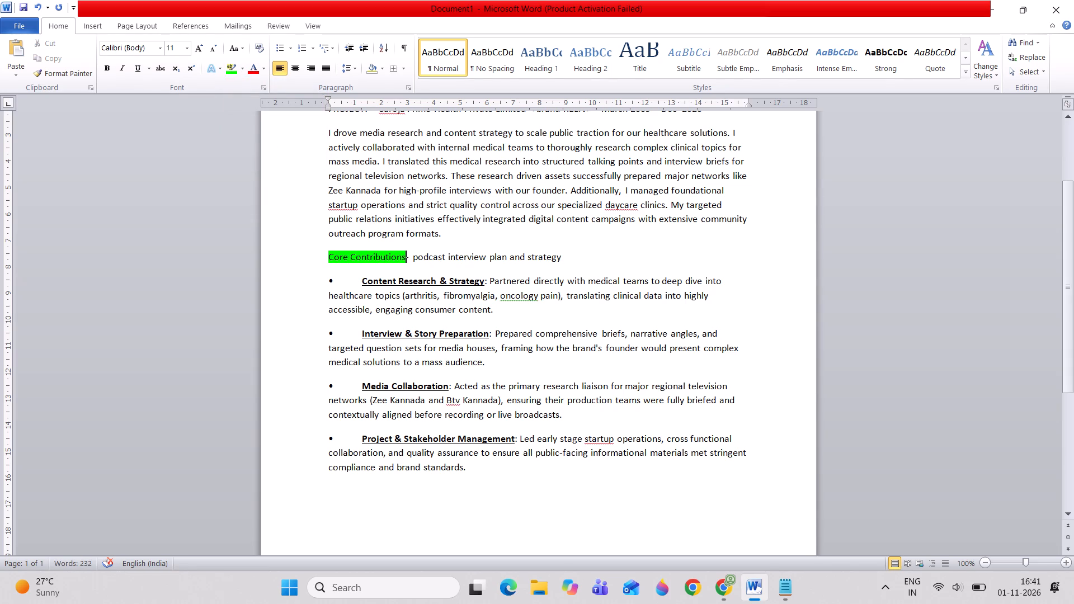
drag(328, 259, 403, 253)
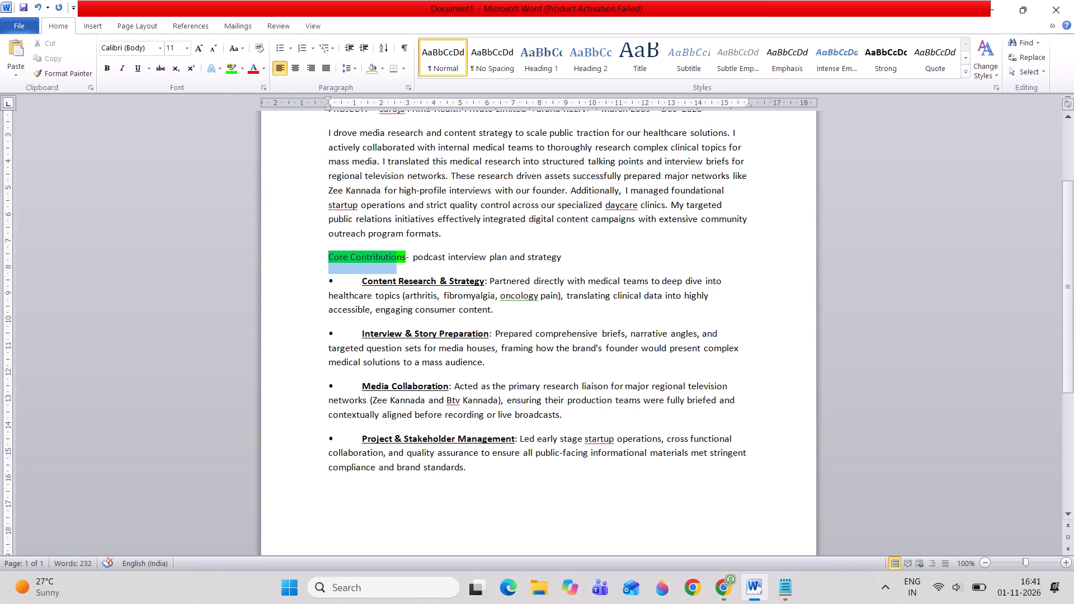
drag(403, 253, 404, 256)
key(ctrl+b)
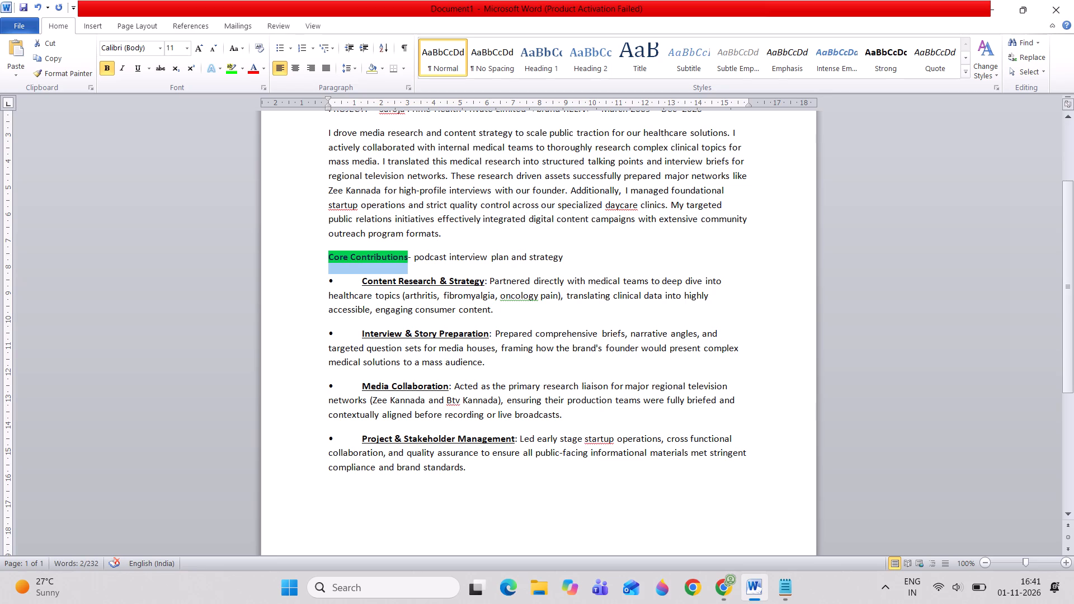
click(568, 277)
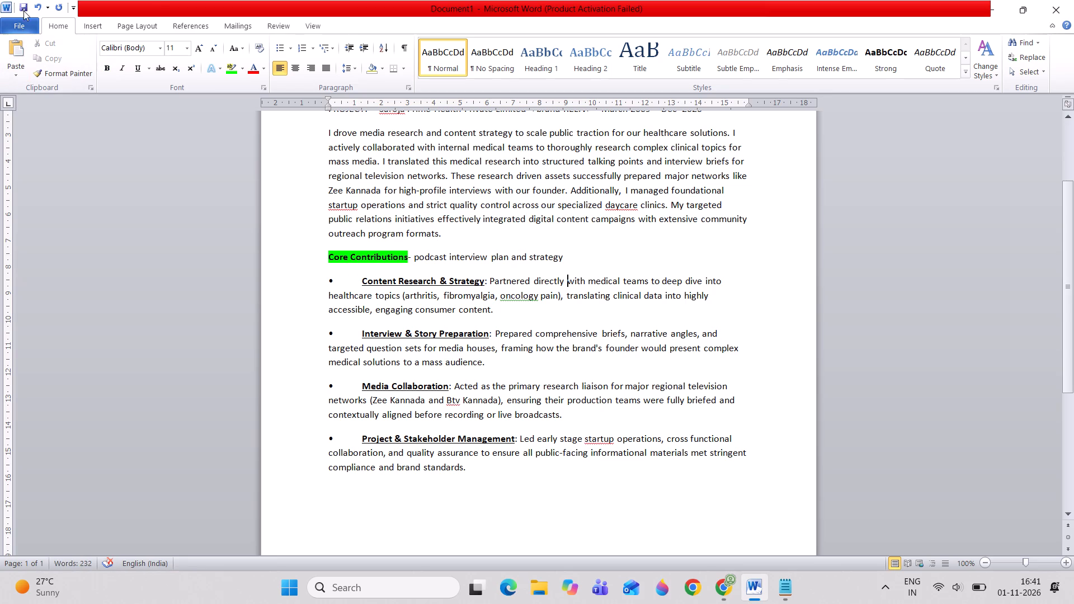
Save the document to the Desktop as "PROJECT SCOPE" in Word 97-2003 Document format.
click(23, 7)
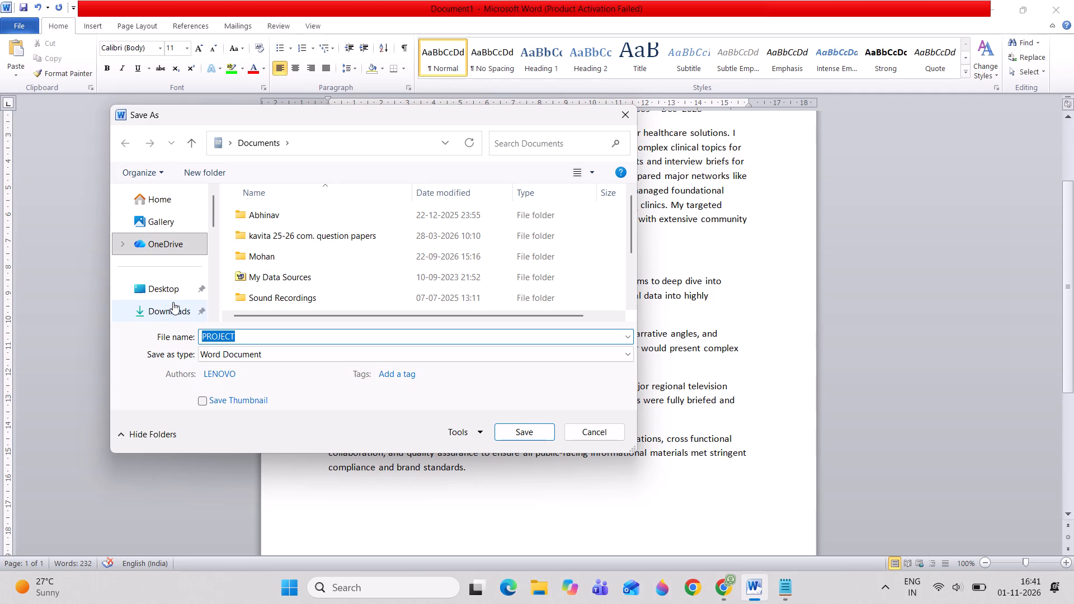
click(170, 288)
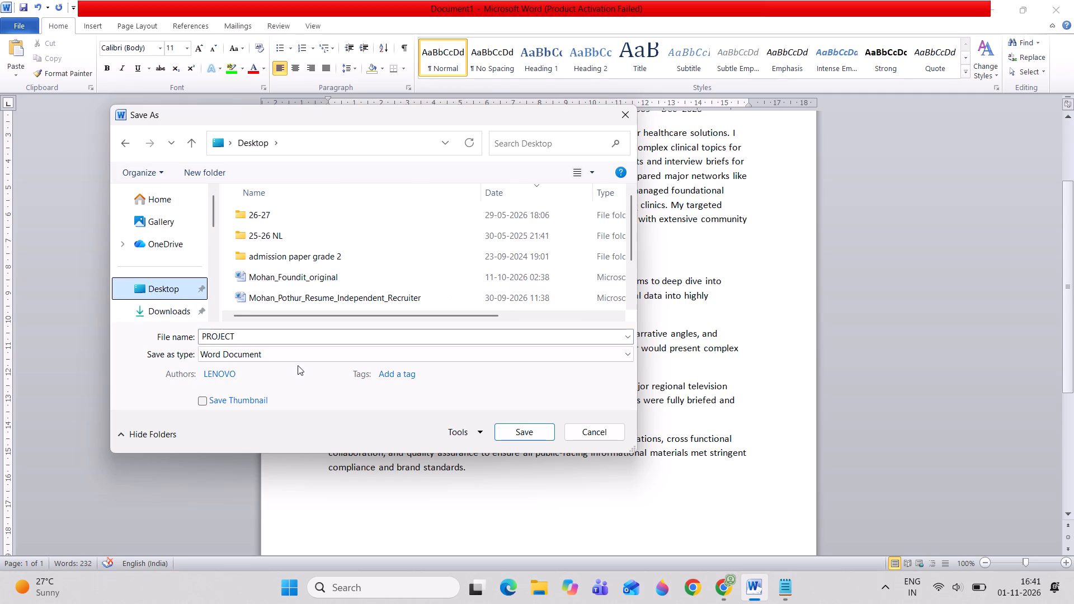
click(295, 353)
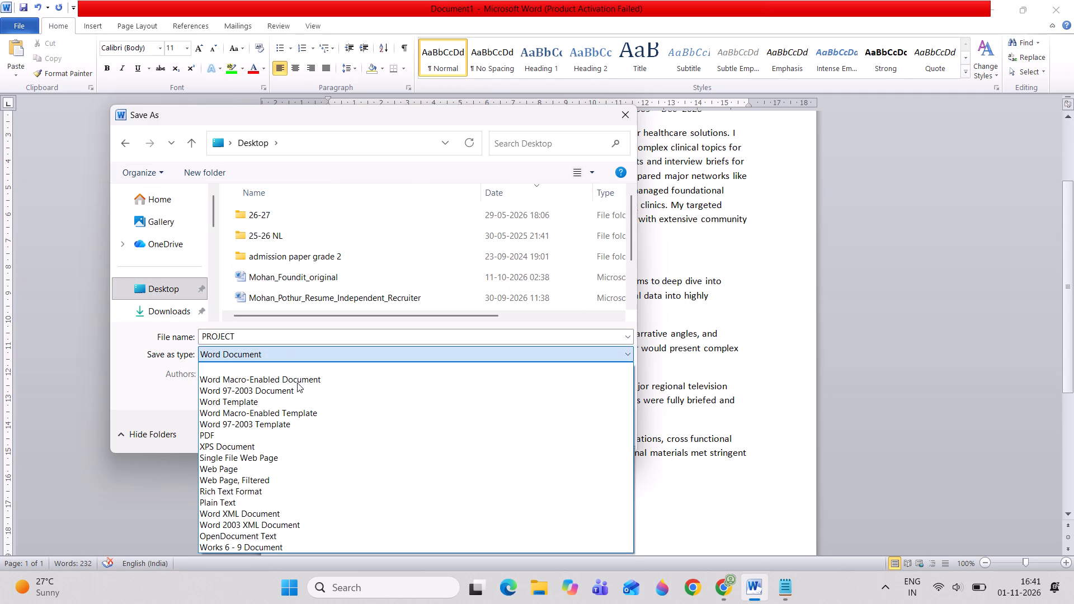
click(299, 392)
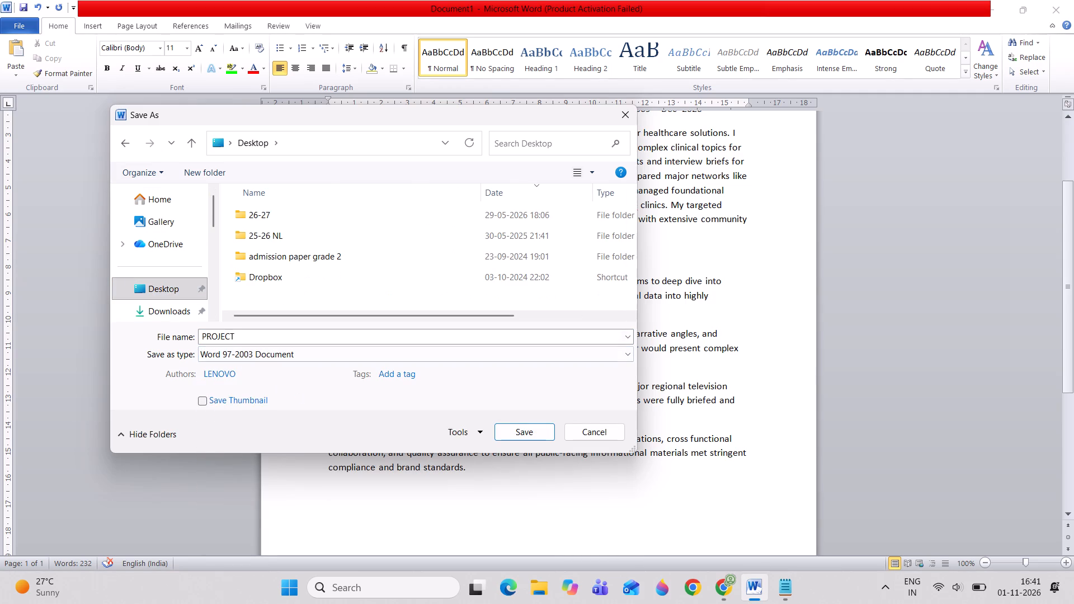
click(275, 337)
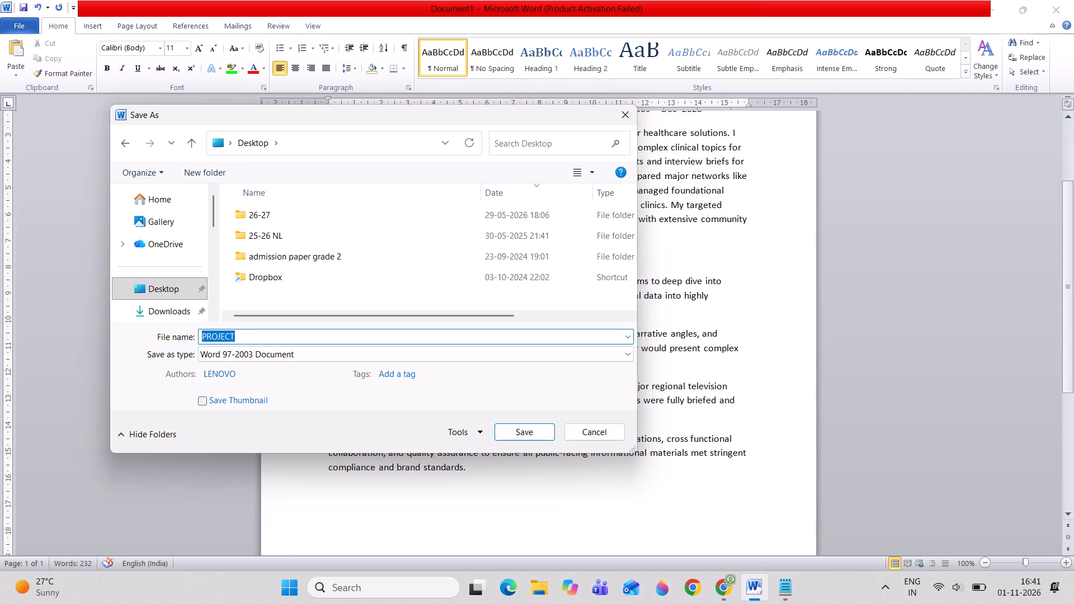
key(Right)
key(space)
text(SCP)
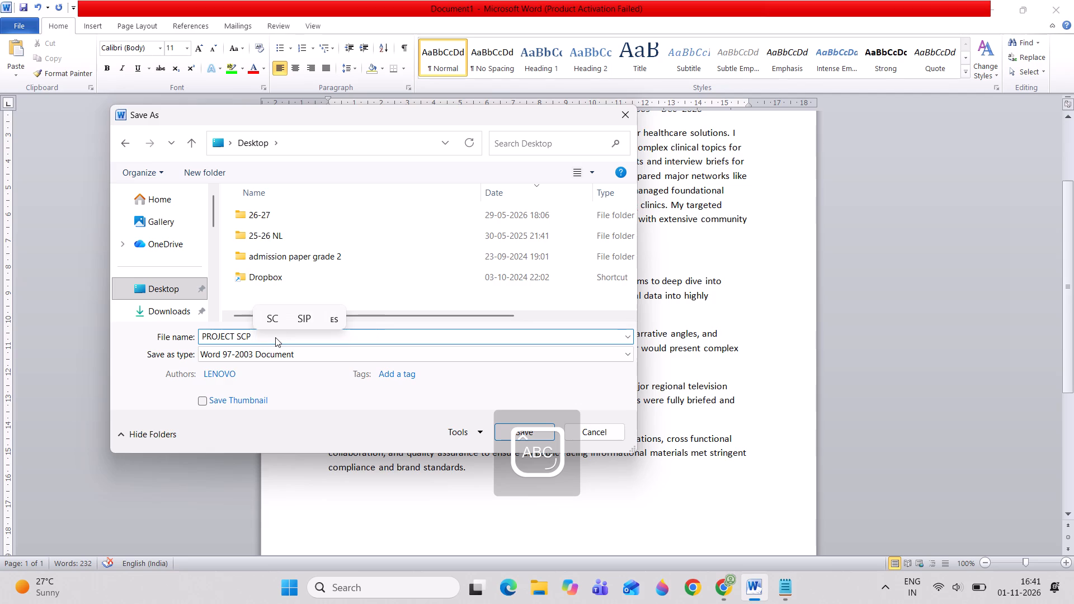
key(BackSpace)
text(OPE)
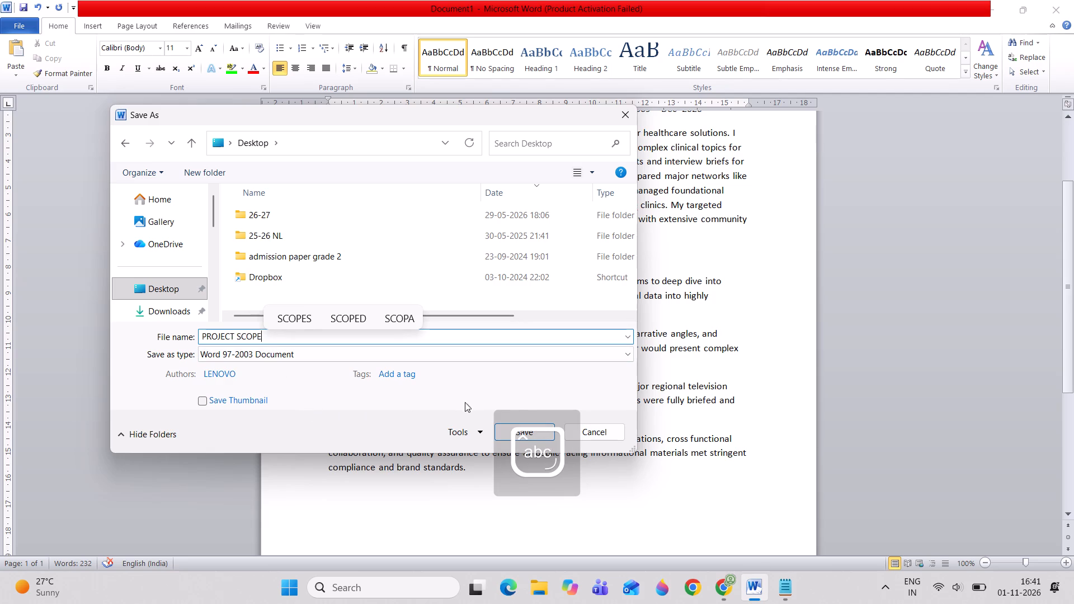
click(395, 420)
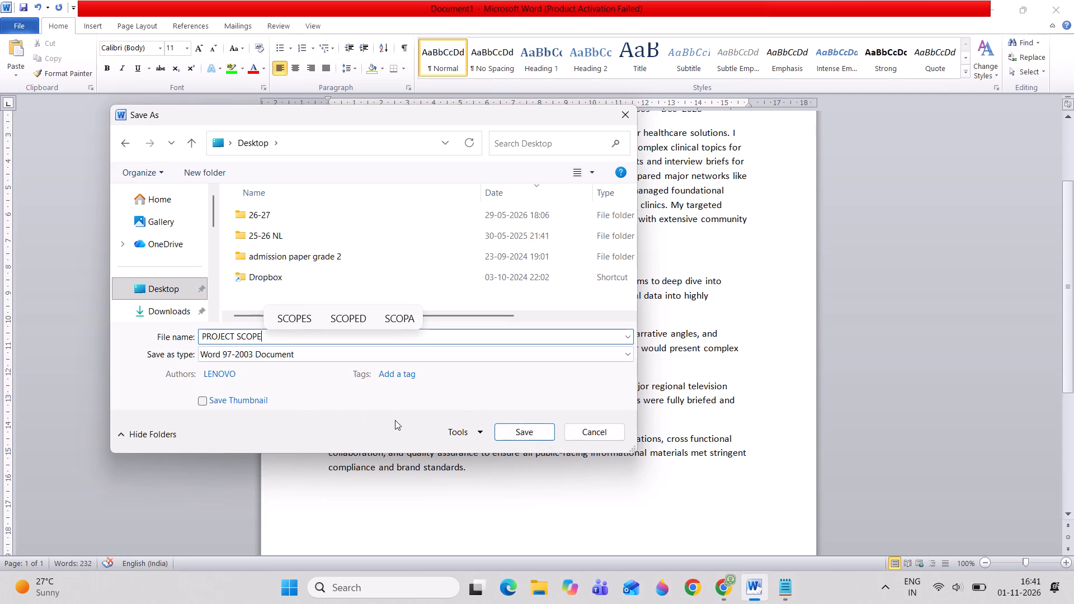
click(521, 435)
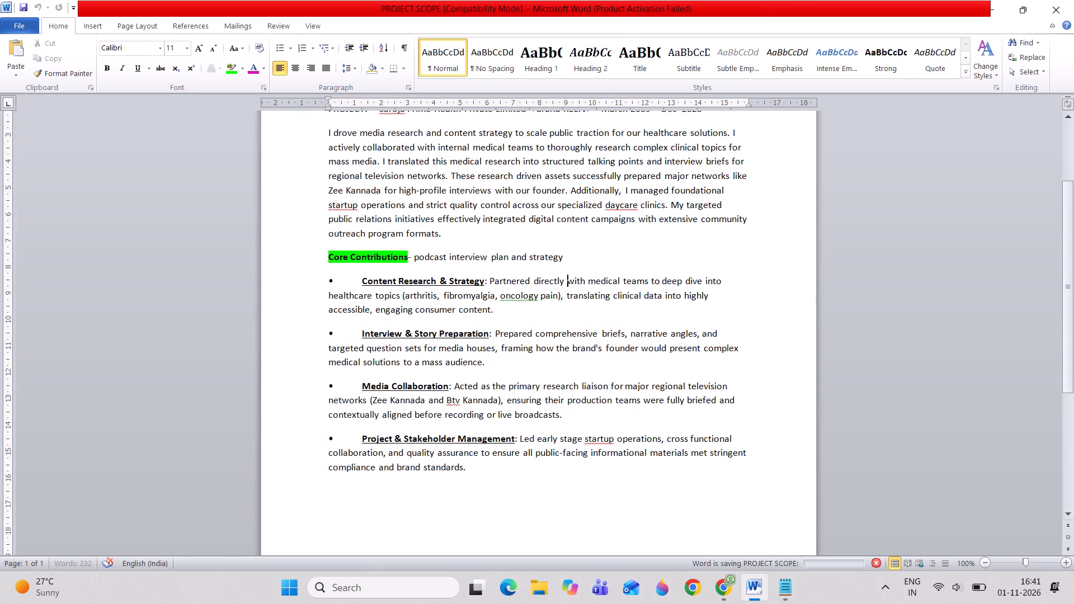
Close the saved Word document and the Notepad window with the podcast channel notes.
click(1062, 6)
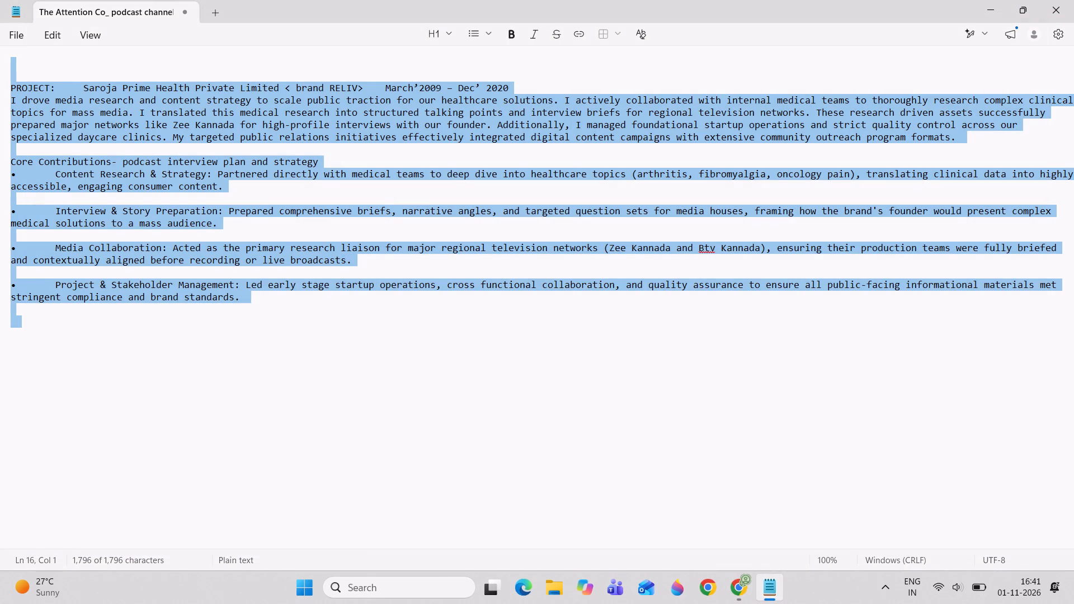
click(654, 360)
click(1057, 10)
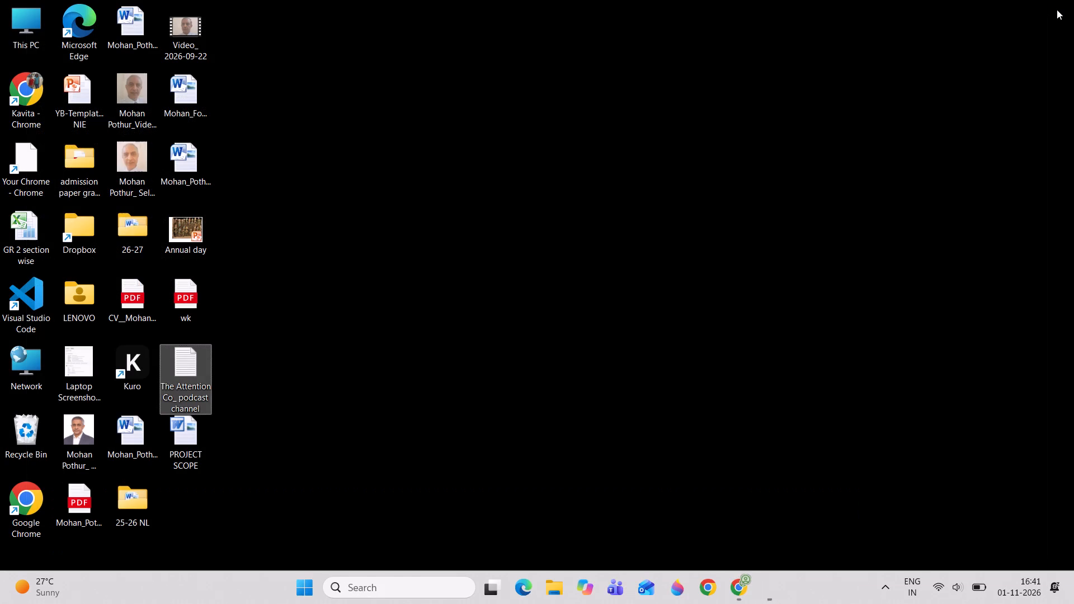
triple_click(517, 405)
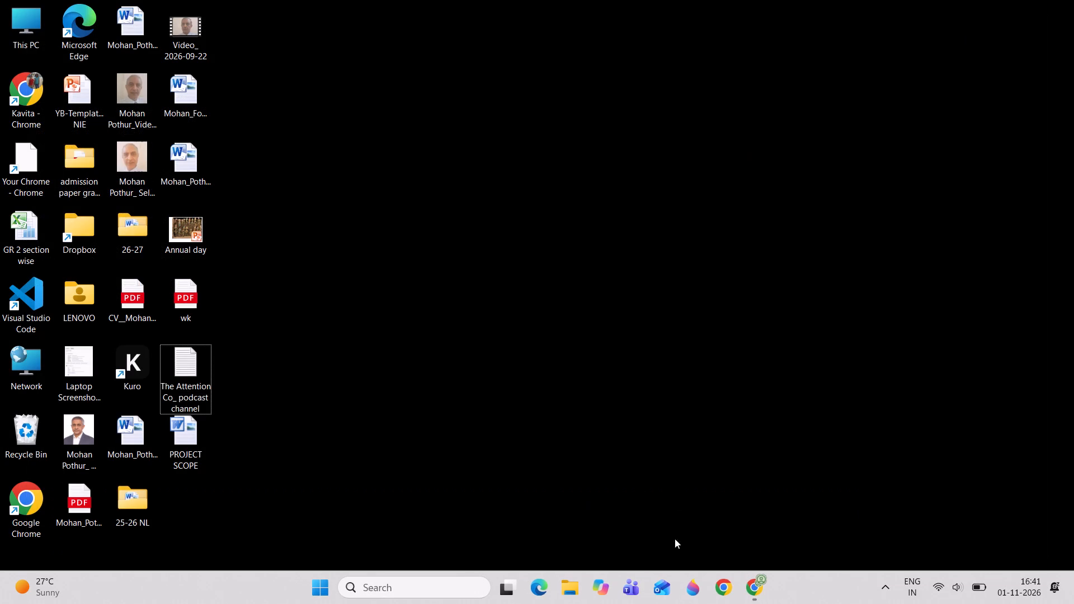
Switch to Chrome, close the Google proofreading tab and minimize the browser.
click(759, 590)
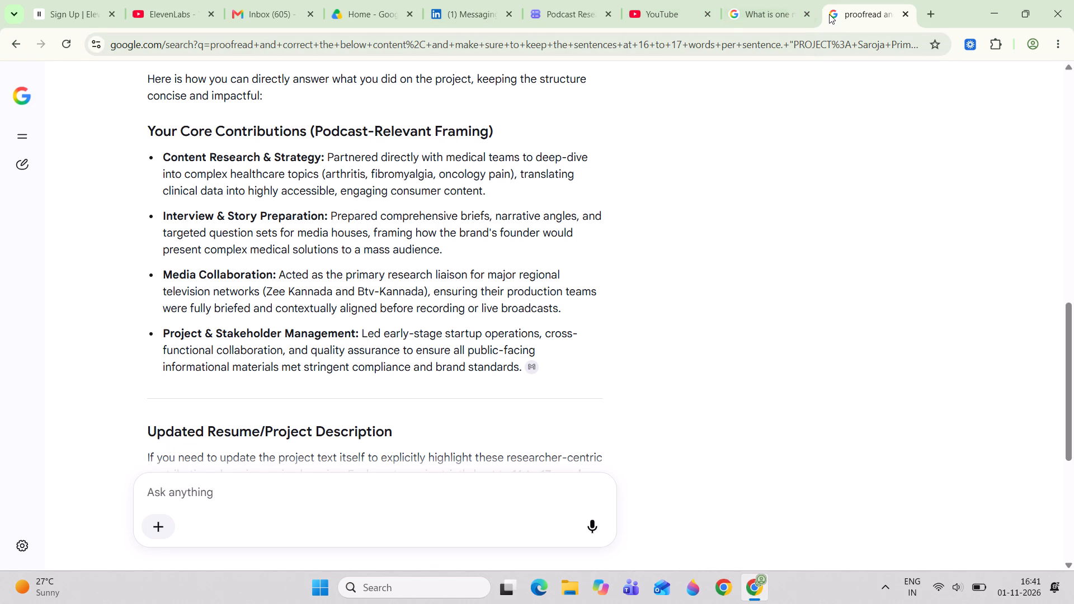
click(906, 12)
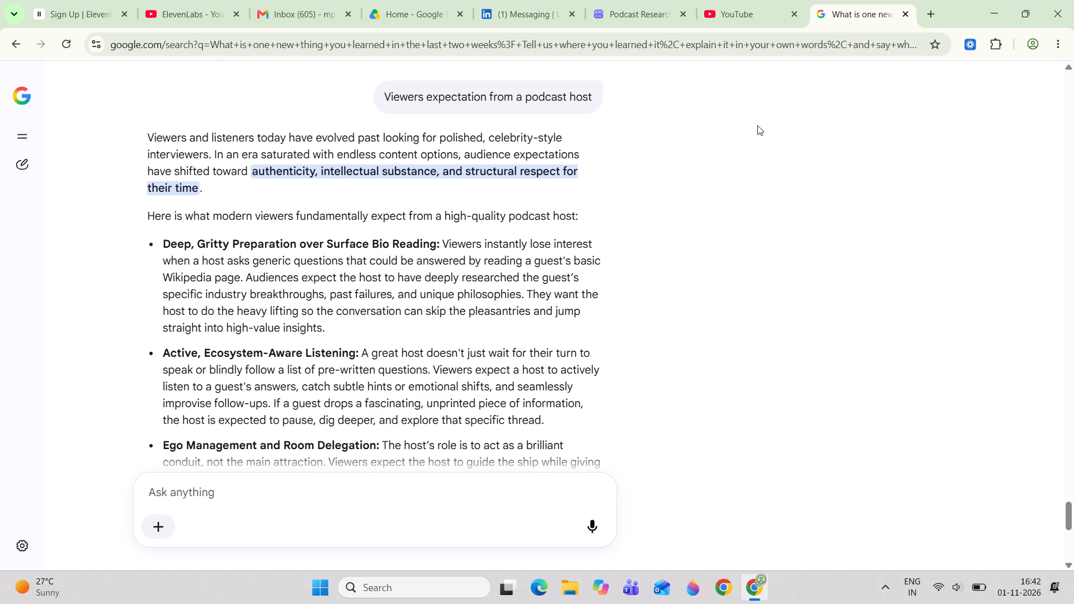
click(996, 9)
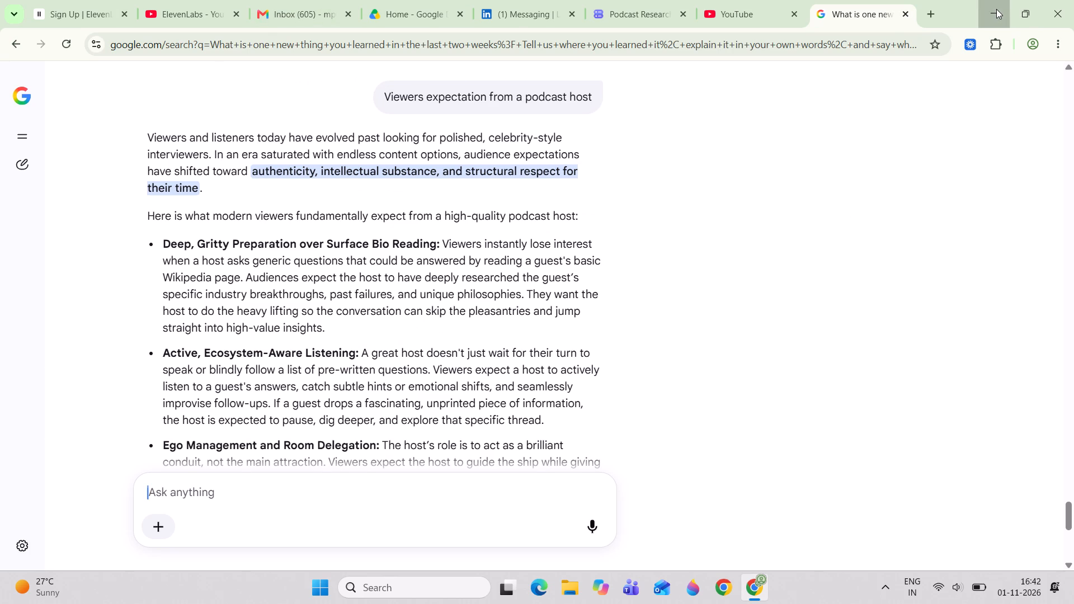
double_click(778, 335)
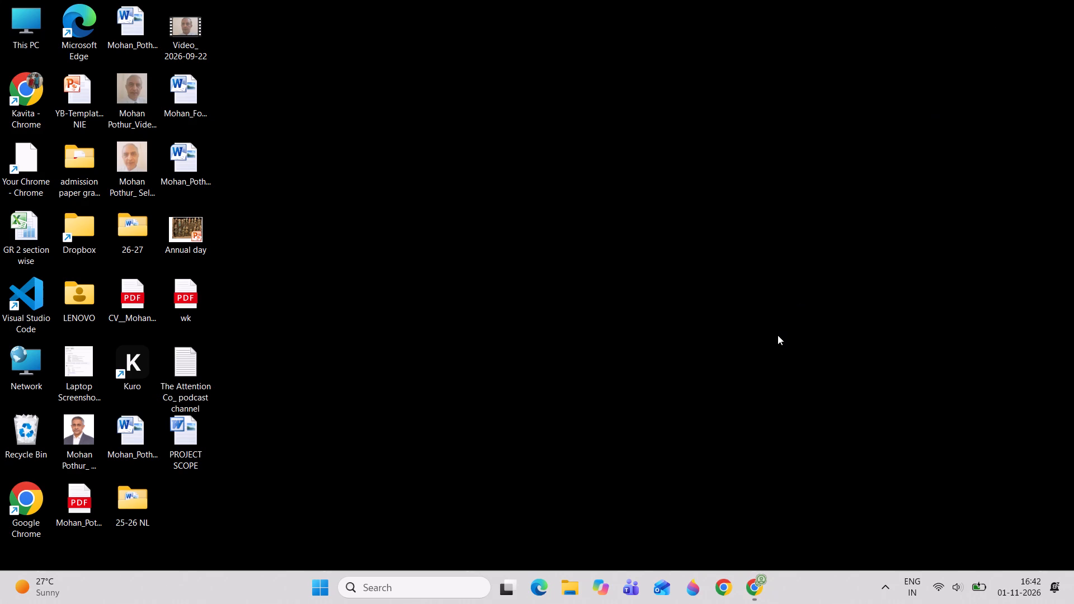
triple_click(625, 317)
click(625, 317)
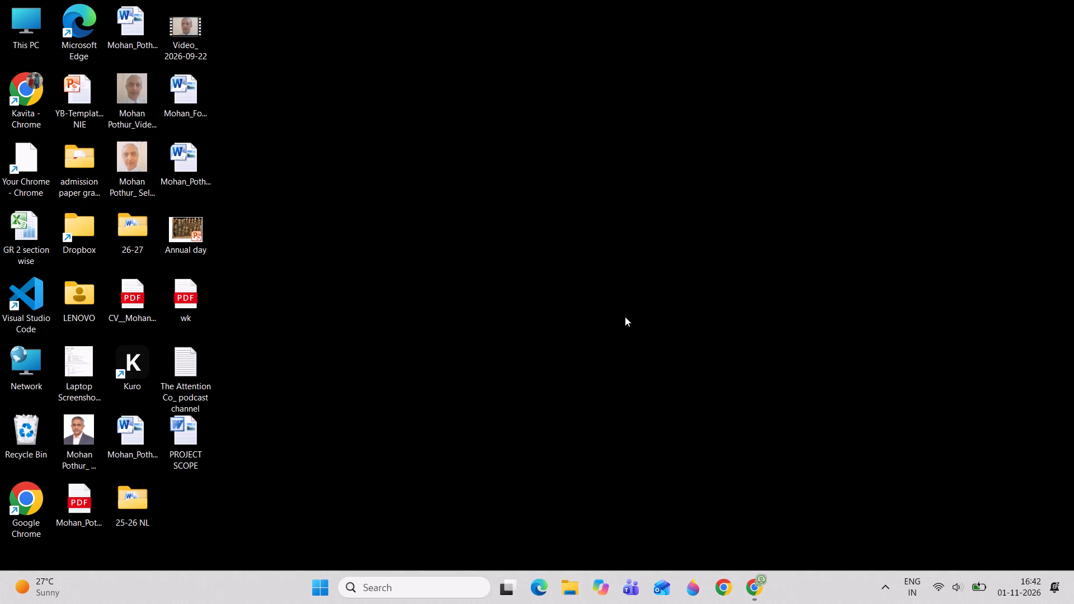